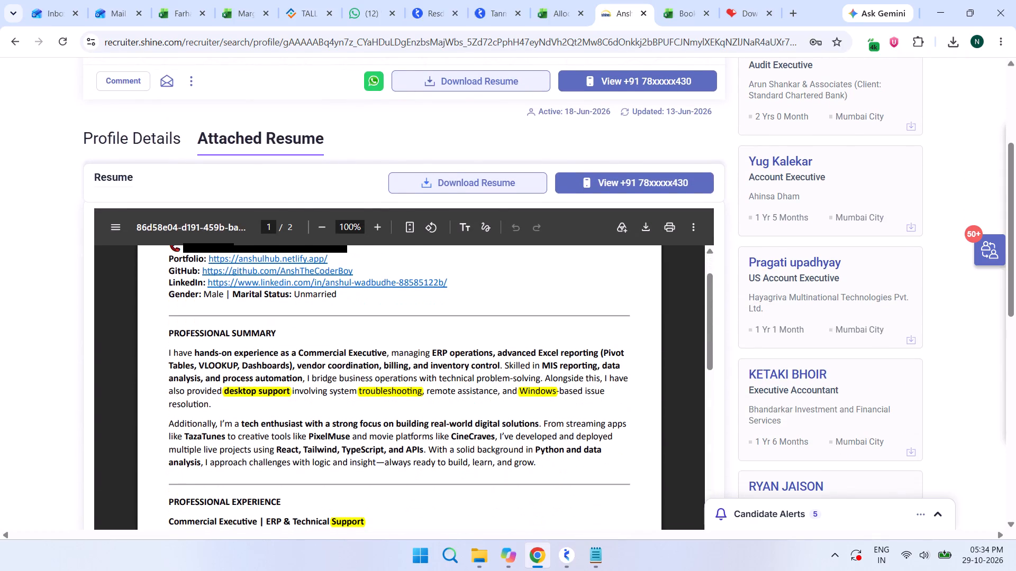
Switch from the Shine candidate's attached resume to the open Naukri Resdex candidate preview page.
{"action": "scroll", "coordinate": [625, 376], "scroll_direction": "up", "scroll_amount": 1}
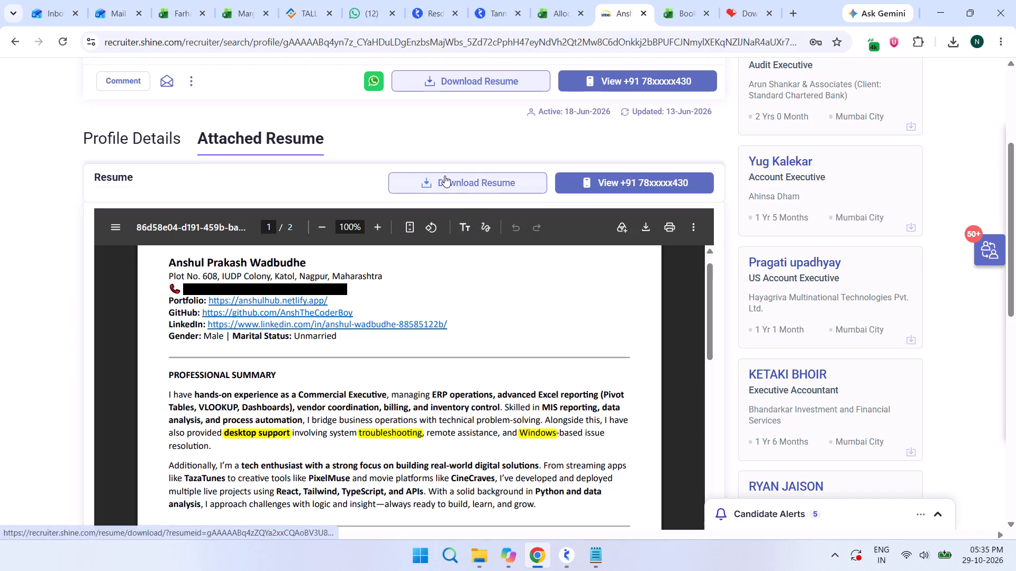
{"action": "scroll", "coordinate": [444, 176], "scroll_direction": "up", "scroll_amount": 5}
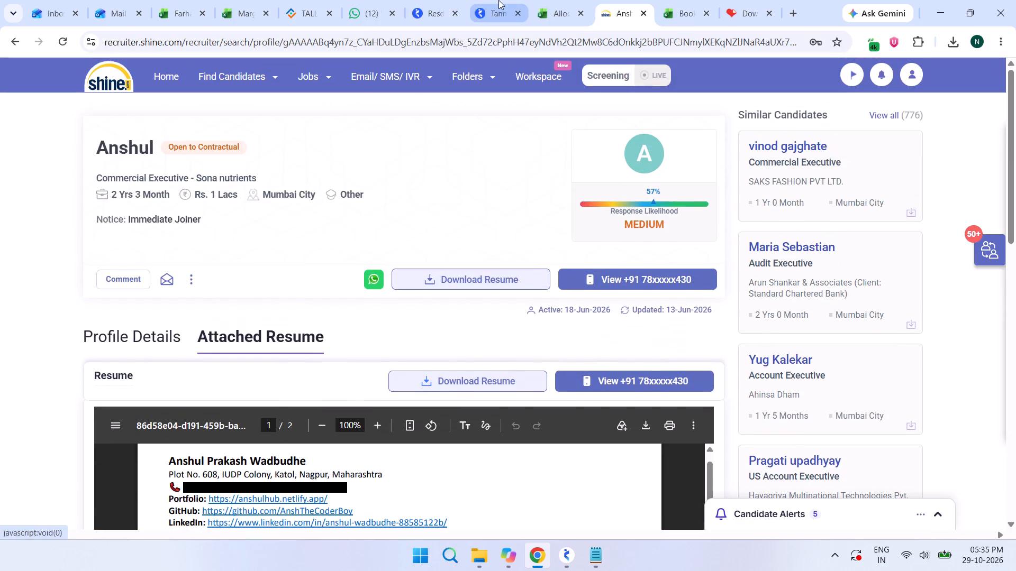
{"action": "left_click", "coordinate": [502, 0]}
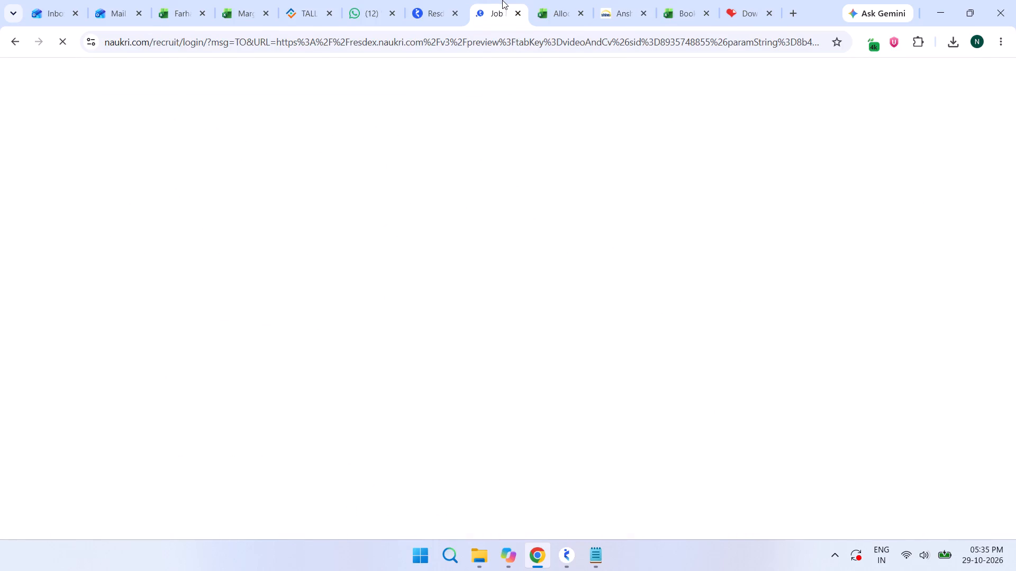
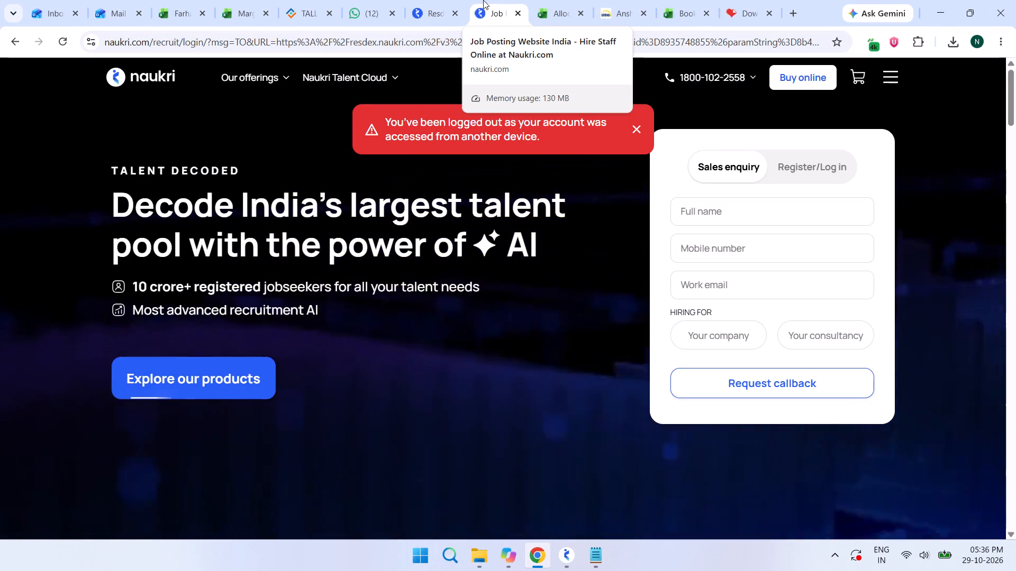
Look over the Naukri Resdex desktop support search results and the allocation sheet for 29th Oct 2026.
{"action": "left_click", "coordinate": [441, 0]}
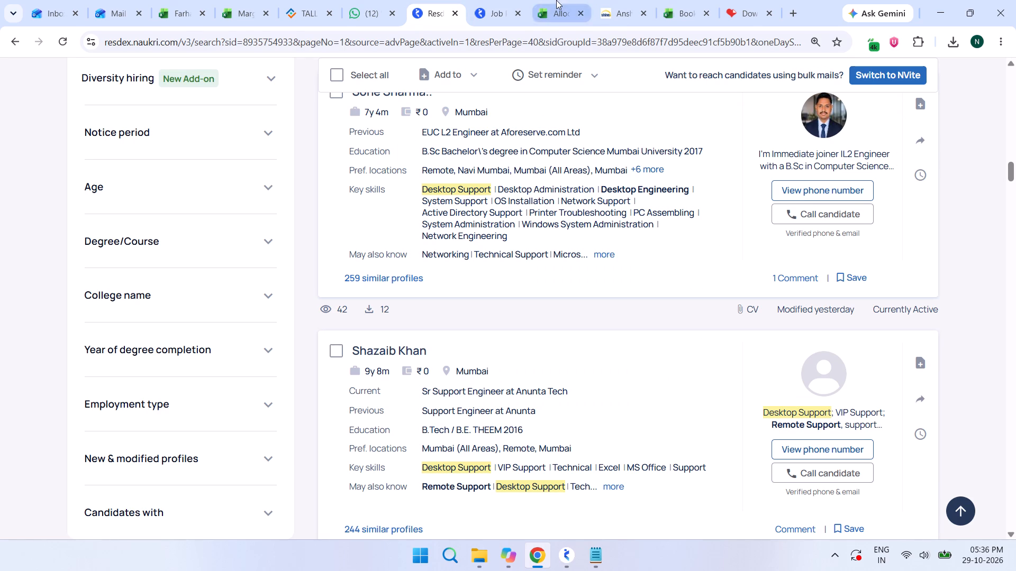
{"action": "left_click", "coordinate": [557, 0]}
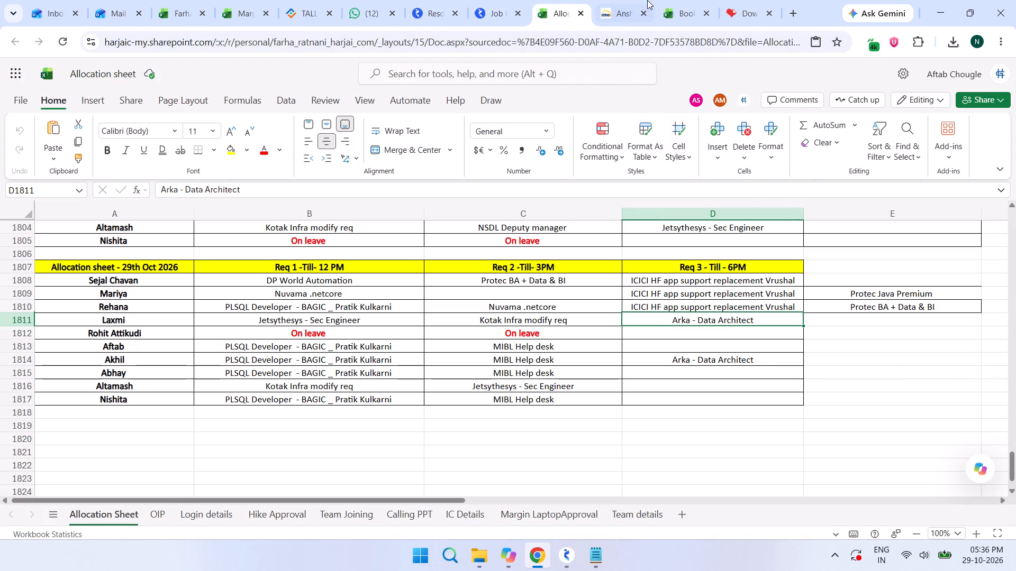
Return to the Commercial Executive candidate's Shine profile and examine the profile header and the attached resume's professional summary.
{"action": "left_click", "coordinate": [626, 0]}
{"action": "scroll", "coordinate": [470, 327], "scroll_direction": "up", "scroll_amount": 3}
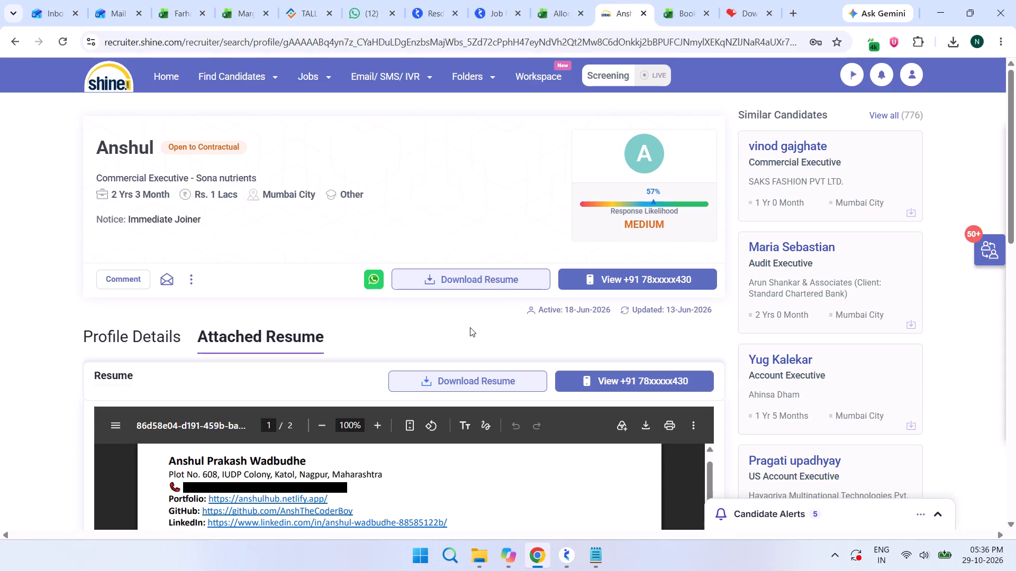
{"action": "scroll", "coordinate": [470, 327], "scroll_direction": "up", "scroll_amount": 2}
{"action": "scroll", "coordinate": [468, 304], "scroll_direction": "down", "scroll_amount": 3}
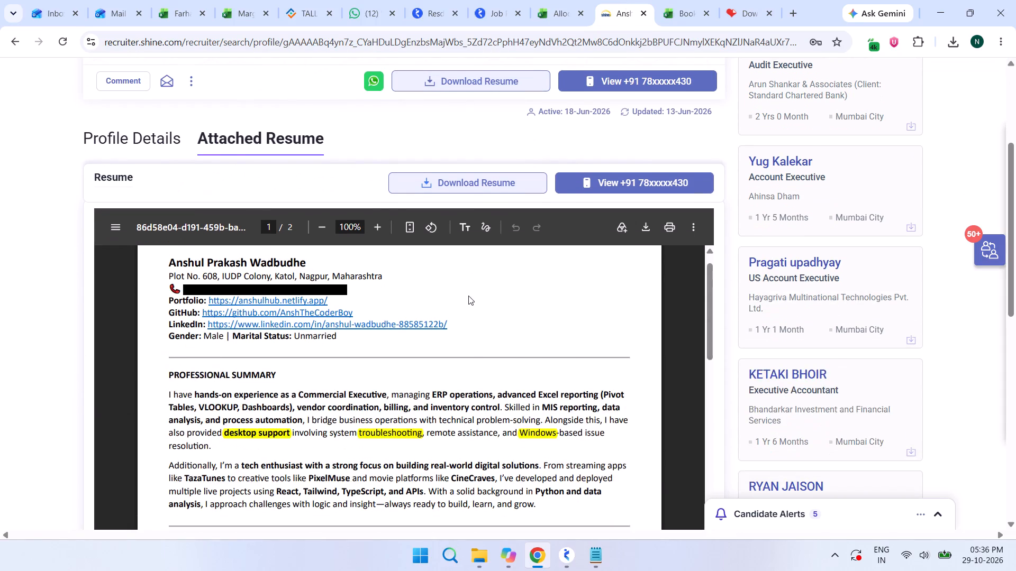
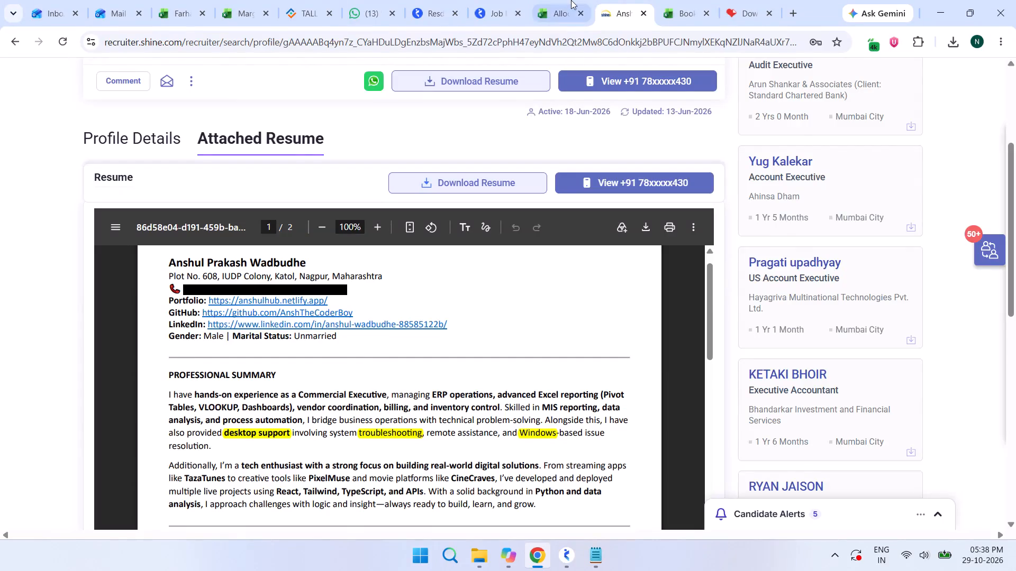
Open Shine's recent searches and rerun the one for desktop support, office 365, microsoft 365, networking, configuration, troubleshooting and windows support.
{"action": "left_click", "coordinate": [570, 0]}
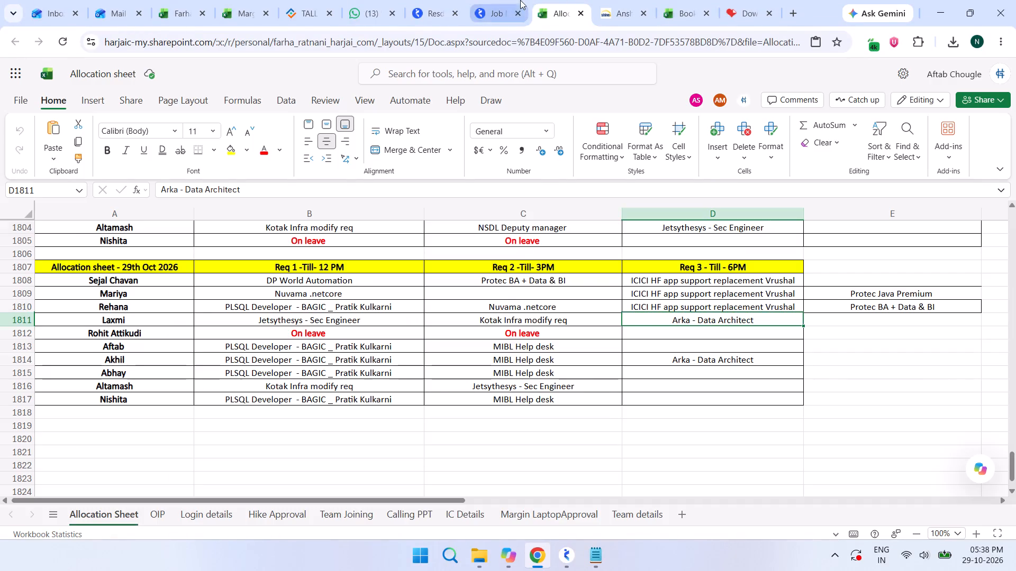
{"action": "left_click", "coordinate": [631, 0]}
{"action": "scroll", "coordinate": [920, 272], "scroll_direction": "up", "scroll_amount": 5}
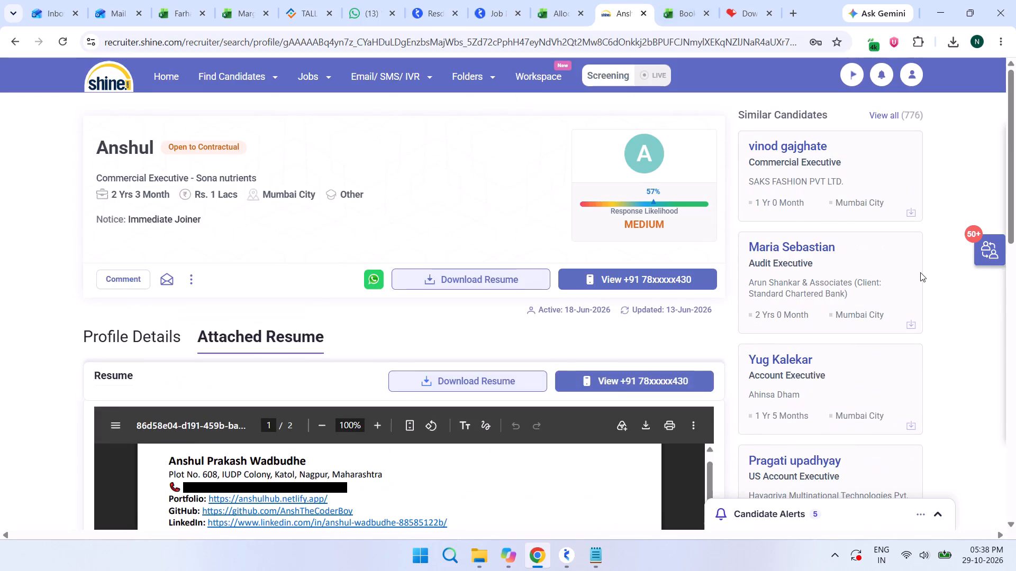
{"action": "scroll", "coordinate": [920, 272], "scroll_direction": "up", "scroll_amount": 3}
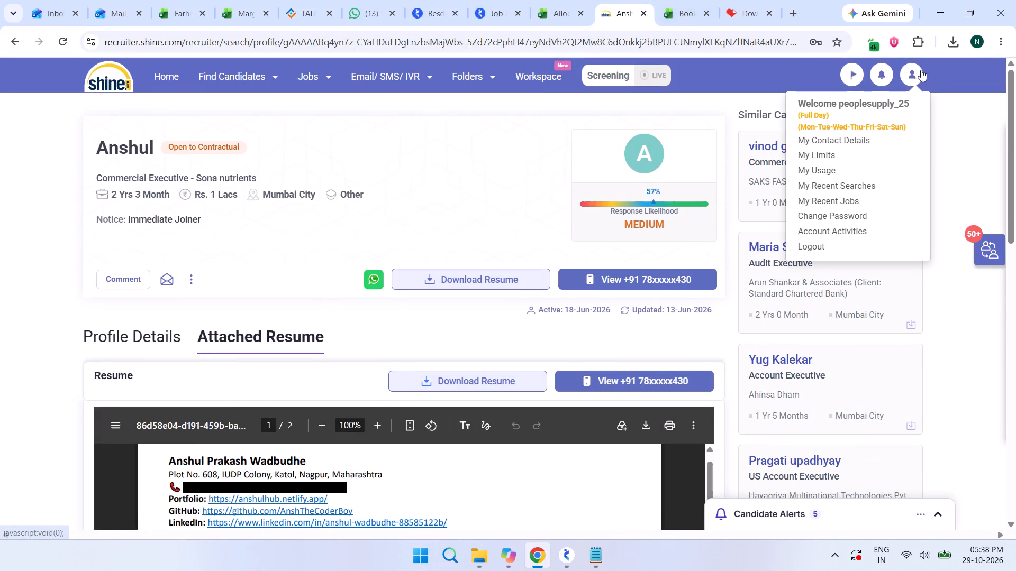
{"action": "left_click", "coordinate": [832, 182]}
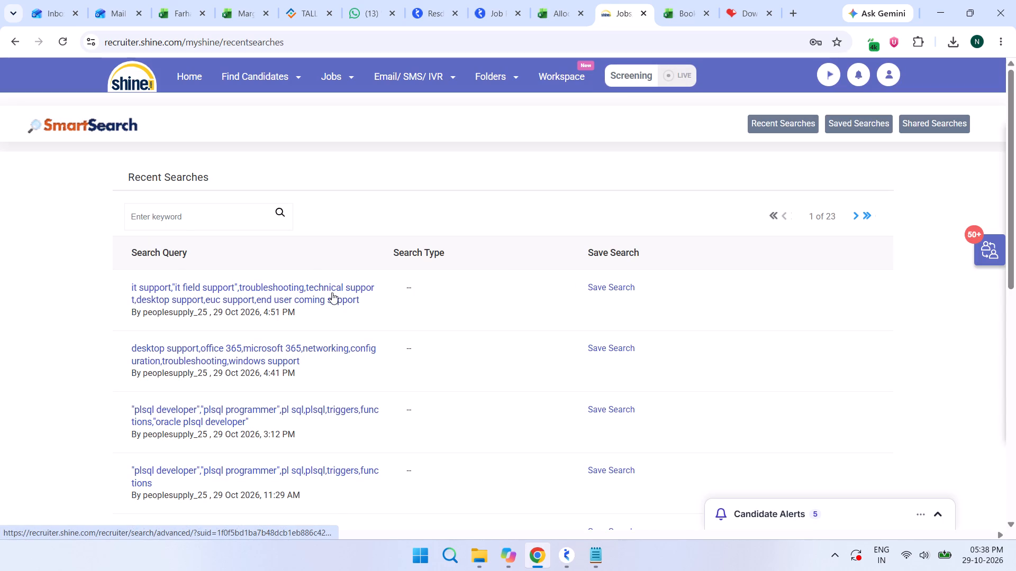
{"action": "left_click", "coordinate": [258, 367]}
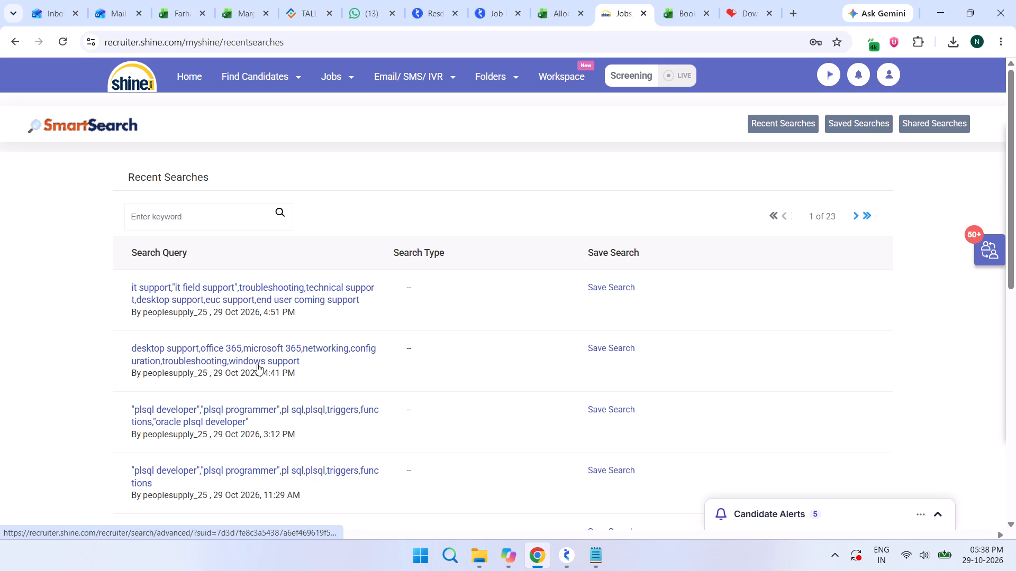
{"action": "left_click", "coordinate": [250, 352]}
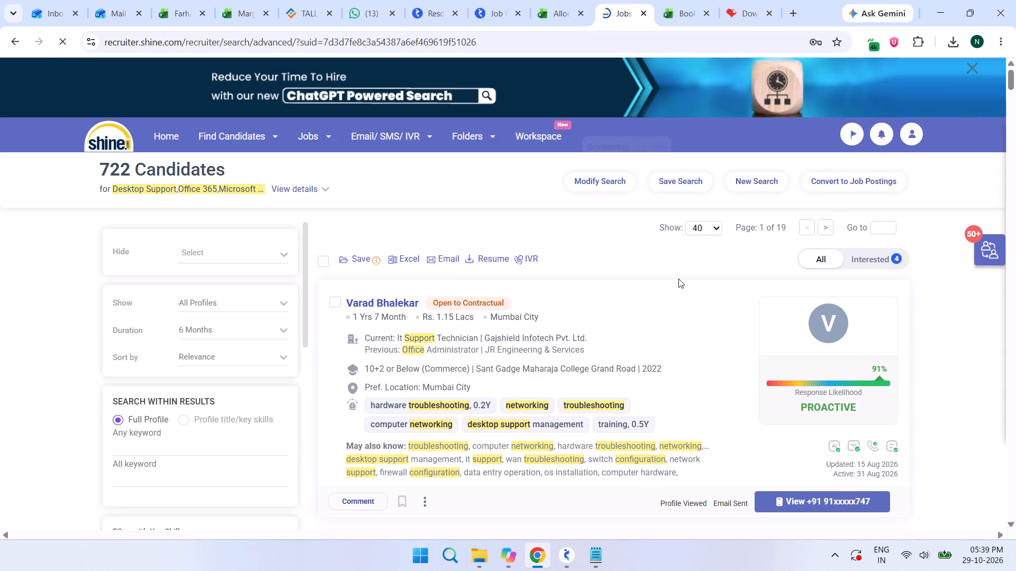
Look through the first page of desktop support results, examining each candidate's experience, current role, location and key skills.
{"action": "scroll", "coordinate": [679, 280], "scroll_direction": "up", "scroll_amount": 1}
{"action": "scroll", "coordinate": [679, 280], "scroll_direction": "down", "scroll_amount": 5}
{"action": "scroll", "coordinate": [679, 280], "scroll_direction": "up", "scroll_amount": 1}
{"action": "scroll", "coordinate": [679, 280], "scroll_direction": "down", "scroll_amount": 5}
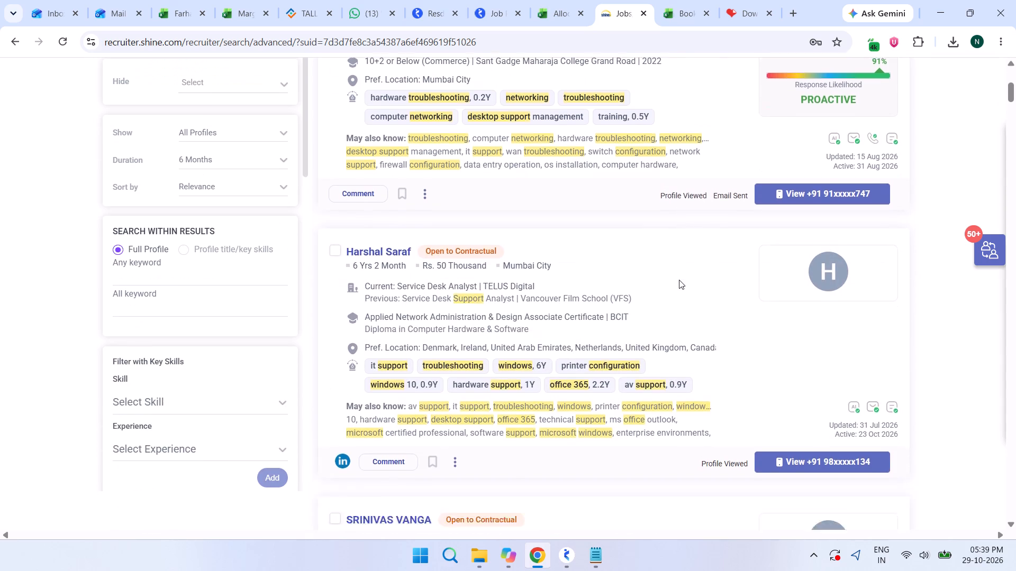
{"action": "scroll", "coordinate": [679, 280], "scroll_direction": "down", "scroll_amount": 6}
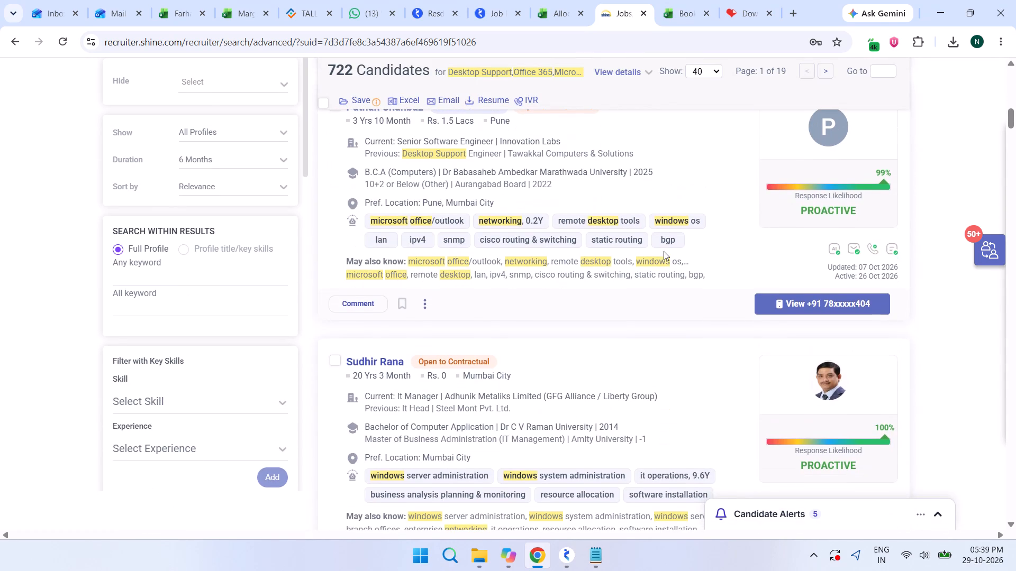
{"action": "scroll", "coordinate": [664, 251], "scroll_direction": "down", "scroll_amount": 8}
{"action": "scroll", "coordinate": [664, 251], "scroll_direction": "up", "scroll_amount": 1}
{"action": "scroll", "coordinate": [664, 251], "scroll_direction": "down", "scroll_amount": 1}
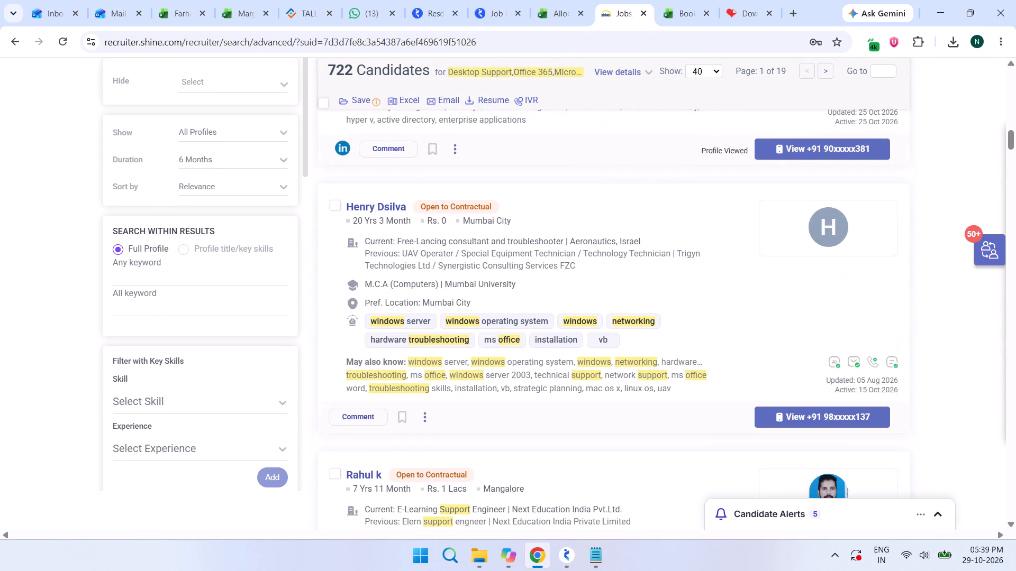
{"action": "scroll", "coordinate": [664, 251], "scroll_direction": "down", "scroll_amount": 8}
{"action": "scroll", "coordinate": [664, 251], "scroll_direction": "up", "scroll_amount": 1}
{"action": "scroll", "coordinate": [664, 251], "scroll_direction": "down", "scroll_amount": 1}
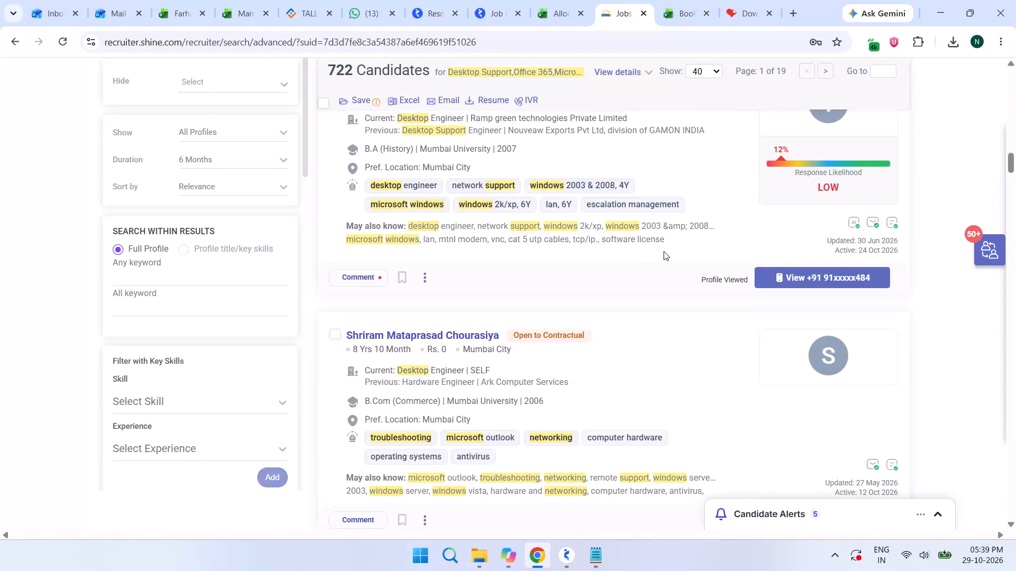
{"action": "scroll", "coordinate": [664, 251], "scroll_direction": "down", "scroll_amount": 10}
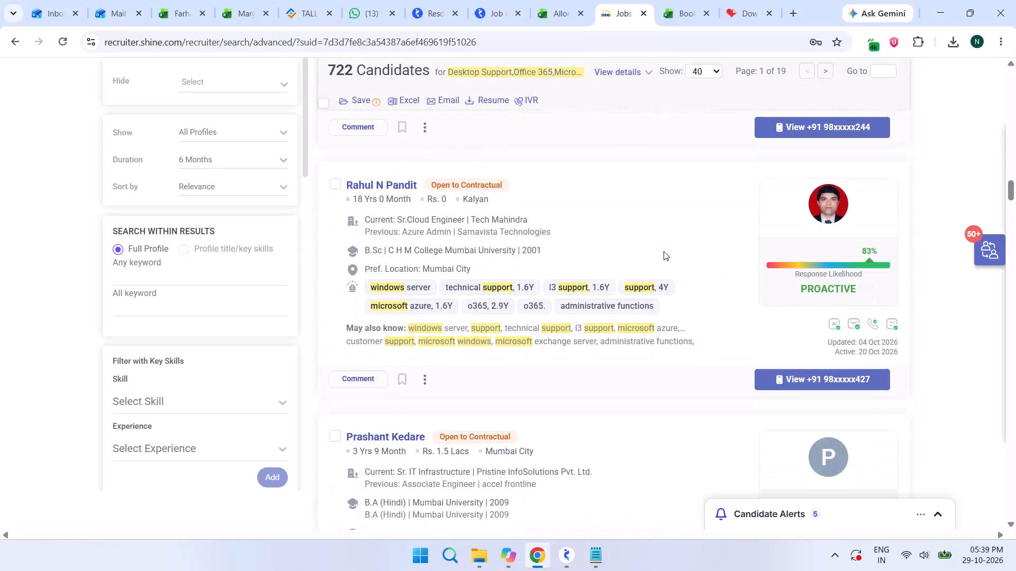
{"action": "scroll", "coordinate": [664, 251], "scroll_direction": "down", "scroll_amount": 13}
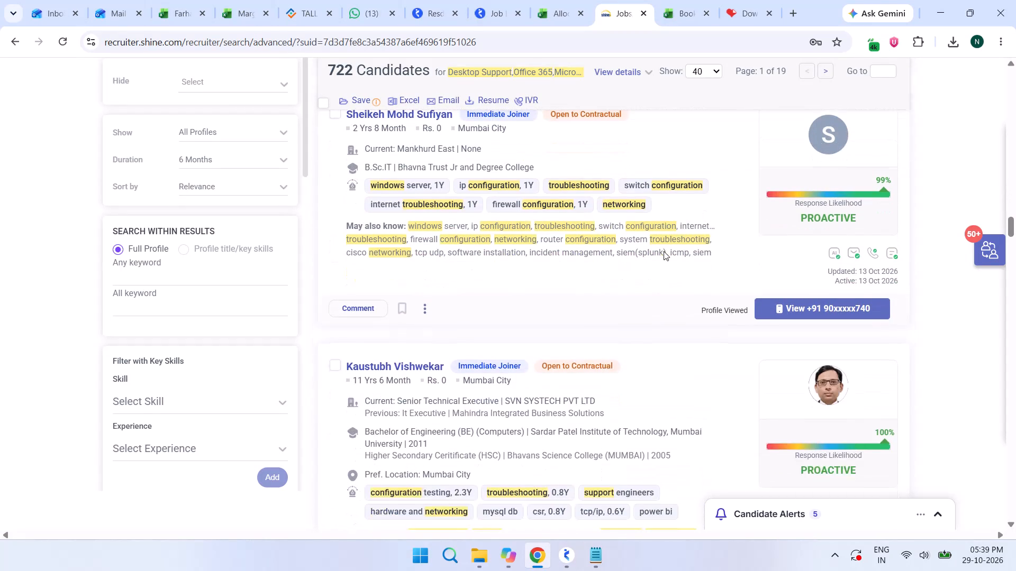
{"action": "scroll", "coordinate": [664, 251], "scroll_direction": "down", "scroll_amount": 1}
{"action": "scroll", "coordinate": [664, 251], "scroll_direction": "up", "scroll_amount": 2}
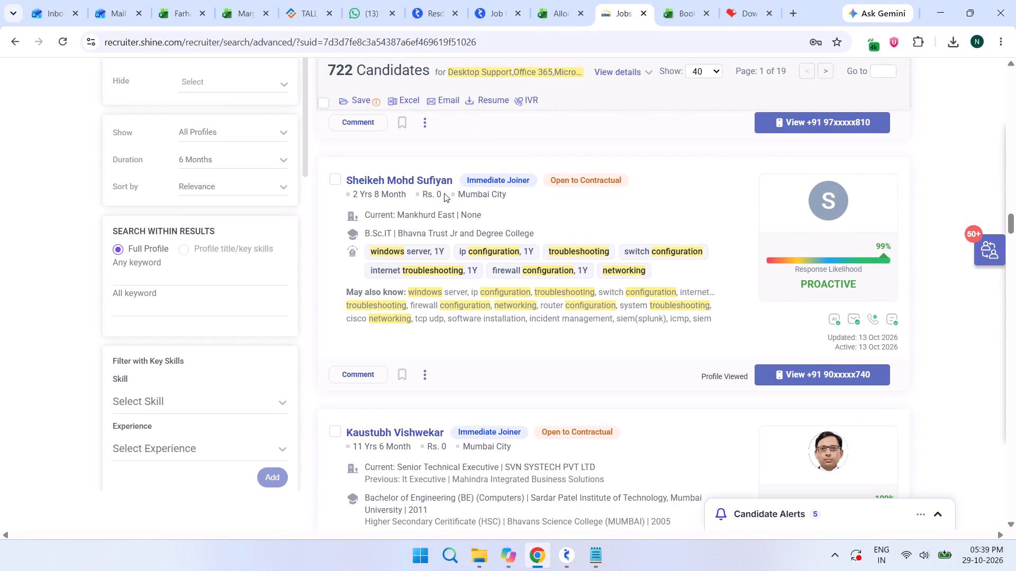
Examine the attached resume of the immediate joiner with 2 years 8 months' experience from Mankhurd East, closing the profile when done.
{"action": "left_click", "coordinate": [419, 184]}
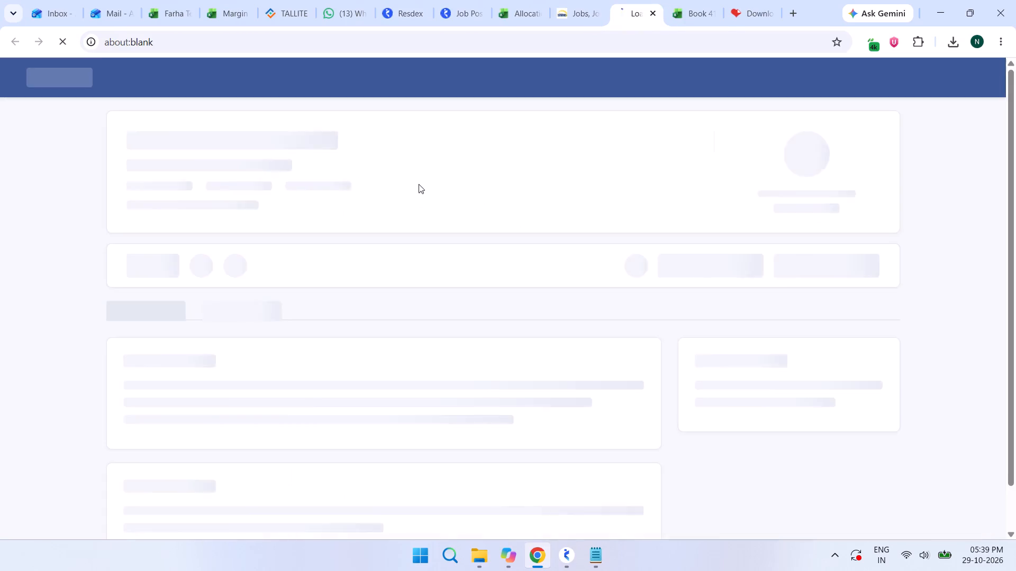
{"action": "left_click", "coordinate": [252, 328]}
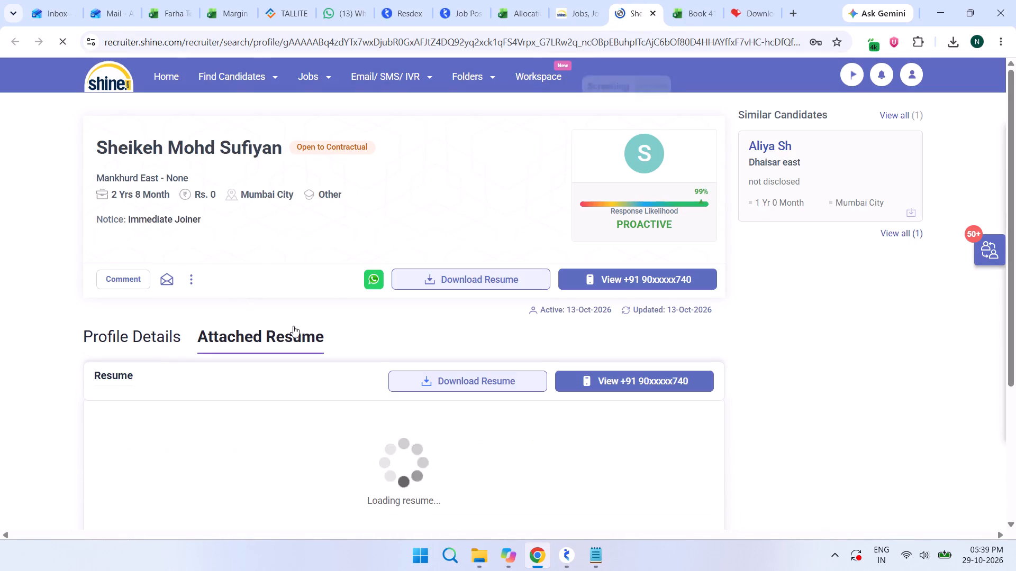
{"action": "scroll", "coordinate": [333, 302], "scroll_direction": "down", "scroll_amount": 4}
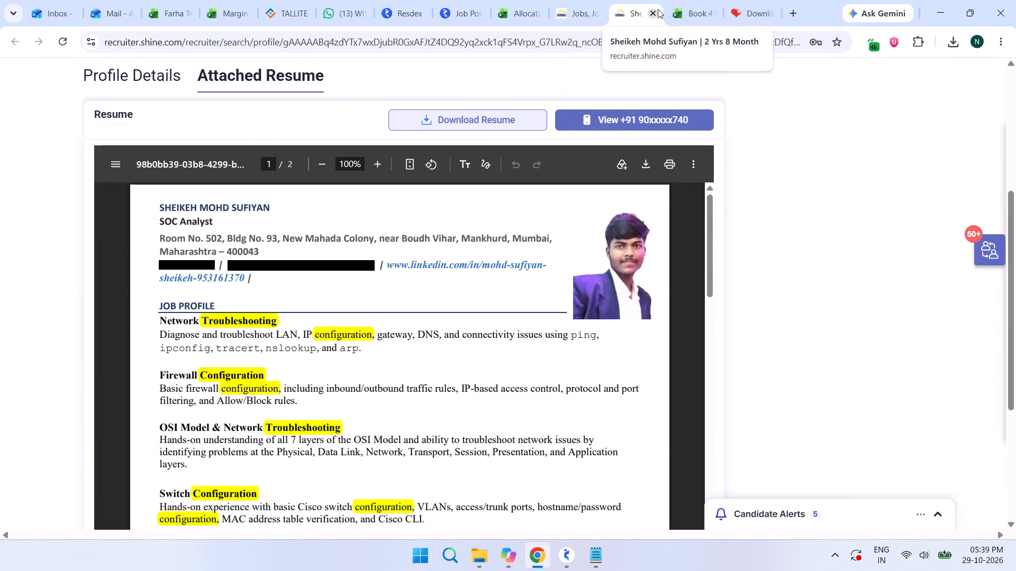
{"action": "left_click", "coordinate": [658, 9]}
Continue through the desktop support results, examining candidates' roles, experience and locations down to the Redington (India) hardware candidate.
{"action": "scroll", "coordinate": [646, 257], "scroll_direction": "down", "scroll_amount": 2}
{"action": "scroll", "coordinate": [646, 257], "scroll_direction": "up", "scroll_amount": 1}
{"action": "scroll", "coordinate": [647, 252], "scroll_direction": "down", "scroll_amount": 7}
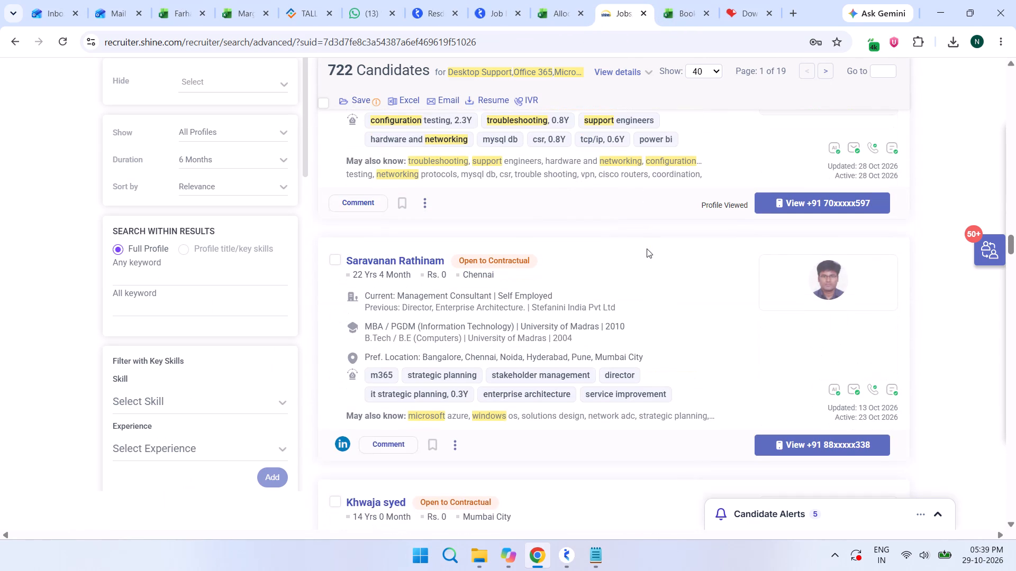
{"action": "scroll", "coordinate": [647, 248], "scroll_direction": "down", "scroll_amount": 8}
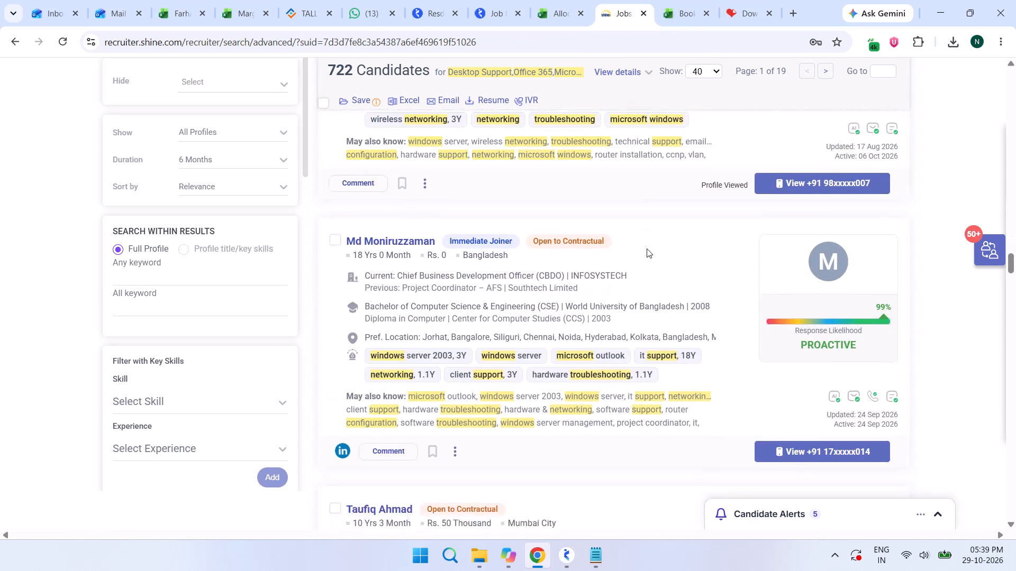
{"action": "scroll", "coordinate": [647, 248], "scroll_direction": "down", "scroll_amount": 11}
{"action": "scroll", "coordinate": [647, 248], "scroll_direction": "up", "scroll_amount": 2}
{"action": "scroll", "coordinate": [647, 248], "scroll_direction": "down", "scroll_amount": 1}
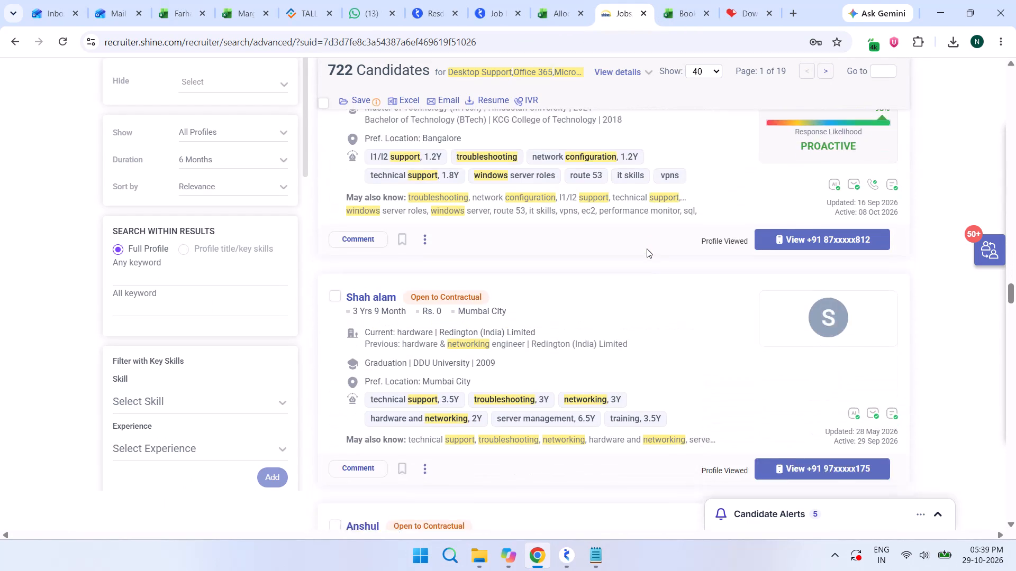
{"action": "scroll", "coordinate": [647, 248], "scroll_direction": "down", "scroll_amount": 1}
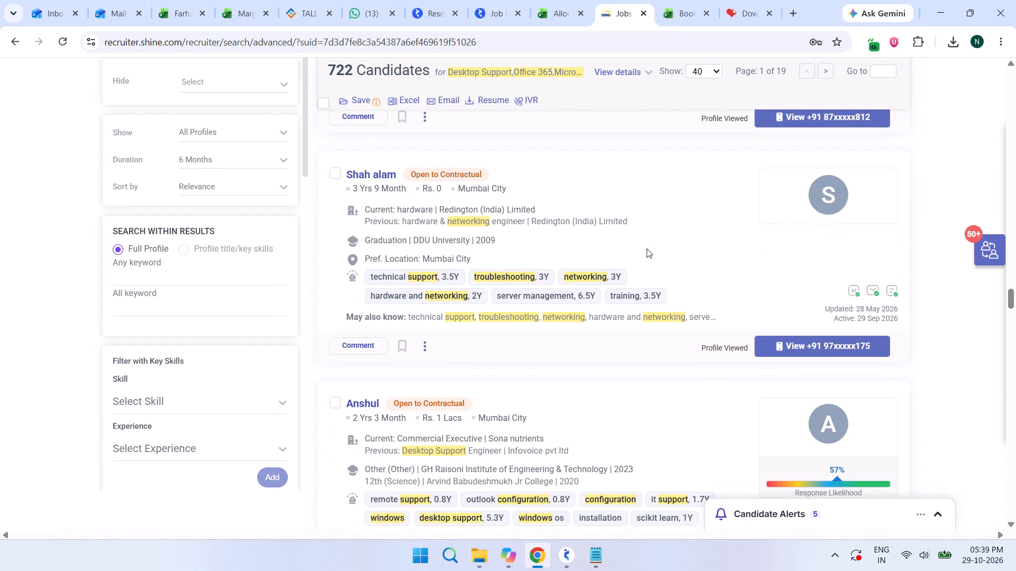
Examine the attached resume of the Redington (India) Limited hardware candidate in Mumbai City, closing the profile when done.
{"action": "left_click", "coordinate": [376, 172]}
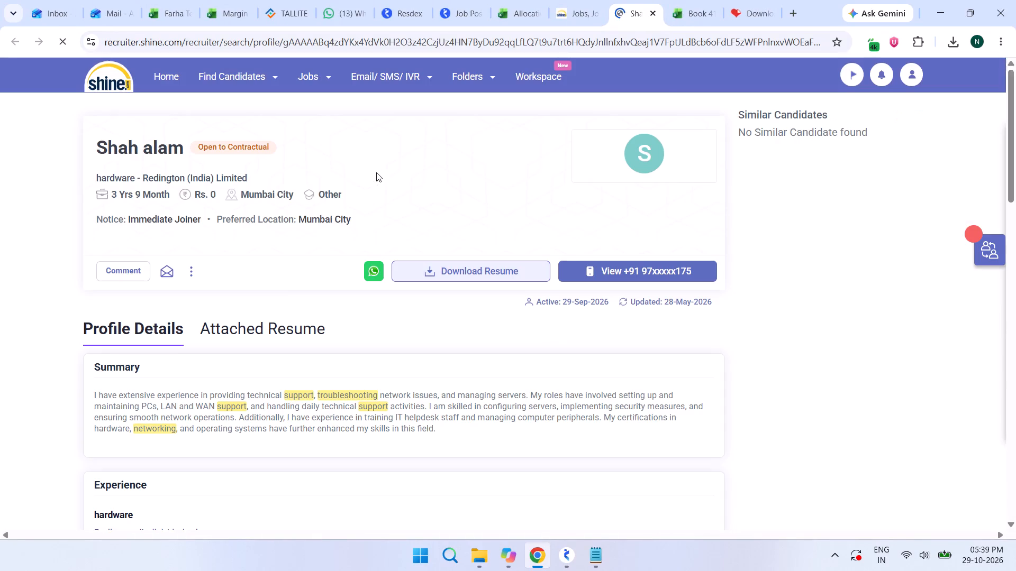
{"action": "left_click", "coordinate": [263, 324]}
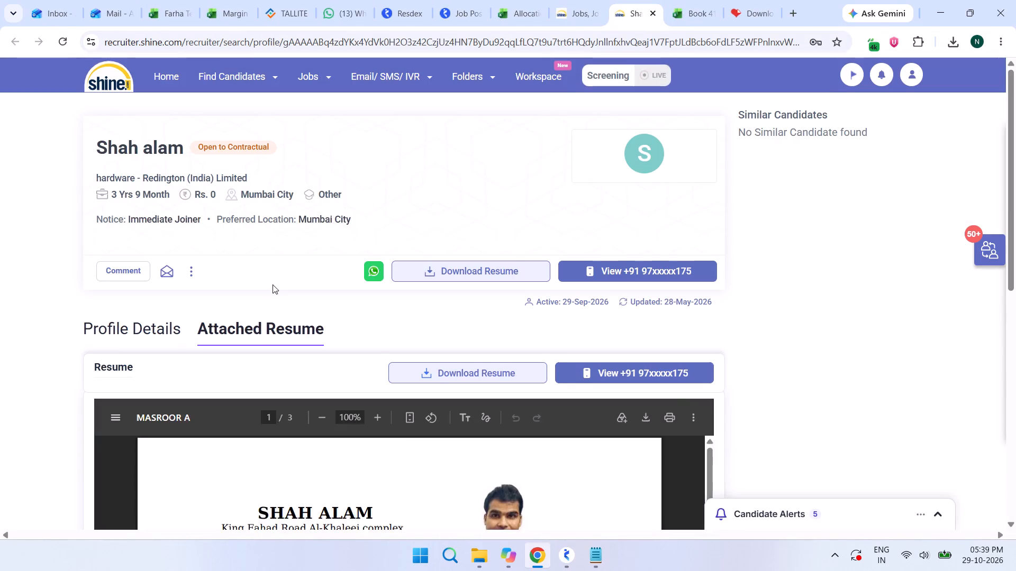
{"action": "scroll", "coordinate": [273, 284], "scroll_direction": "down", "scroll_amount": 9}
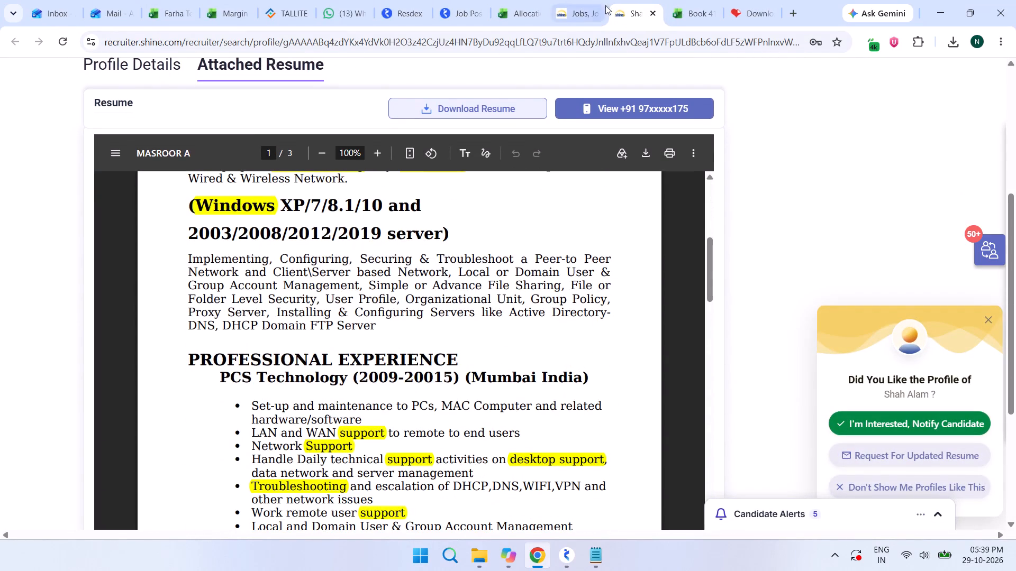
{"action": "left_click", "coordinate": [652, 13]}
Examine the attached resume of the Commercial Executive at Sona nutrients, then return to the search results.
{"action": "scroll", "coordinate": [503, 261], "scroll_direction": "down", "scroll_amount": 2}
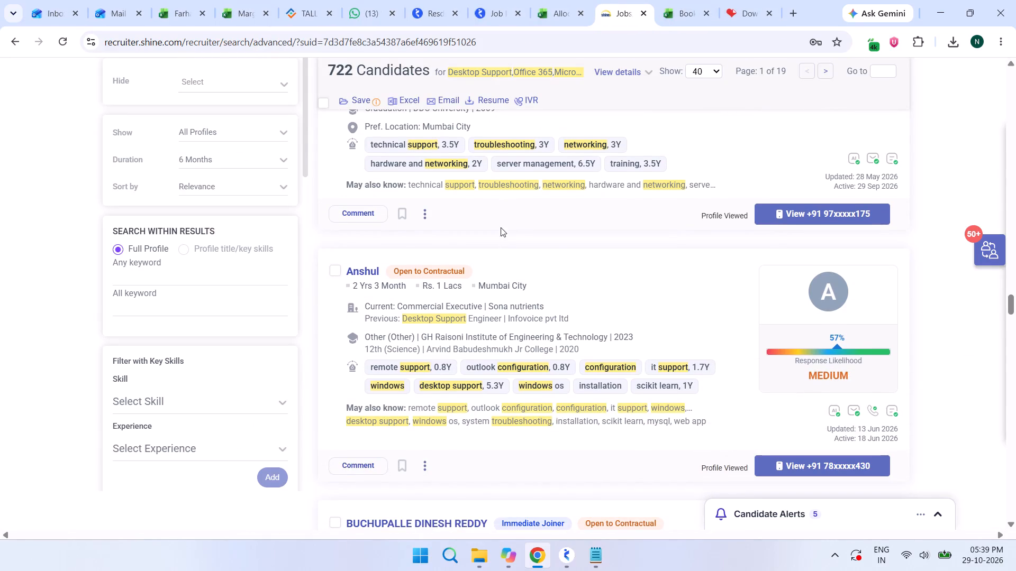
{"action": "left_click", "coordinate": [356, 269]}
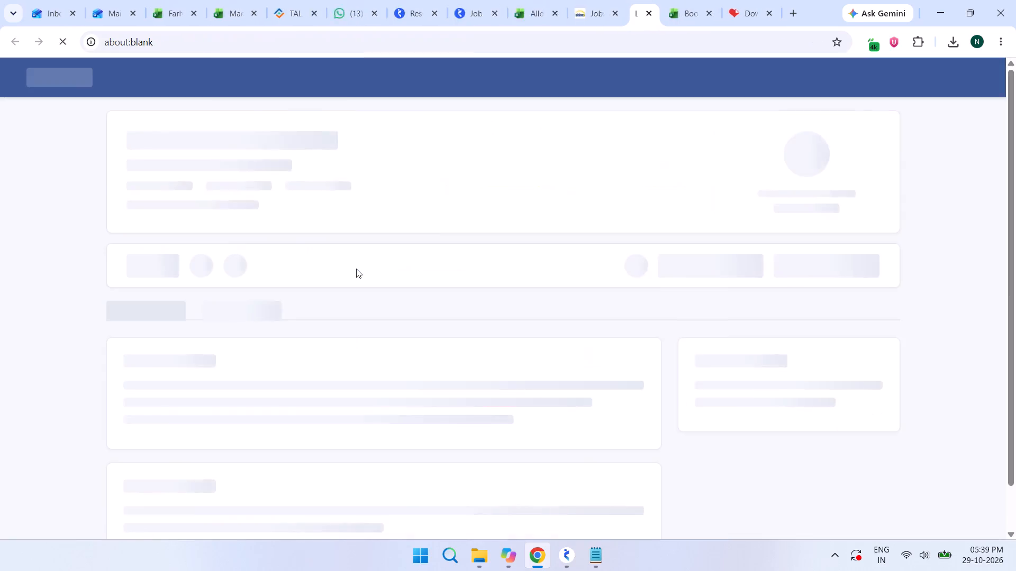
{"action": "left_click", "coordinate": [255, 331]}
{"action": "scroll", "coordinate": [381, 269], "scroll_direction": "down", "scroll_amount": 4}
{"action": "scroll", "coordinate": [381, 269], "scroll_direction": "up", "scroll_amount": 1}
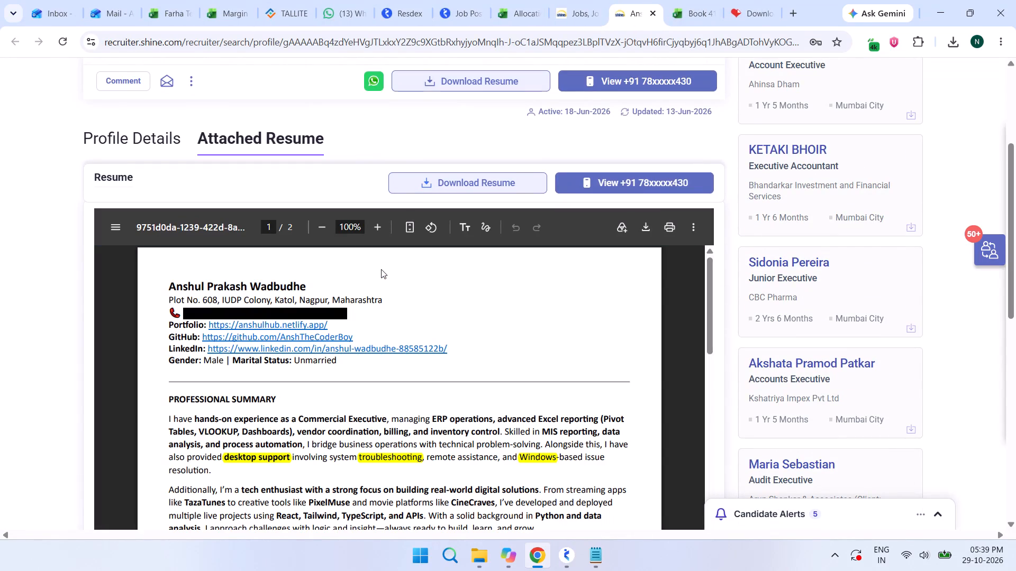
{"action": "left_click", "coordinate": [586, 0]}
Examine the key skills of the Commercial Executive in the results list and the candidates listed below that entry.
{"action": "scroll", "coordinate": [404, 459], "scroll_direction": "down", "scroll_amount": 1}
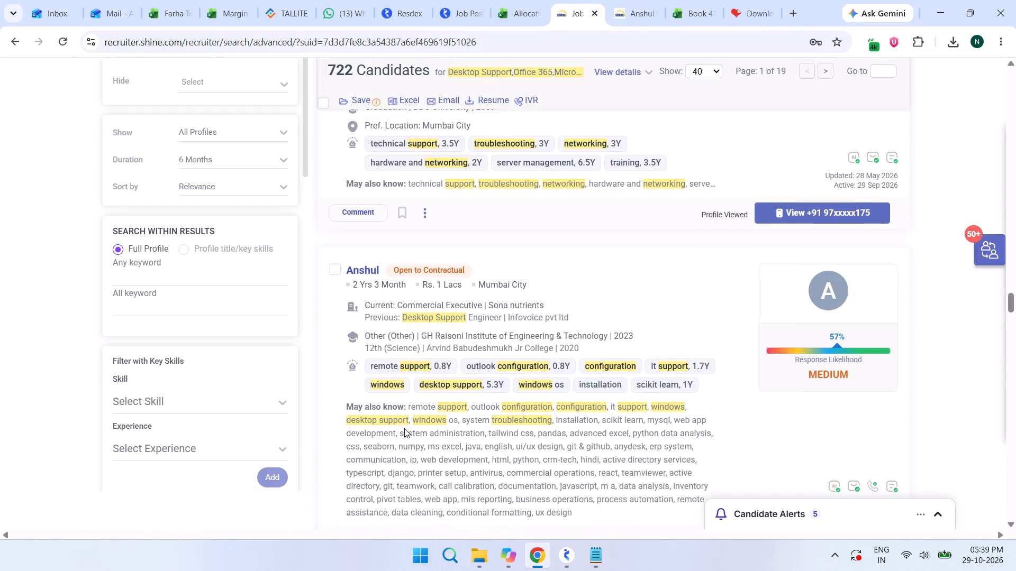
{"action": "scroll", "coordinate": [404, 428], "scroll_direction": "down", "scroll_amount": 4}
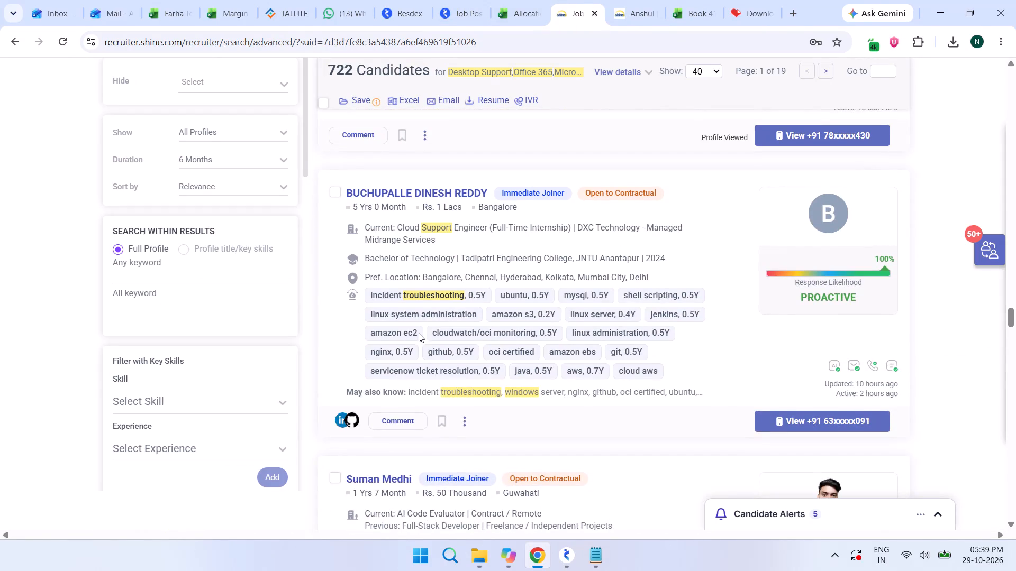
{"action": "scroll", "coordinate": [431, 298], "scroll_direction": "up", "scroll_amount": 1}
{"action": "scroll", "coordinate": [431, 298], "scroll_direction": "down", "scroll_amount": 3}
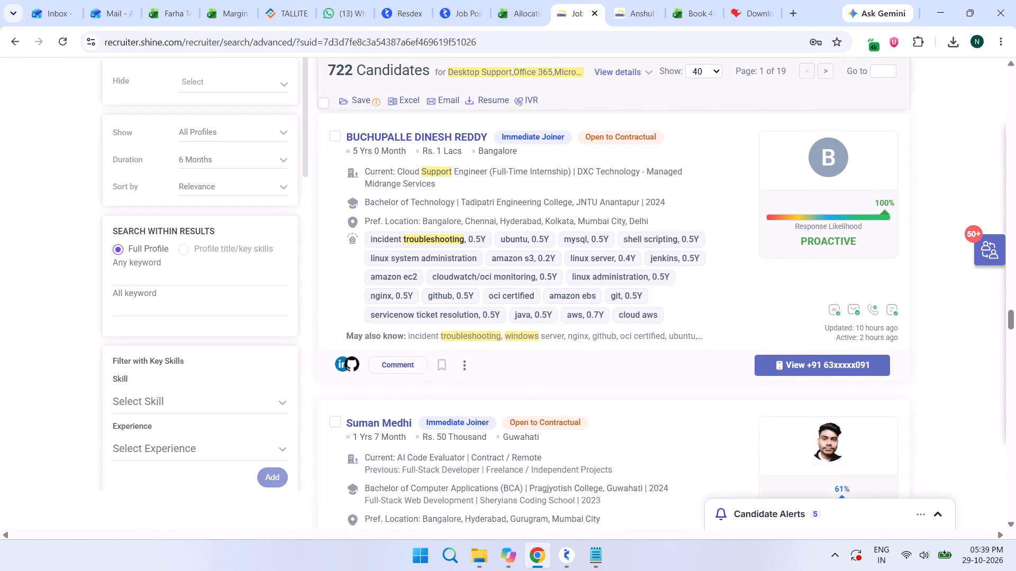
{"action": "scroll", "coordinate": [431, 298], "scroll_direction": "down", "scroll_amount": 2}
{"action": "scroll", "coordinate": [176, 333], "scroll_direction": "down", "scroll_amount": 4}
{"action": "scroll", "coordinate": [176, 333], "scroll_direction": "up", "scroll_amount": 1}
{"action": "scroll", "coordinate": [176, 333], "scroll_direction": "down", "scroll_amount": 1}
Filter the desktop support search results to candidates located in Mumbai City.
{"action": "scroll", "coordinate": [198, 380], "scroll_direction": "down", "scroll_amount": 3}
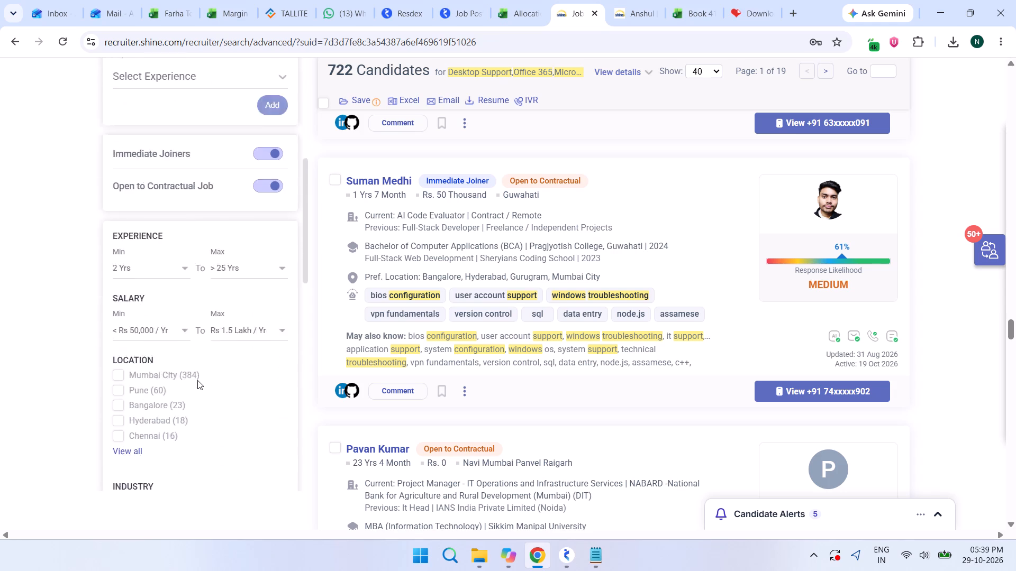
{"action": "scroll", "coordinate": [197, 380], "scroll_direction": "down", "scroll_amount": 1}
{"action": "left_click", "coordinate": [124, 223]}
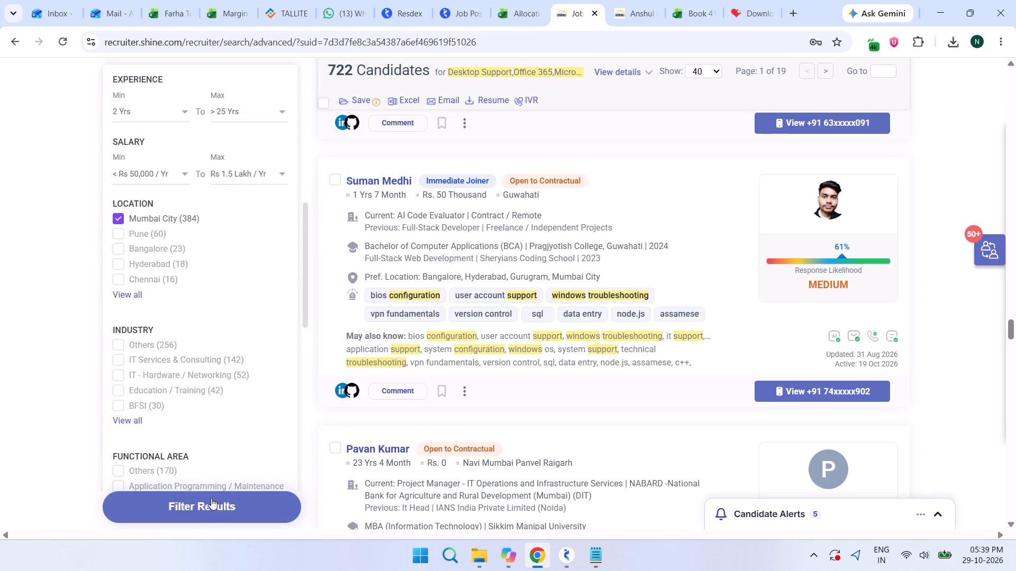
{"action": "left_click", "coordinate": [205, 512]}
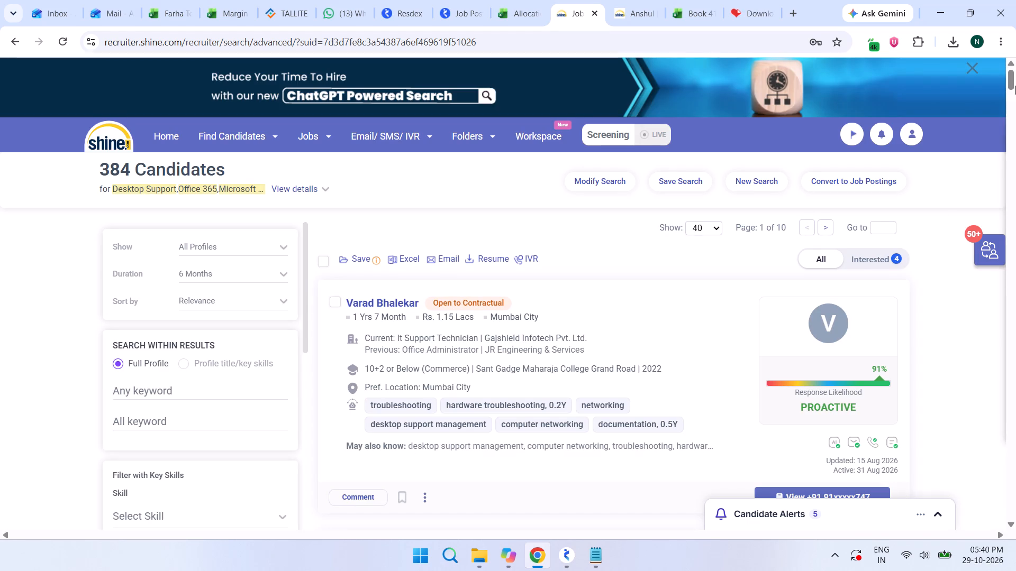
Examine the Mumbai City candidates in the lower part of the results list, working upward from the end and comparing roles and key skills.
{"action": "left_click_drag", "start_coordinate": [1014, 79], "coordinate": [1003, 570]}
{"action": "scroll", "coordinate": [492, 342], "scroll_direction": "down", "scroll_amount": 1}
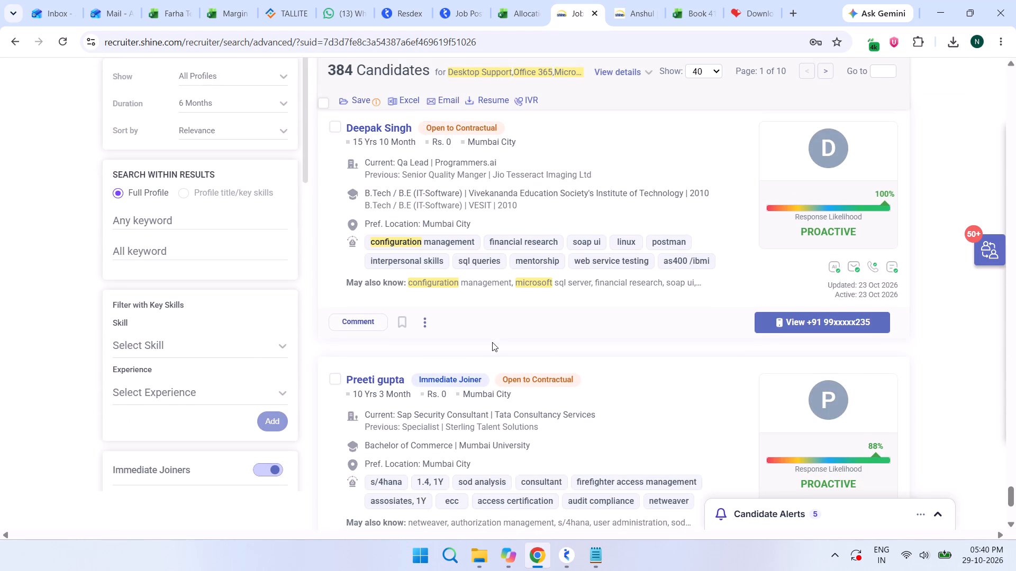
{"action": "scroll", "coordinate": [492, 342], "scroll_direction": "down", "scroll_amount": 3}
{"action": "scroll", "coordinate": [492, 342], "scroll_direction": "up", "scroll_amount": 2}
{"action": "scroll", "coordinate": [492, 342], "scroll_direction": "down", "scroll_amount": 1}
{"action": "scroll", "coordinate": [492, 342], "scroll_direction": "up", "scroll_amount": 4}
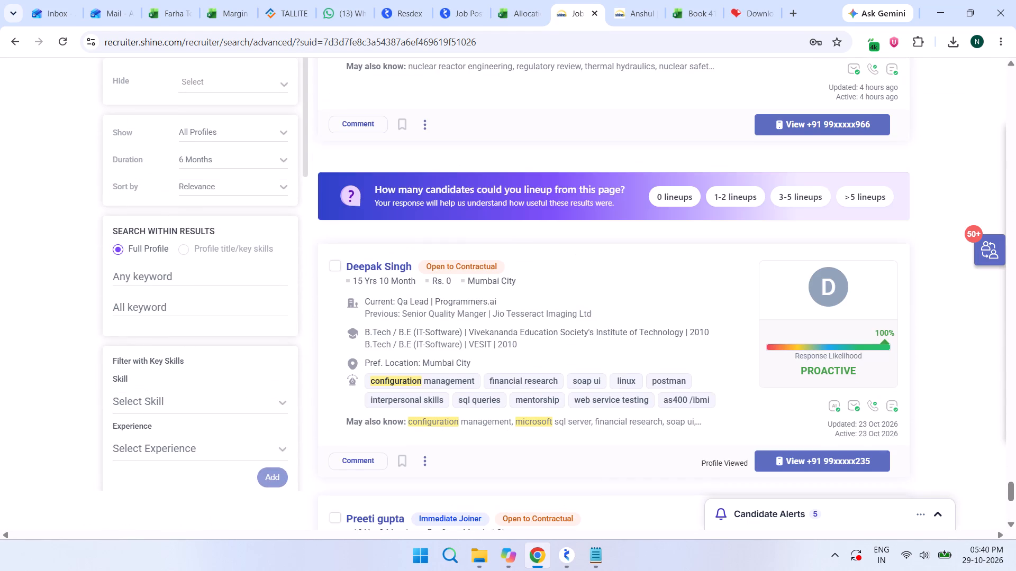
{"action": "scroll", "coordinate": [492, 342], "scroll_direction": "up", "scroll_amount": 11}
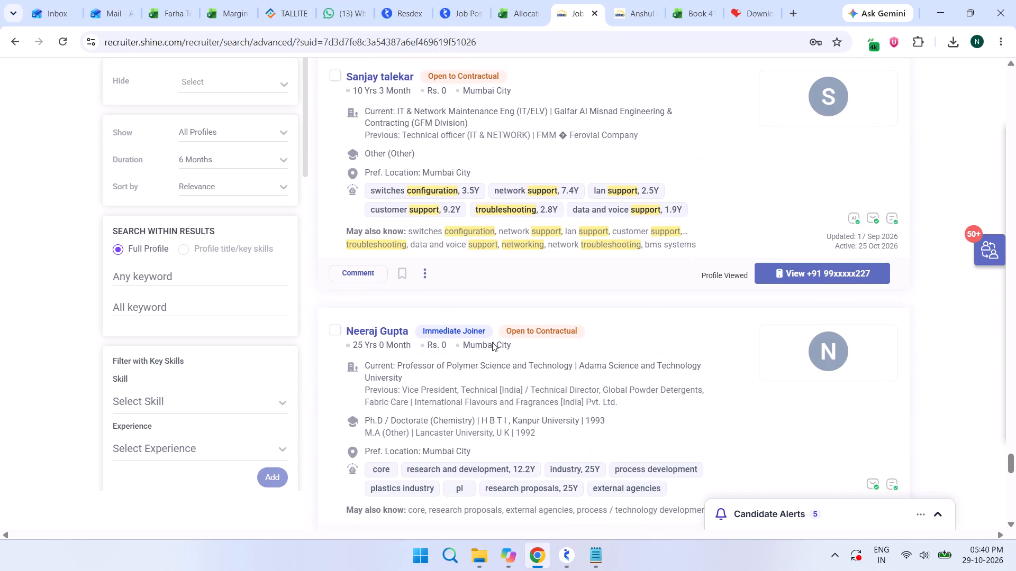
{"action": "scroll", "coordinate": [492, 342], "scroll_direction": "up", "scroll_amount": 5}
{"action": "scroll", "coordinate": [492, 342], "scroll_direction": "down", "scroll_amount": 1}
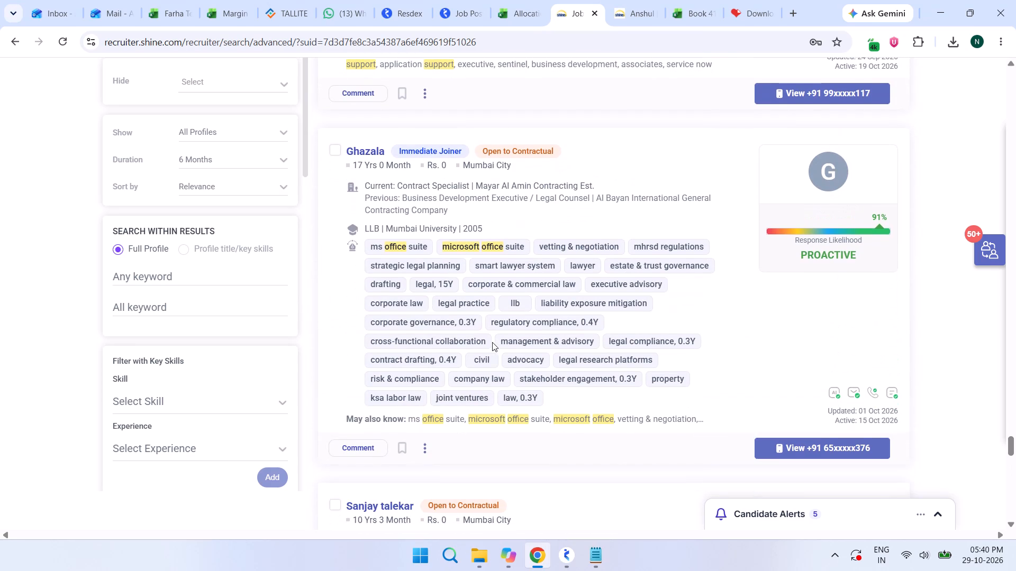
{"action": "scroll", "coordinate": [492, 342], "scroll_direction": "up", "scroll_amount": 6}
{"action": "scroll", "coordinate": [492, 342], "scroll_direction": "down", "scroll_amount": 1}
{"action": "scroll", "coordinate": [492, 342], "scroll_direction": "up", "scroll_amount": 4}
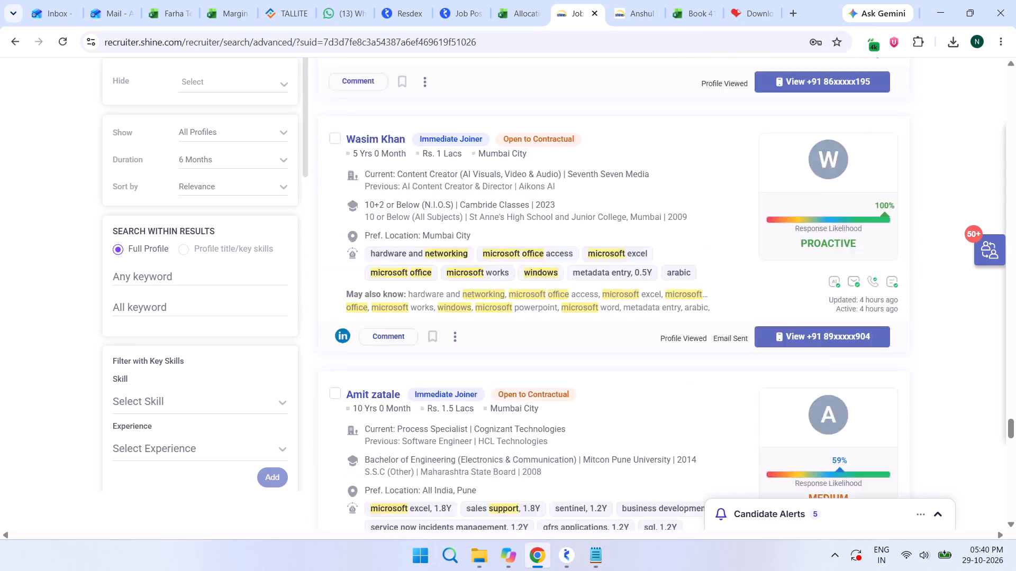
{"action": "scroll", "coordinate": [492, 342], "scroll_direction": "up", "scroll_amount": 5}
{"action": "scroll", "coordinate": [492, 342], "scroll_direction": "down", "scroll_amount": 1}
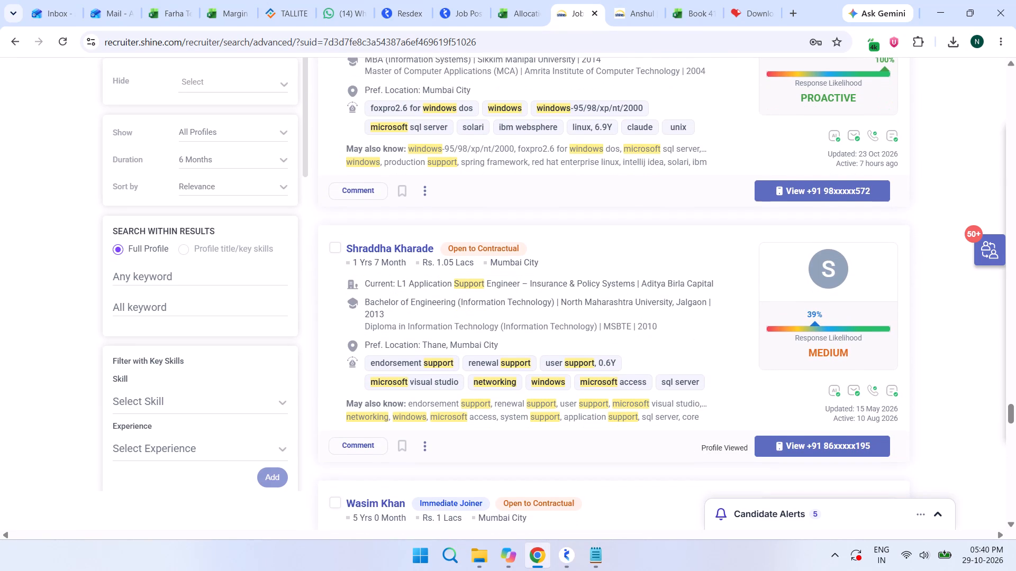
Open the profile of the Aditya Birla Capital L1 Application Support Engineer and examine the attached resume.
{"action": "left_click", "coordinate": [407, 247]}
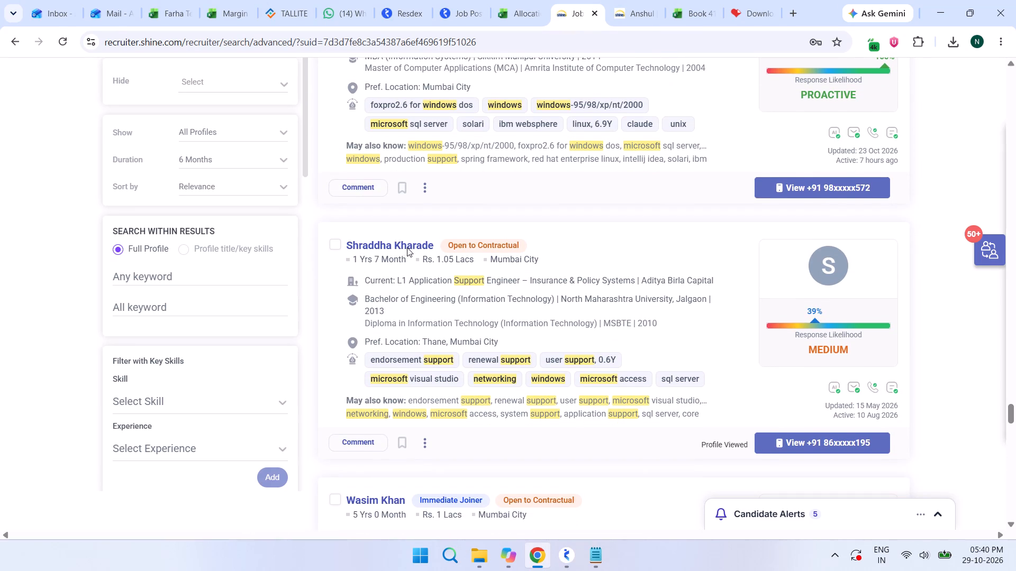
{"action": "left_click", "coordinate": [288, 338]}
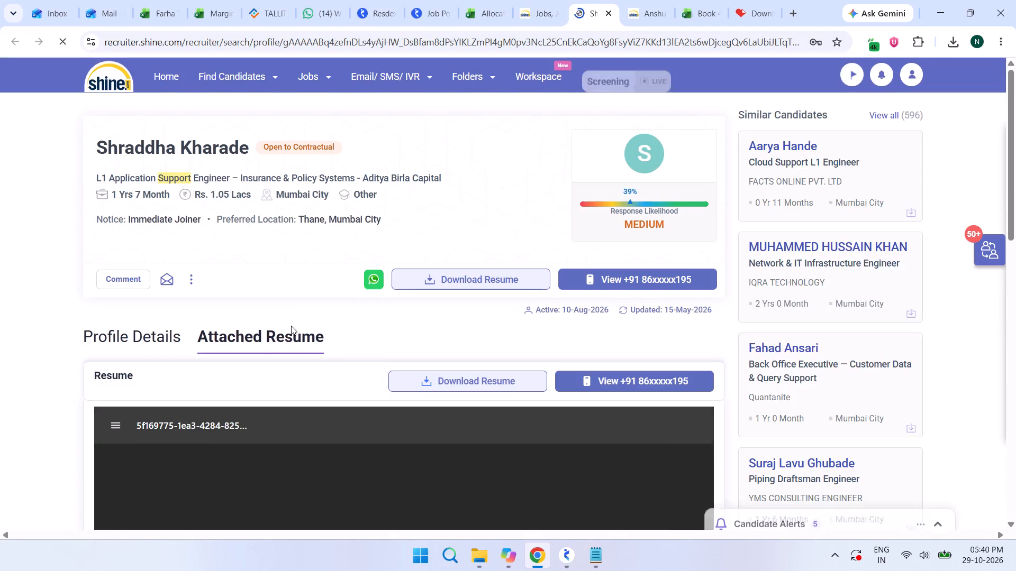
{"action": "scroll", "coordinate": [291, 326], "scroll_direction": "down", "scroll_amount": 1}
{"action": "scroll", "coordinate": [291, 326], "scroll_direction": "up", "scroll_amount": 1}
{"action": "scroll", "coordinate": [291, 326], "scroll_direction": "down", "scroll_amount": 3}
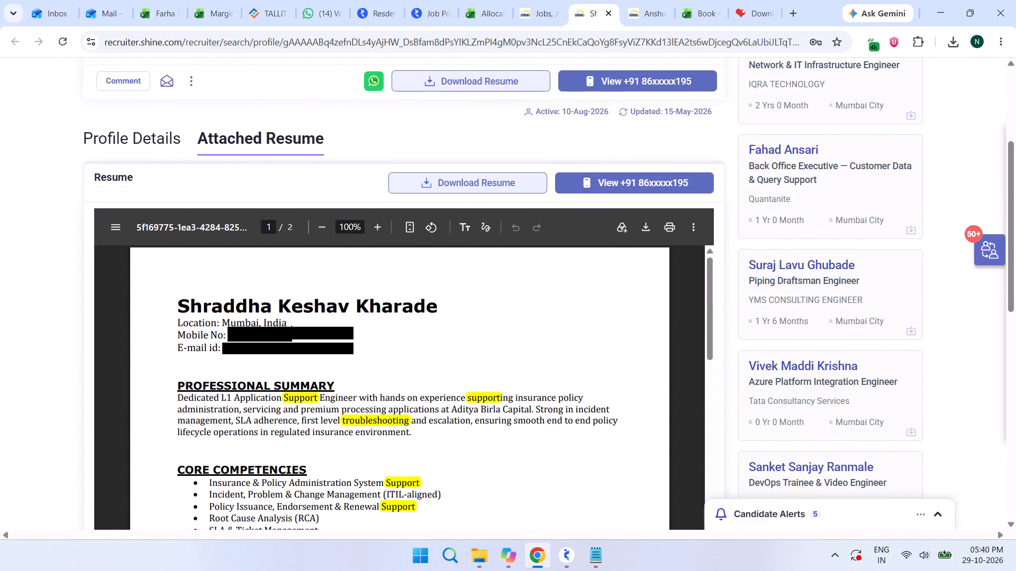
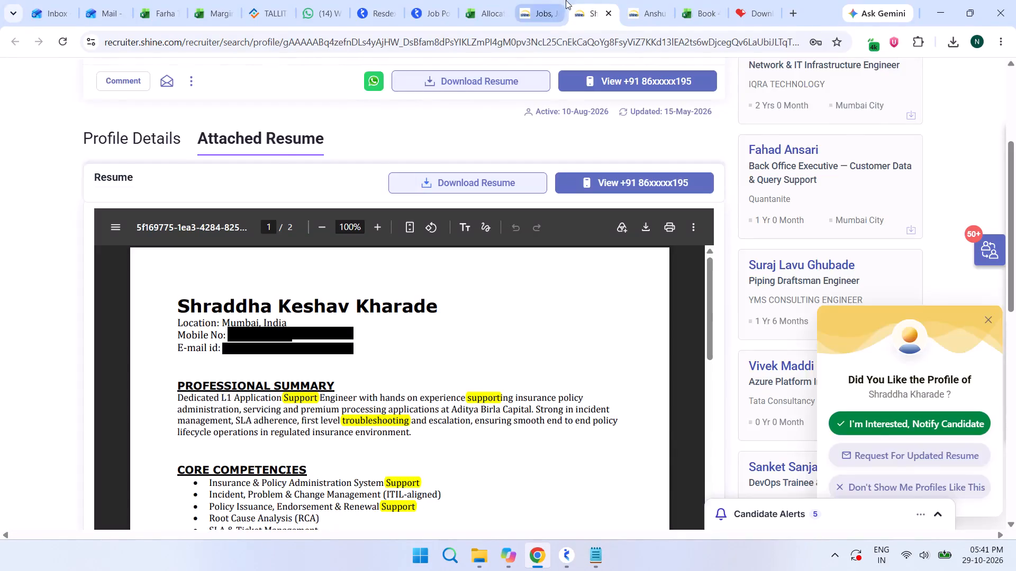
Recheck the L1 Application Support Engineer's attached resume after a brief look at the results list.
{"action": "scroll", "coordinate": [540, 224], "scroll_direction": "down", "scroll_amount": 4}
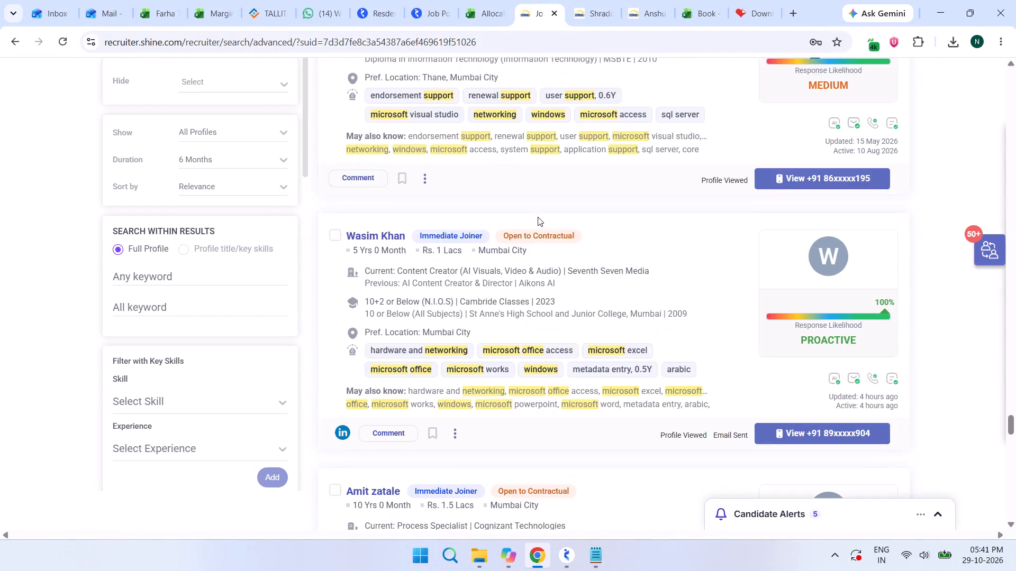
{"action": "scroll", "coordinate": [538, 217], "scroll_direction": "down", "scroll_amount": 4}
{"action": "left_click", "coordinate": [589, 0]}
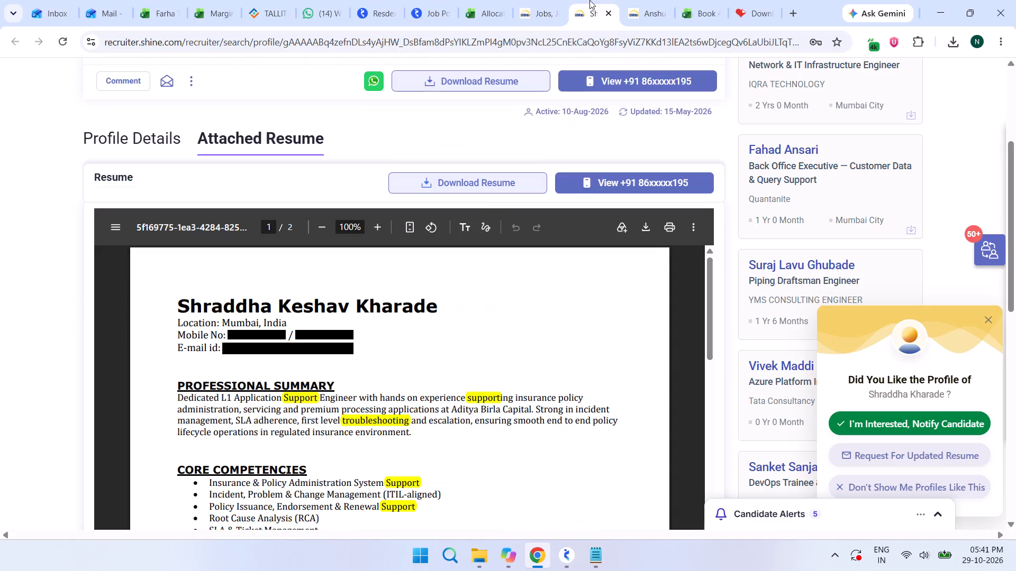
{"action": "scroll", "coordinate": [486, 213], "scroll_direction": "down", "scroll_amount": 2}
{"action": "scroll", "coordinate": [486, 213], "scroll_direction": "up", "scroll_amount": 3}
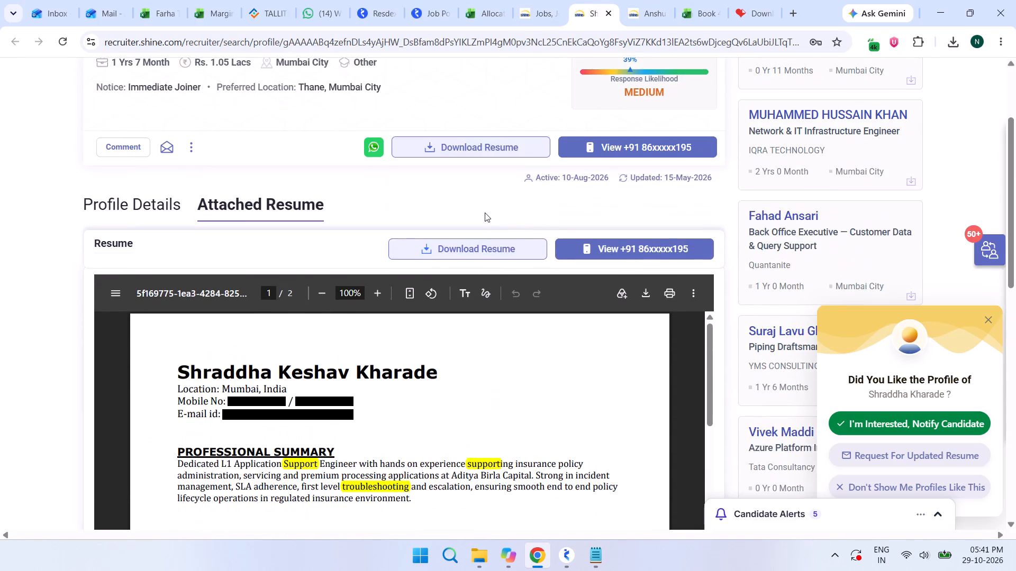
Examine the remaining Mumbai City candidates down to the end of the results page, comparing roles and key skills.
{"action": "left_click", "coordinate": [528, 0]}
{"action": "scroll", "coordinate": [531, 257], "scroll_direction": "down", "scroll_amount": 7}
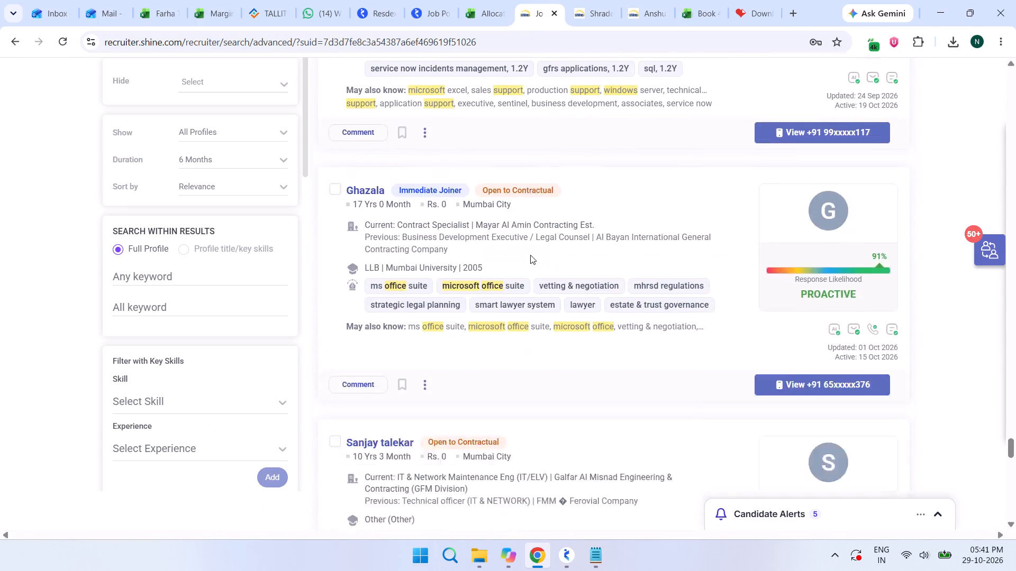
{"action": "scroll", "coordinate": [530, 255], "scroll_direction": "up", "scroll_amount": 1}
{"action": "scroll", "coordinate": [530, 255], "scroll_direction": "down", "scroll_amount": 9}
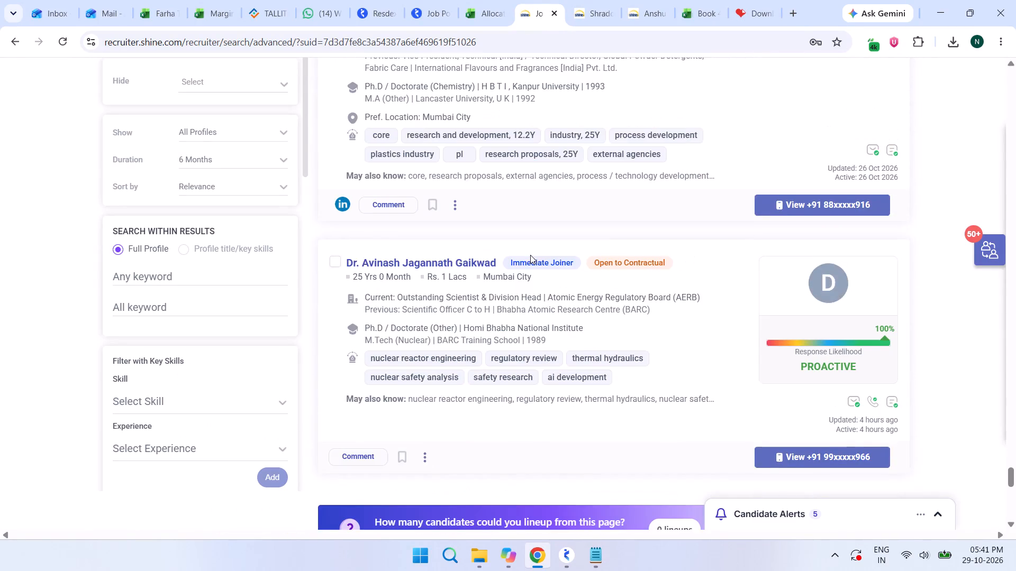
{"action": "scroll", "coordinate": [530, 255], "scroll_direction": "down", "scroll_amount": 6}
{"action": "scroll", "coordinate": [530, 255], "scroll_direction": "up", "scroll_amount": 1}
{"action": "scroll", "coordinate": [530, 255], "scroll_direction": "down", "scroll_amount": 6}
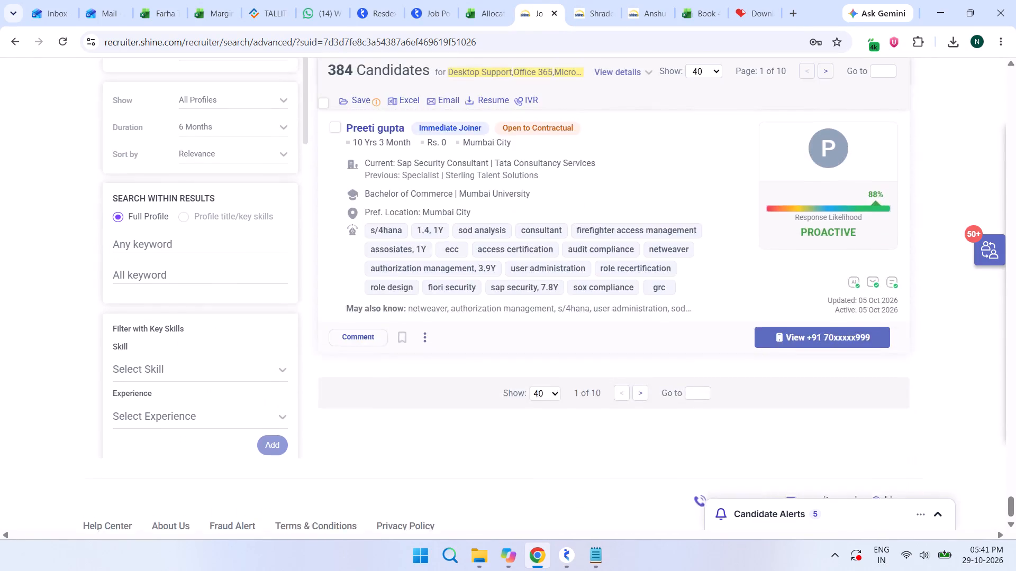
Set the search results to show 160 candidates per page.
{"action": "scroll", "coordinate": [530, 255], "scroll_direction": "down", "scroll_amount": 1}
{"action": "scroll", "coordinate": [530, 255], "scroll_direction": "up", "scroll_amount": 1}
{"action": "left_click", "coordinate": [550, 423]}
{"action": "scroll", "coordinate": [545, 461], "scroll_direction": "down", "scroll_amount": 3}
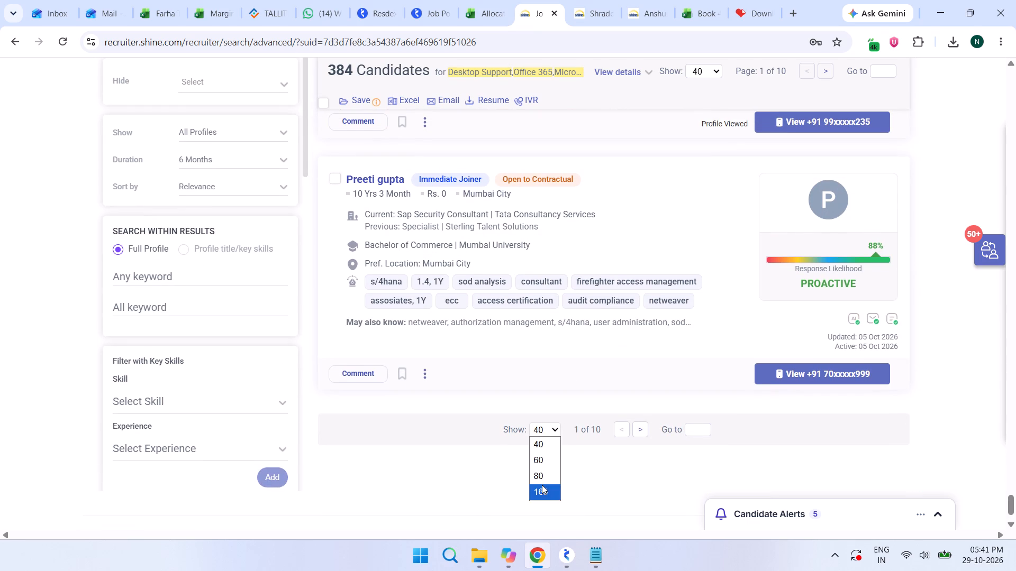
{"action": "left_click", "coordinate": [542, 485]}
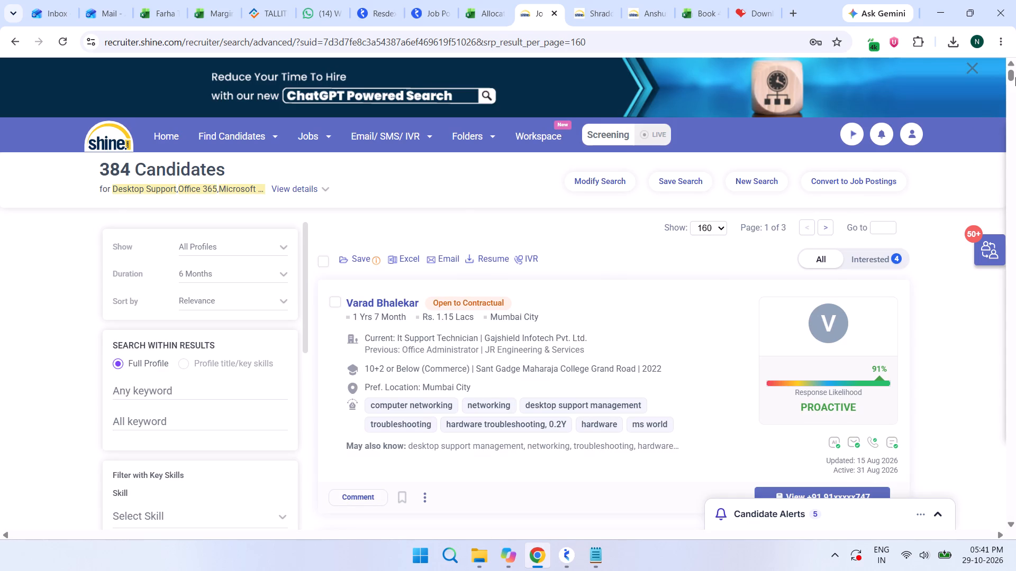
Examine candidates deep in the expanded results list, comparing their current roles and support-related key skills.
{"action": "left_click_drag", "start_coordinate": [1015, 77], "coordinate": [1015, 527]}
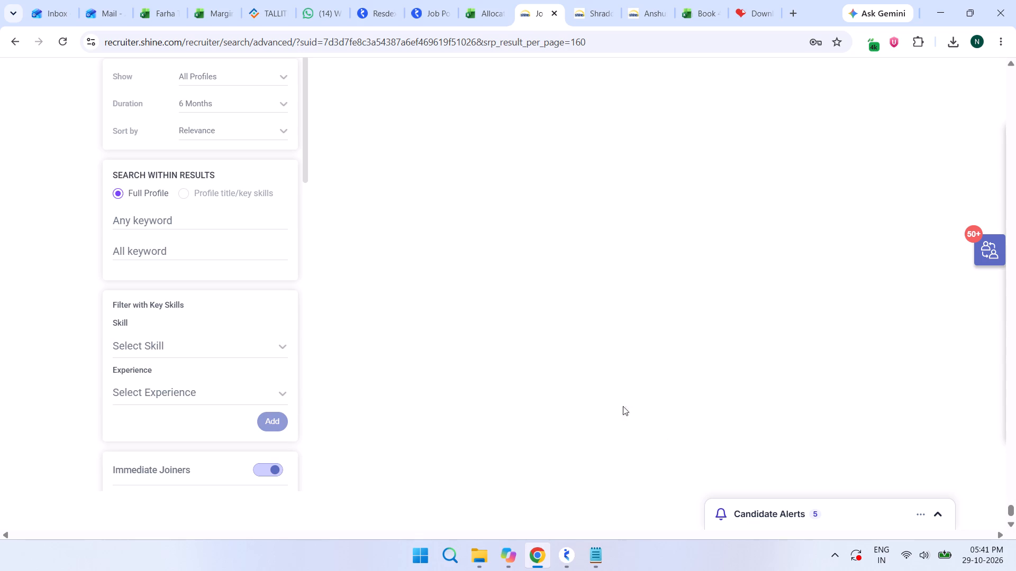
{"action": "scroll", "coordinate": [580, 354], "scroll_direction": "up", "scroll_amount": 11}
{"action": "left_click_drag", "start_coordinate": [1011, 503], "coordinate": [1013, 487]}
{"action": "left_click_drag", "start_coordinate": [1013, 487], "coordinate": [1013, 374]}
{"action": "scroll", "coordinate": [550, 358], "scroll_direction": "up", "scroll_amount": 5}
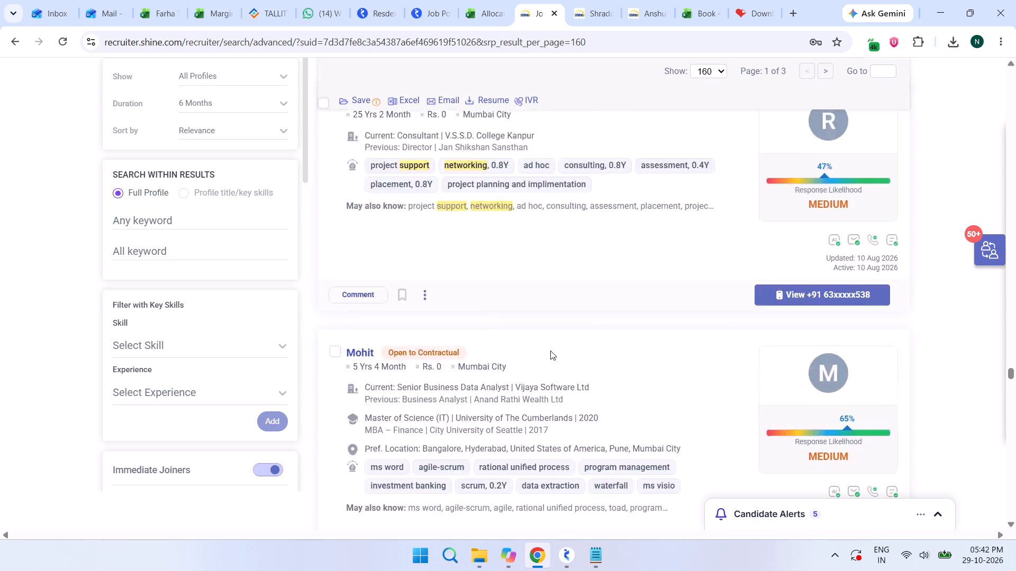
{"action": "scroll", "coordinate": [550, 351], "scroll_direction": "up", "scroll_amount": 4}
{"action": "scroll", "coordinate": [550, 351], "scroll_direction": "down", "scroll_amount": 6}
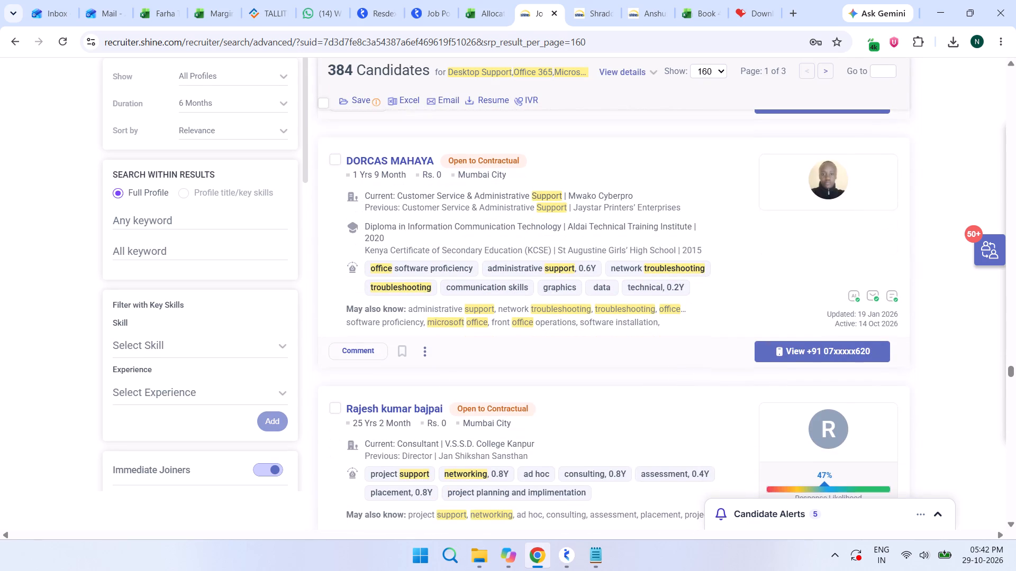
{"action": "scroll", "coordinate": [550, 351], "scroll_direction": "down", "scroll_amount": 3}
{"action": "scroll", "coordinate": [550, 351], "scroll_direction": "up", "scroll_amount": 5}
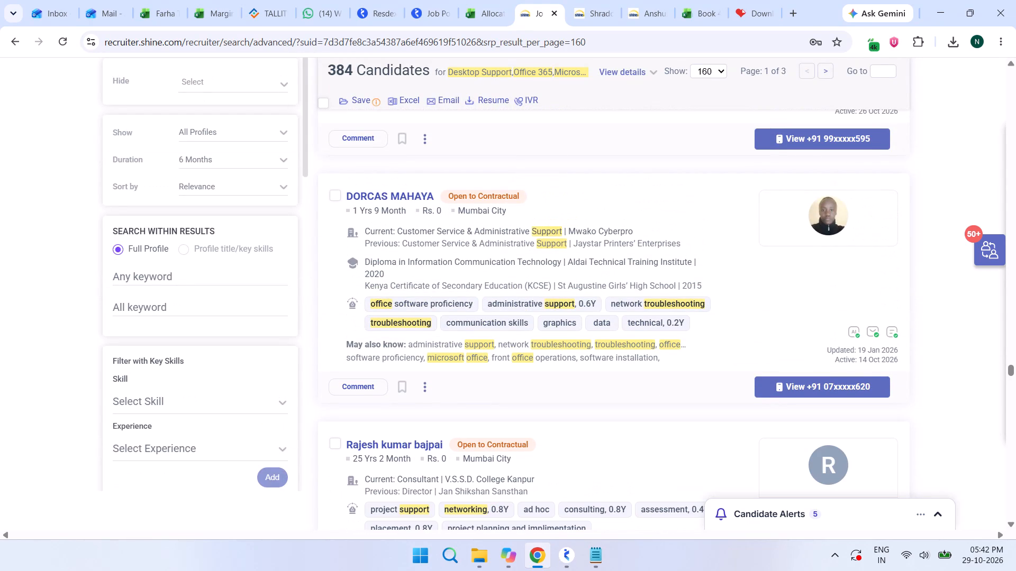
Open the profile of the Mwako Cyberpro Customer Service & Administrative Support candidate and examine the attached resume's summary and education.
{"action": "left_click", "coordinate": [385, 200]}
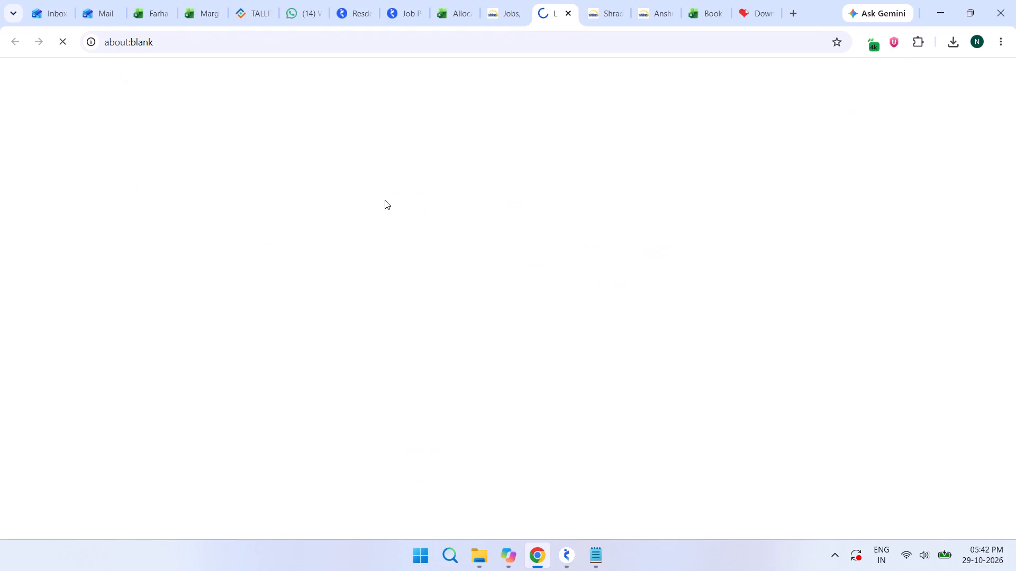
{"action": "left_click", "coordinate": [265, 338]}
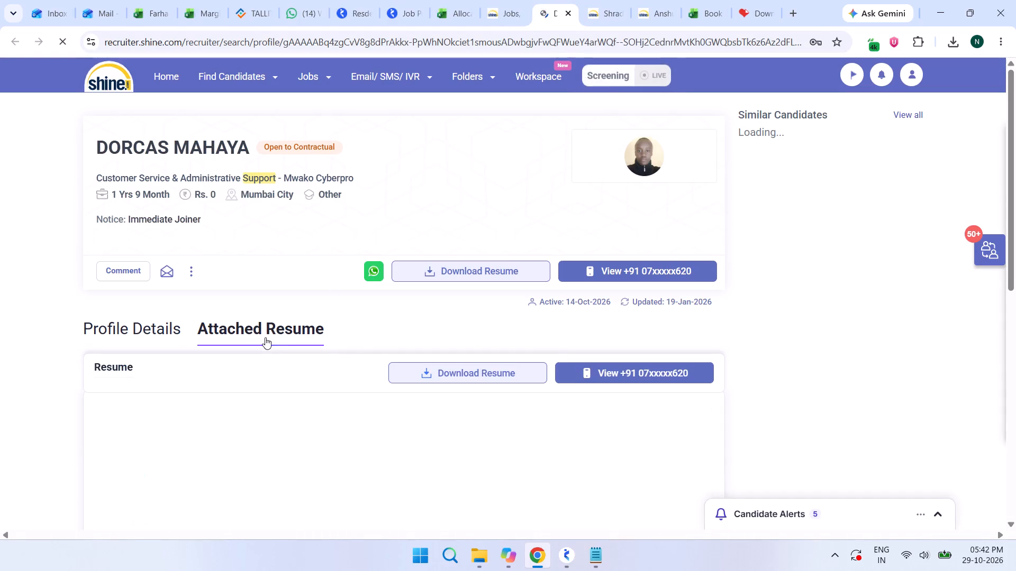
{"action": "scroll", "coordinate": [272, 330], "scroll_direction": "down", "scroll_amount": 5}
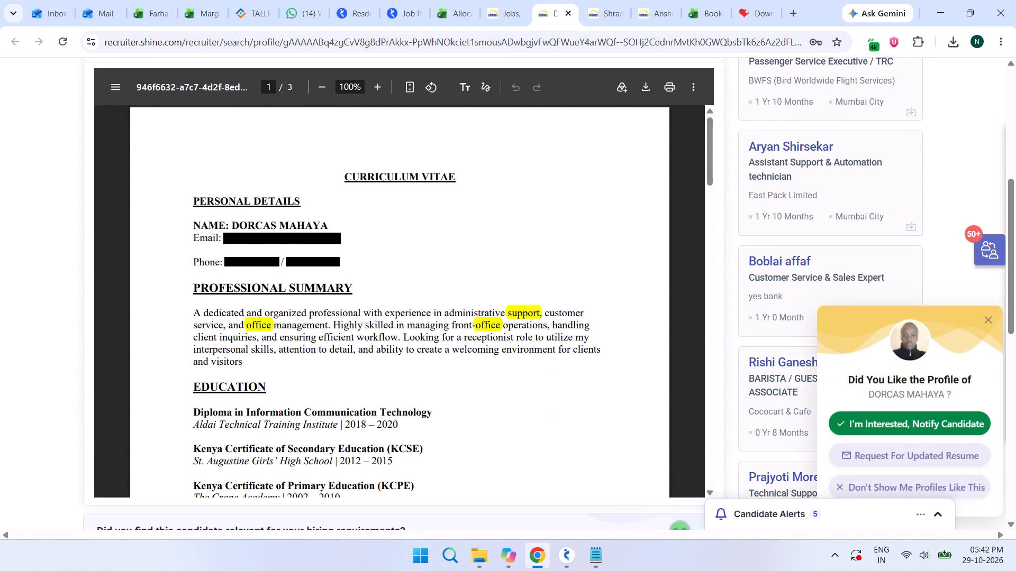
{"action": "scroll", "coordinate": [271, 327], "scroll_direction": "down", "scroll_amount": 1}
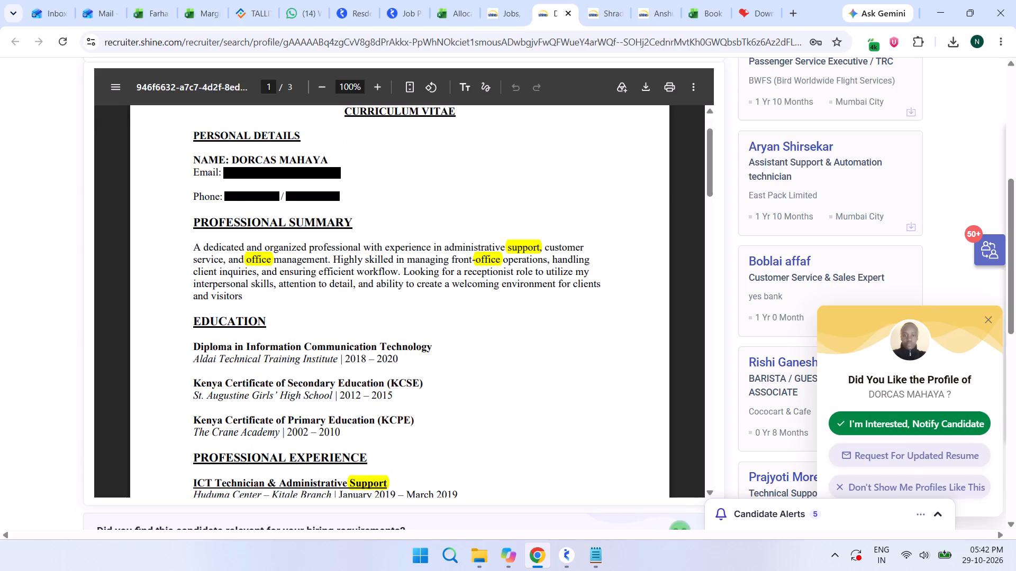
{"action": "scroll", "coordinate": [271, 327], "scroll_direction": "up", "scroll_amount": 3}
{"action": "scroll", "coordinate": [271, 327], "scroll_direction": "down", "scroll_amount": 1}
{"action": "scroll", "coordinate": [271, 327], "scroll_direction": "up", "scroll_amount": 1}
{"action": "scroll", "coordinate": [271, 327], "scroll_direction": "down", "scroll_amount": 1}
{"action": "scroll", "coordinate": [271, 327], "scroll_direction": "up", "scroll_amount": 1}
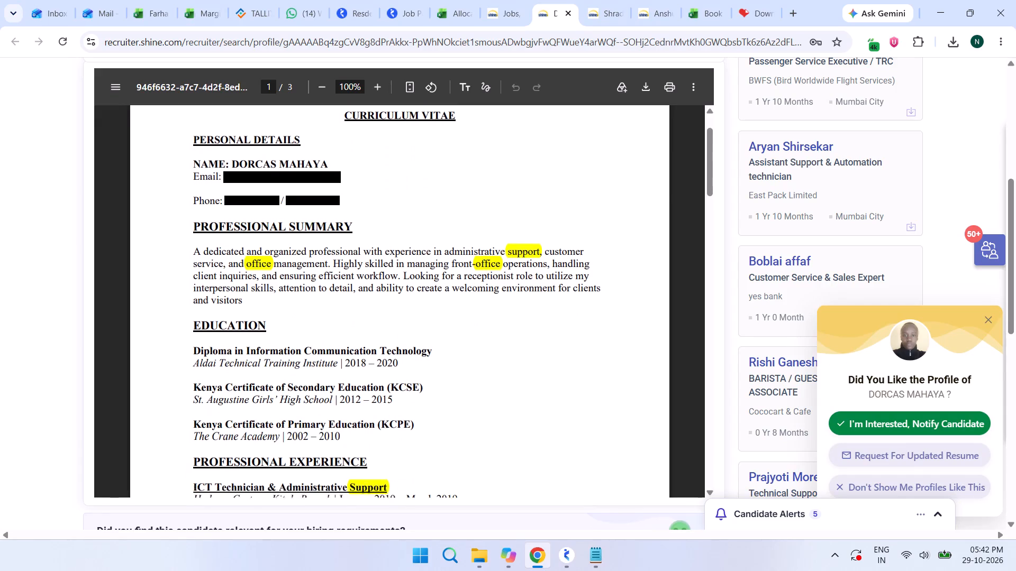
Examine the work experience, key skills and references in the Mwako Cyberpro candidate's resume, and close the profile.
{"action": "scroll", "coordinate": [271, 327], "scroll_direction": "down", "scroll_amount": 3}
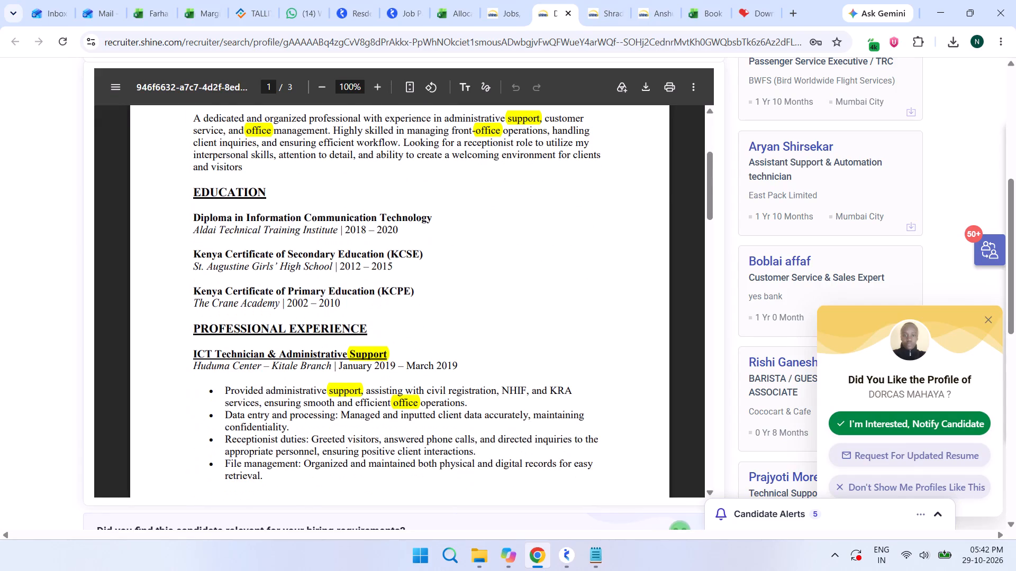
{"action": "scroll", "coordinate": [271, 327], "scroll_direction": "down", "scroll_amount": 1}
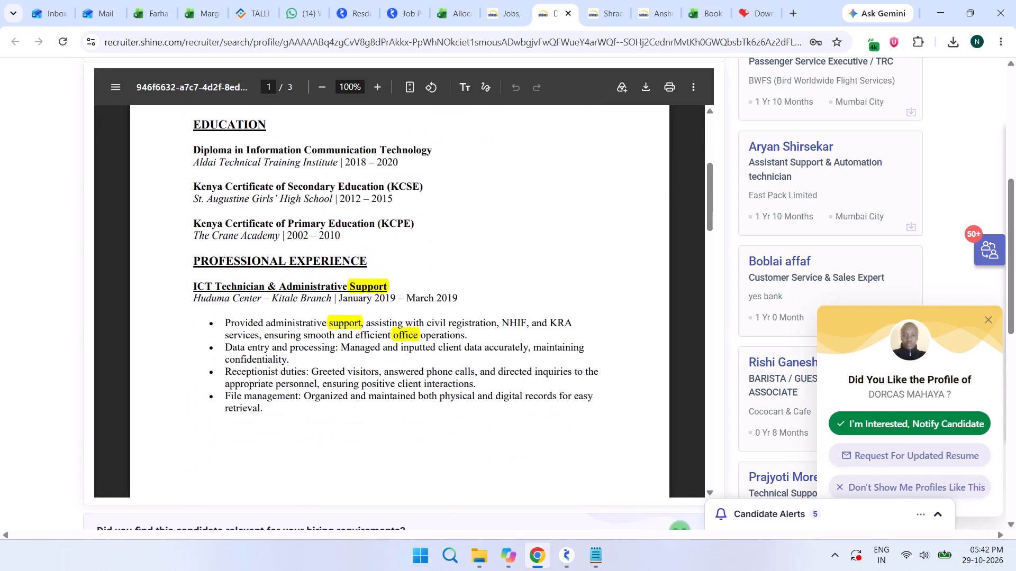
{"action": "scroll", "coordinate": [271, 327], "scroll_direction": "down", "scroll_amount": 4}
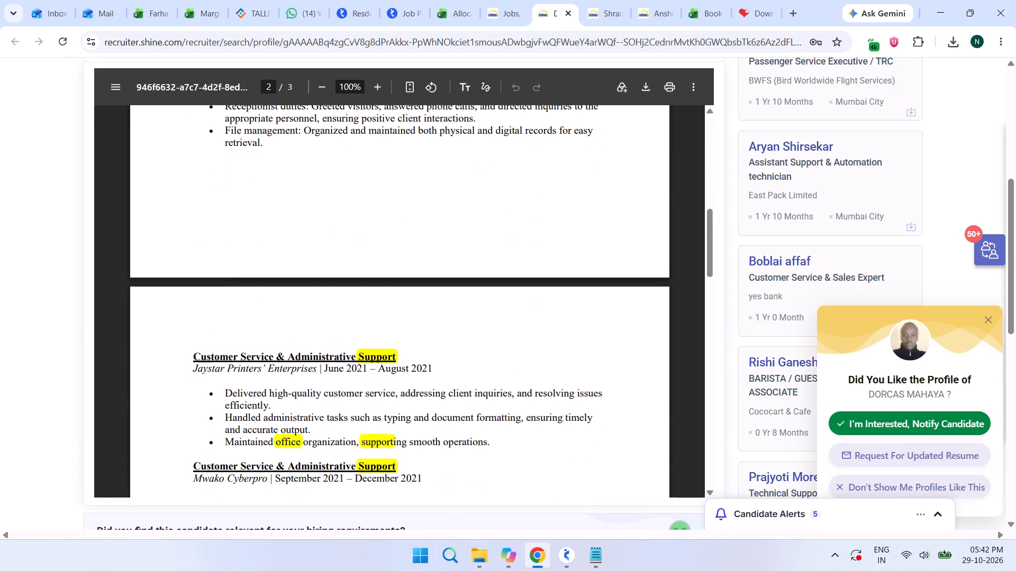
{"action": "scroll", "coordinate": [271, 327], "scroll_direction": "down", "scroll_amount": 1}
{"action": "scroll", "coordinate": [271, 327], "scroll_direction": "up", "scroll_amount": 1}
{"action": "scroll", "coordinate": [271, 327], "scroll_direction": "down", "scroll_amount": 8}
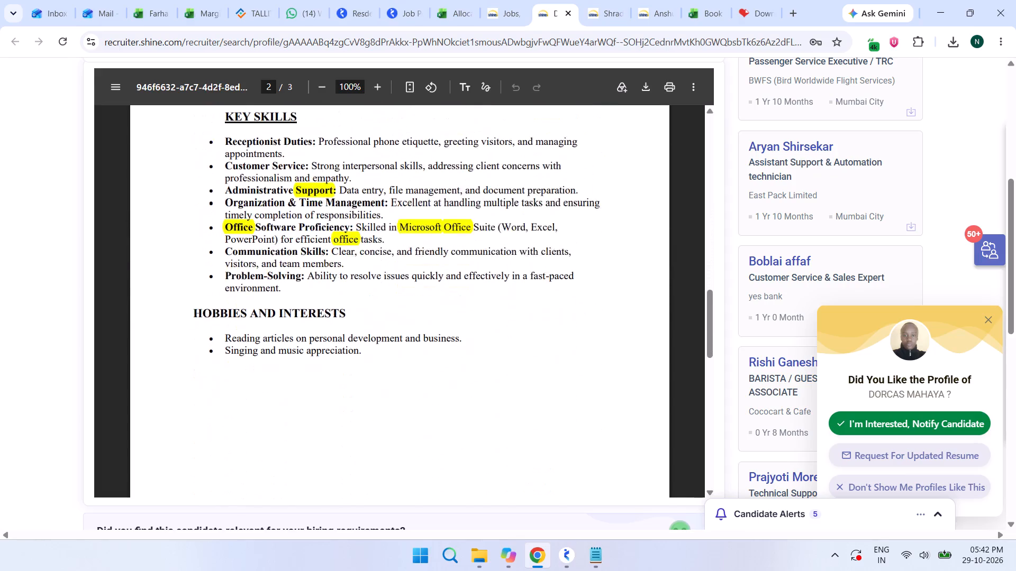
{"action": "scroll", "coordinate": [271, 327], "scroll_direction": "down", "scroll_amount": 5}
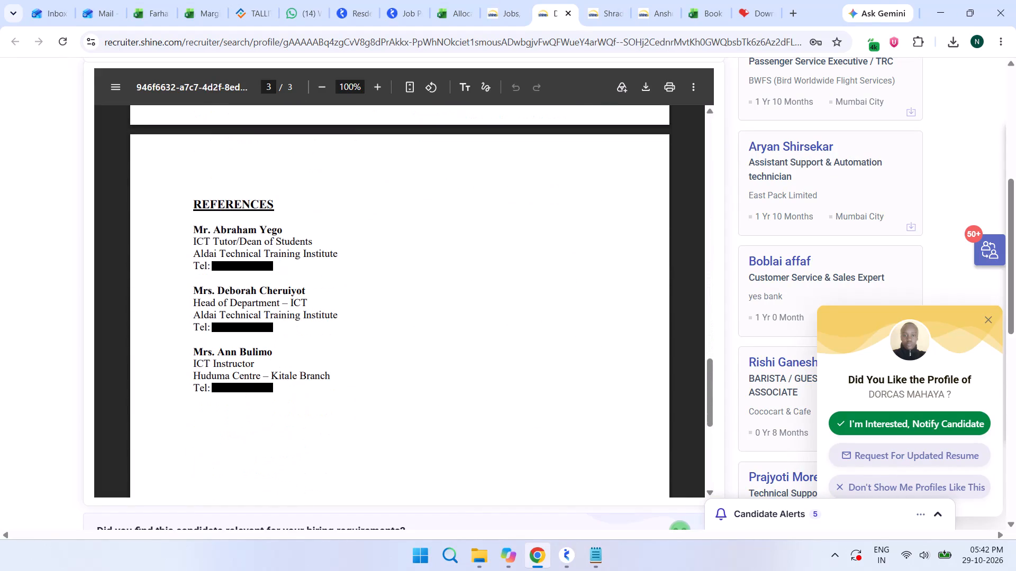
{"action": "left_click_drag", "start_coordinate": [703, 389], "coordinate": [683, 292]}
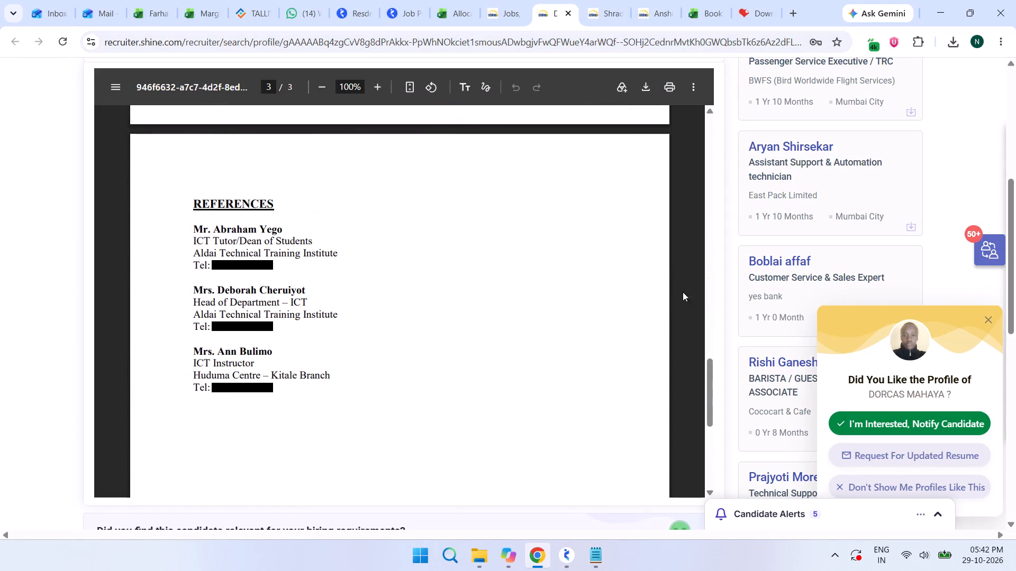
{"action": "left_click_drag", "start_coordinate": [683, 292], "coordinate": [686, 145]}
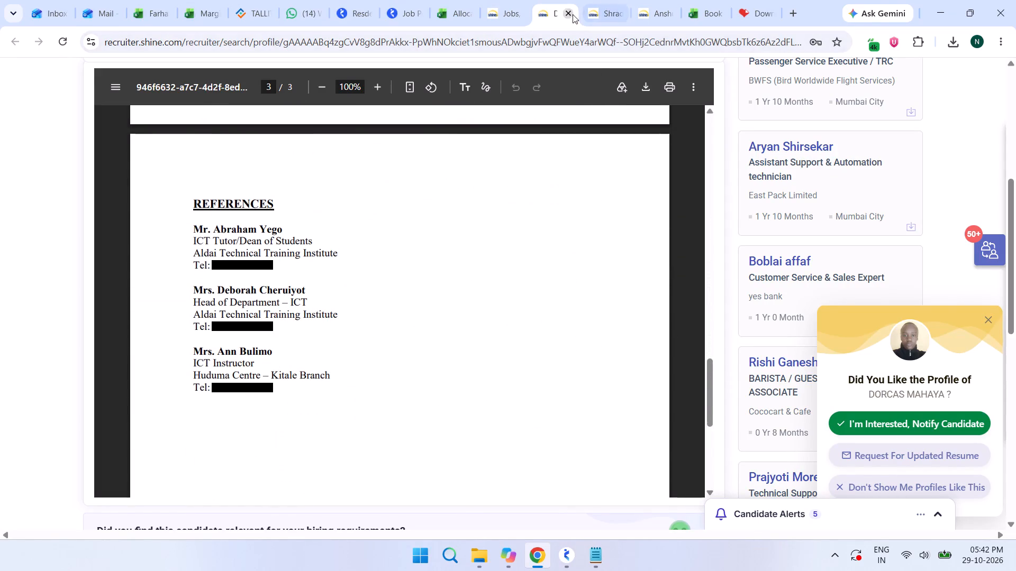
{"action": "left_click", "coordinate": [573, 14]}
Review the preceding candidates, open the profile of the LinkCode Technologies MERN Stack Development intern and examine the attached resume.
{"action": "scroll", "coordinate": [601, 265], "scroll_direction": "up", "scroll_amount": 2}
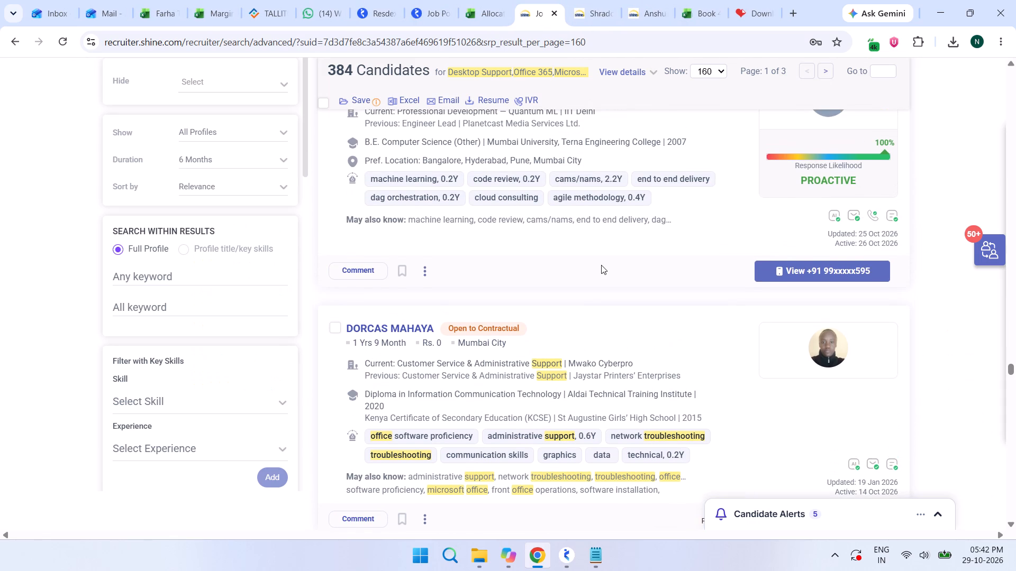
{"action": "scroll", "coordinate": [601, 265], "scroll_direction": "up", "scroll_amount": 6}
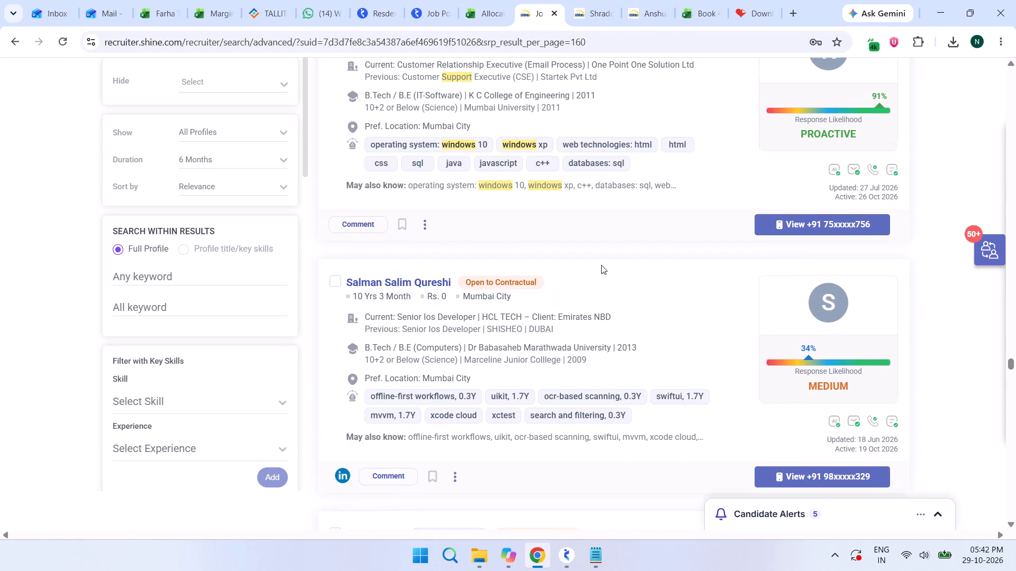
{"action": "scroll", "coordinate": [601, 265], "scroll_direction": "up", "scroll_amount": 6}
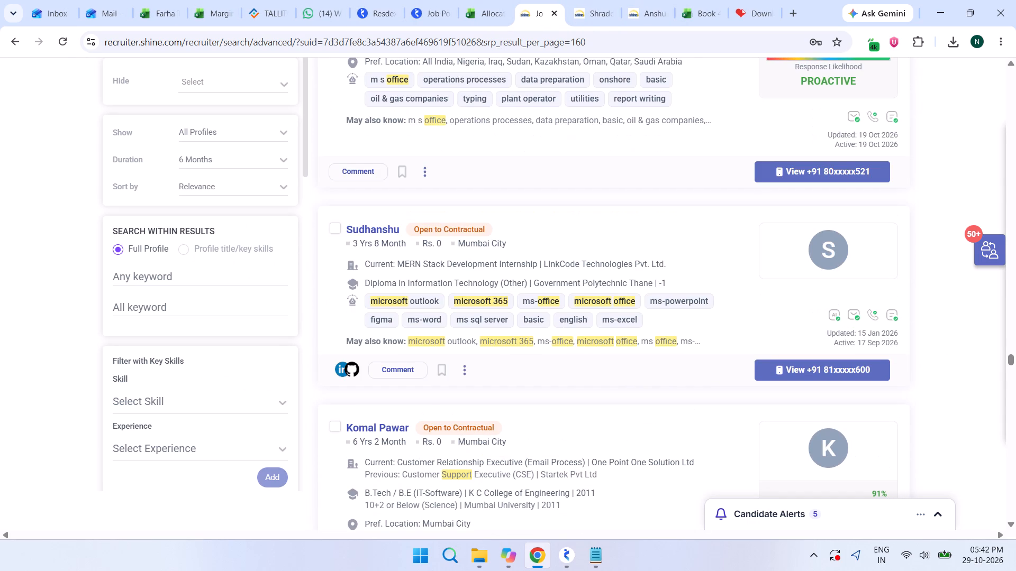
{"action": "left_click", "coordinate": [380, 240]}
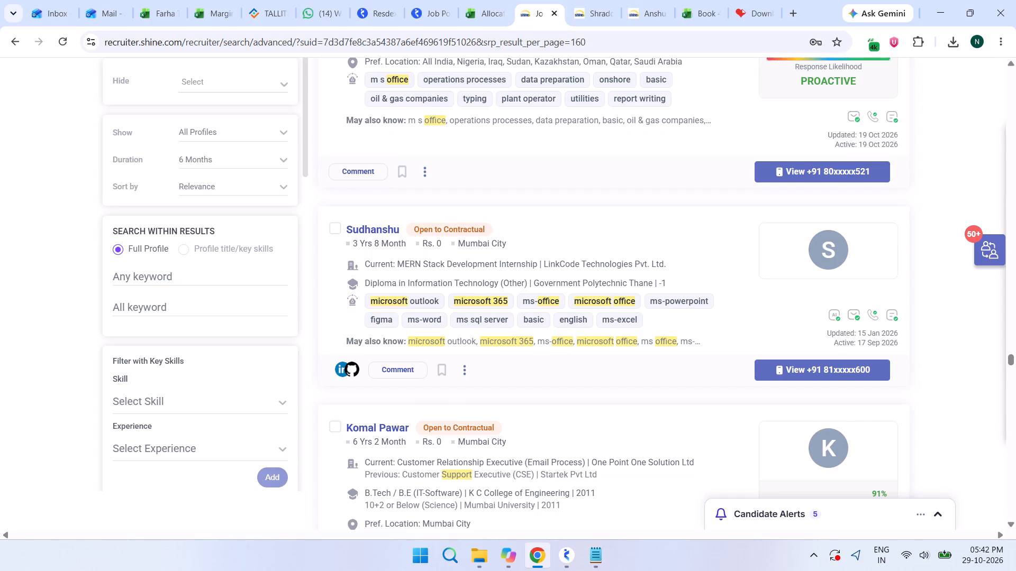
{"action": "left_click", "coordinate": [385, 234]}
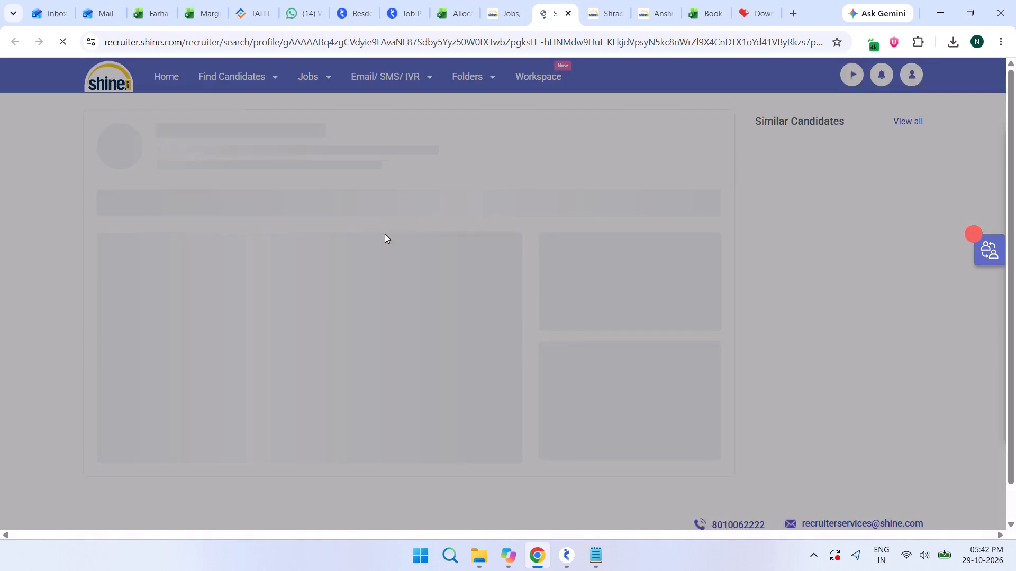
{"action": "left_click", "coordinate": [312, 328]}
{"action": "scroll", "coordinate": [312, 327], "scroll_direction": "up", "scroll_amount": 1}
{"action": "scroll", "coordinate": [312, 327], "scroll_direction": "down", "scroll_amount": 3}
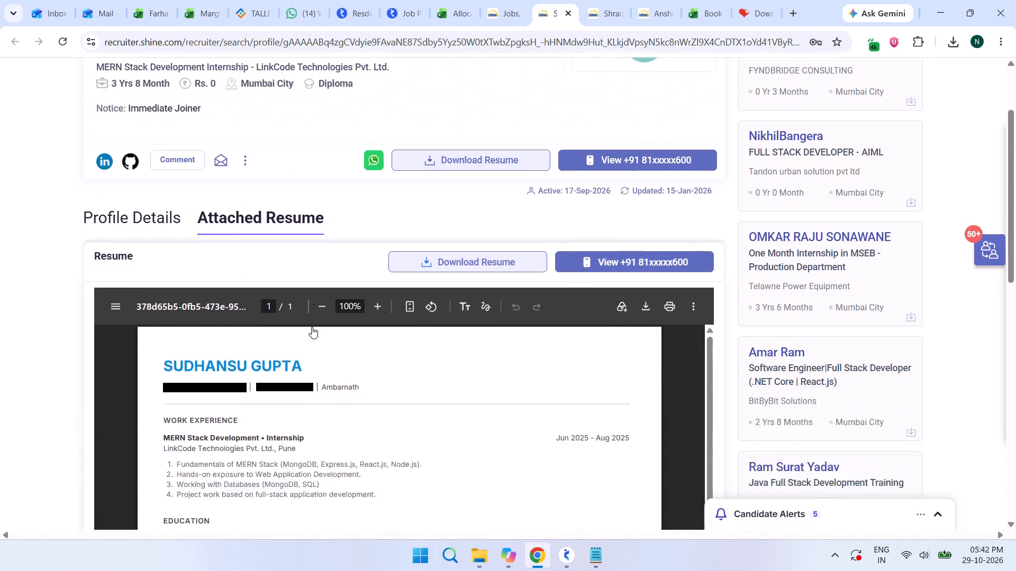
{"action": "scroll", "coordinate": [312, 327], "scroll_direction": "down", "scroll_amount": 2}
{"action": "scroll", "coordinate": [312, 320], "scroll_direction": "up", "scroll_amount": 1}
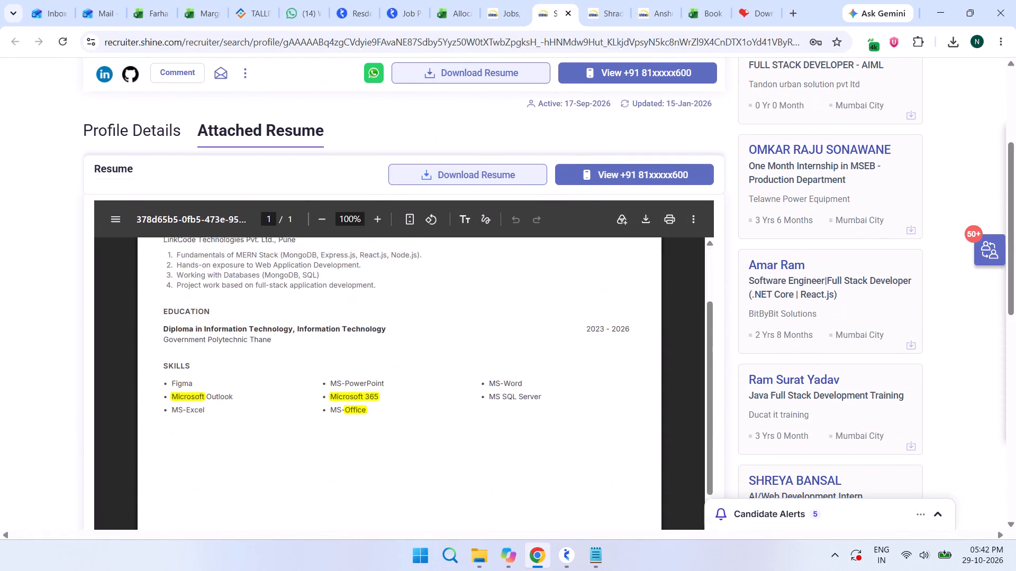
{"action": "scroll", "coordinate": [312, 320], "scroll_direction": "up", "scroll_amount": 1}
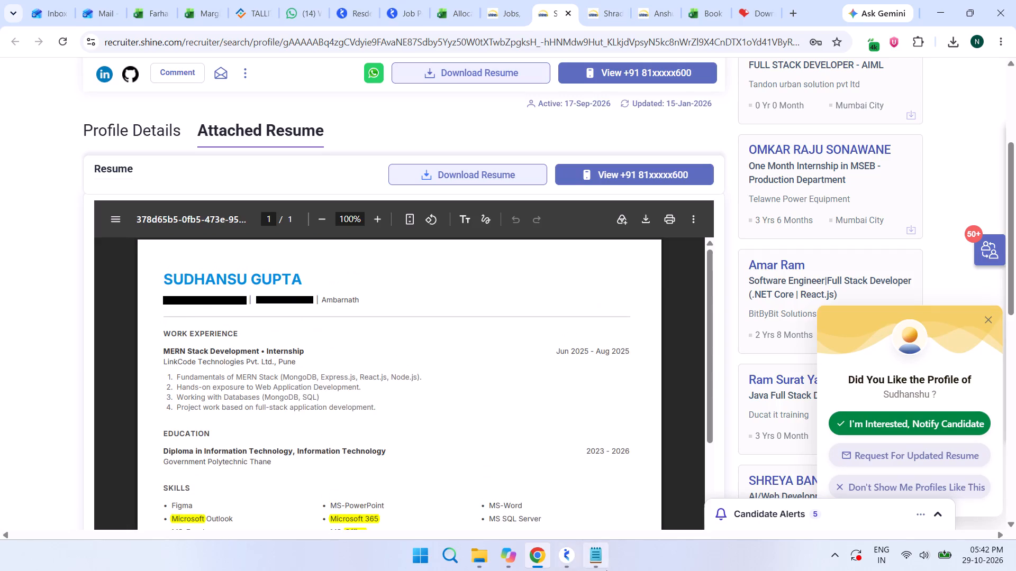
Close the MERN Stack intern's profile and examine the preceding candidates' roles and key skills, back to the Capgemini Resource Planning Manager.
{"action": "left_click", "coordinate": [568, 9]}
{"action": "scroll", "coordinate": [647, 339], "scroll_direction": "up", "scroll_amount": 4}
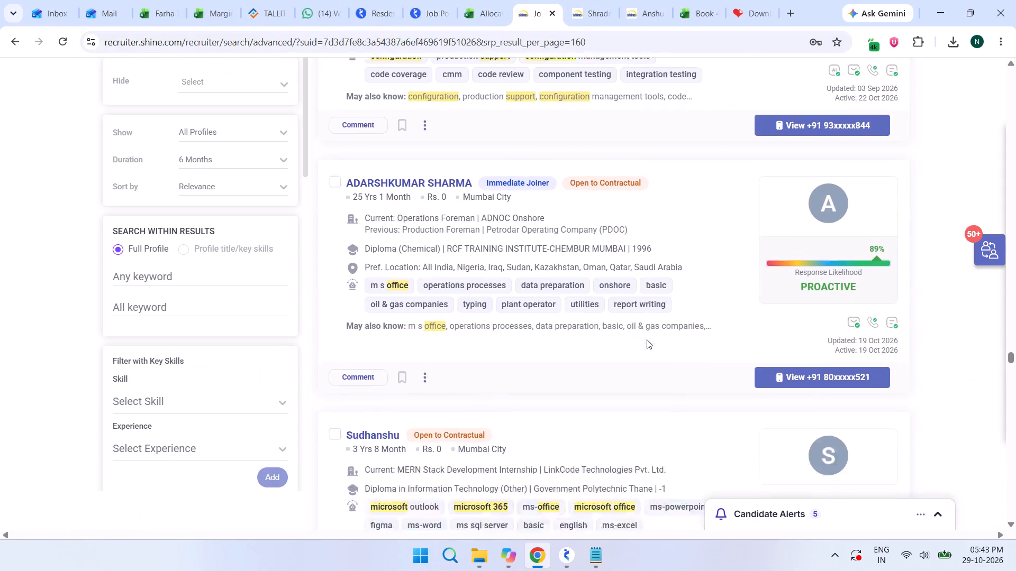
{"action": "scroll", "coordinate": [647, 339], "scroll_direction": "up", "scroll_amount": 7}
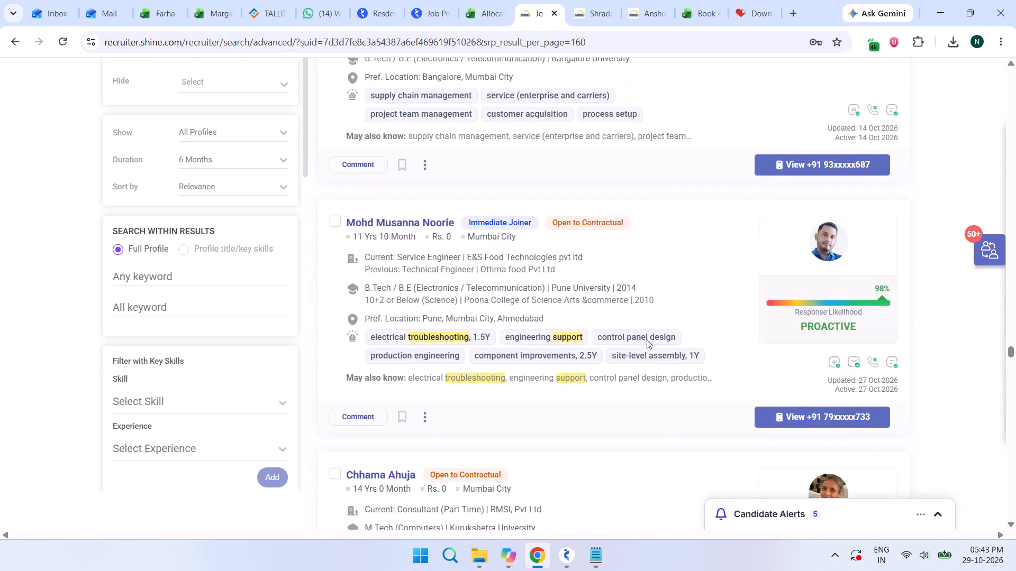
{"action": "scroll", "coordinate": [647, 339], "scroll_direction": "up", "scroll_amount": 2}
{"action": "scroll", "coordinate": [647, 339], "scroll_direction": "down", "scroll_amount": 1}
{"action": "scroll", "coordinate": [647, 339], "scroll_direction": "up", "scroll_amount": 1}
{"action": "scroll", "coordinate": [605, 286], "scroll_direction": "up", "scroll_amount": 5}
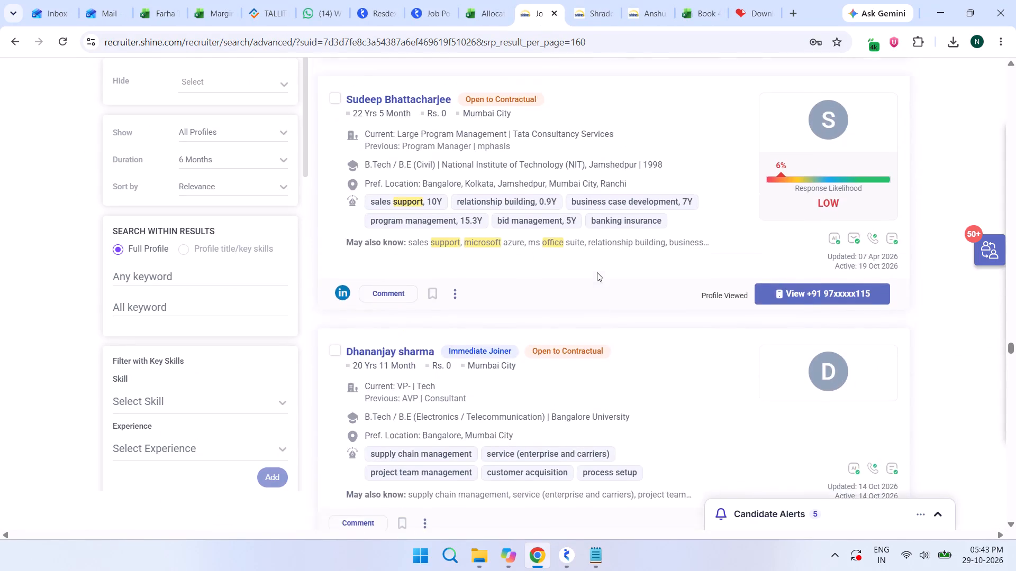
{"action": "scroll", "coordinate": [597, 272], "scroll_direction": "down", "scroll_amount": 1}
{"action": "scroll", "coordinate": [597, 272], "scroll_direction": "up", "scroll_amount": 9}
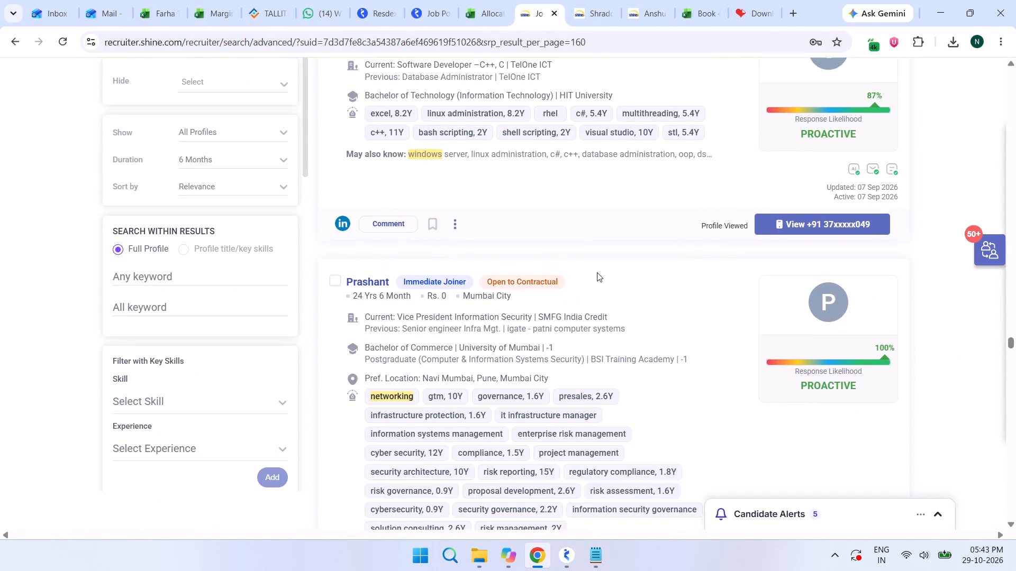
{"action": "scroll", "coordinate": [597, 272], "scroll_direction": "up", "scroll_amount": 7}
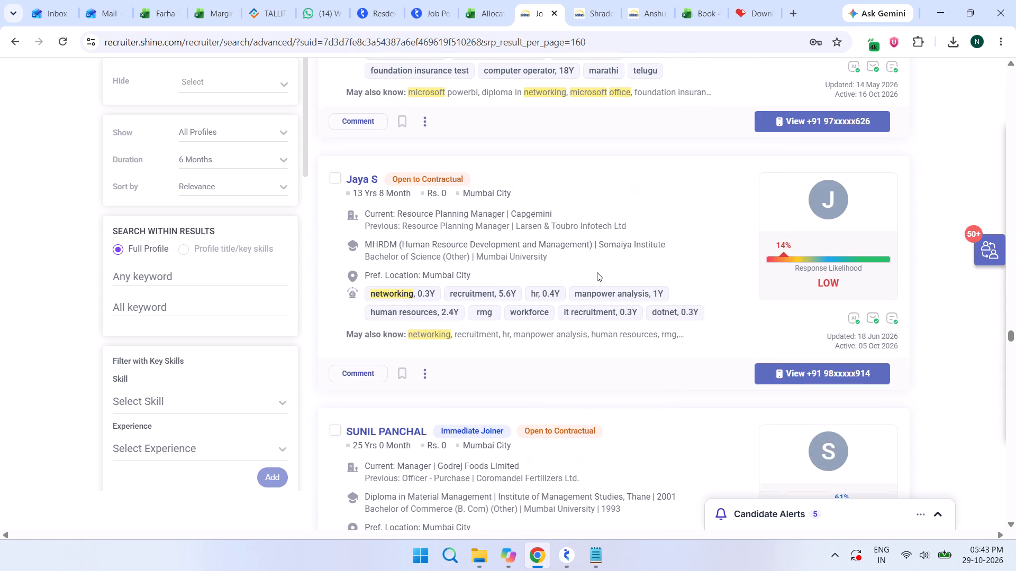
Examine the candidates listed before the Capgemini Resource Planning Manager, back to the Insys Technologies Business Intelligence intern.
{"action": "scroll", "coordinate": [597, 272], "scroll_direction": "down", "scroll_amount": 1}
{"action": "scroll", "coordinate": [597, 272], "scroll_direction": "up", "scroll_amount": 6}
{"action": "scroll", "coordinate": [597, 272], "scroll_direction": "down", "scroll_amount": 1}
{"action": "scroll", "coordinate": [597, 272], "scroll_direction": "up", "scroll_amount": 10}
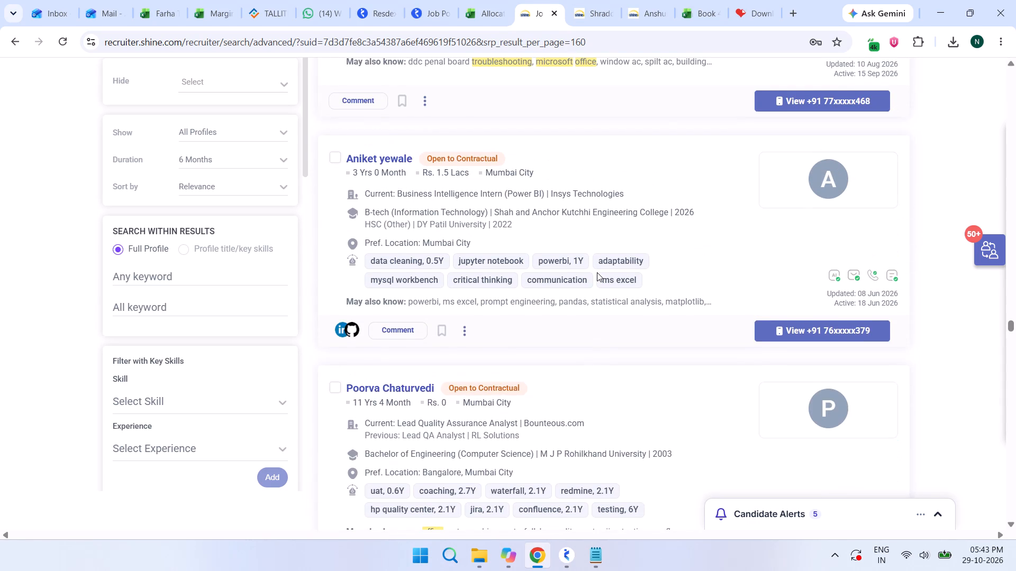
{"action": "scroll", "coordinate": [597, 272], "scroll_direction": "up", "scroll_amount": 1}
Open the Insys Technologies Business Intelligence intern's profile, examine the attached resume's skills and work experience, and close the profile.
{"action": "left_click", "coordinate": [388, 223]}
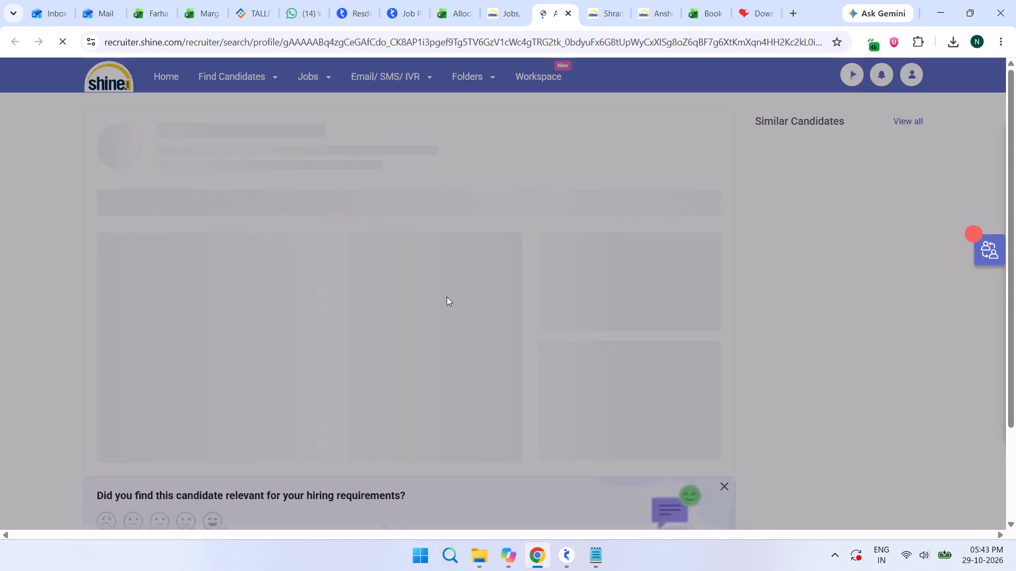
{"action": "left_click", "coordinate": [285, 335]}
{"action": "scroll", "coordinate": [283, 334], "scroll_direction": "down", "scroll_amount": 3}
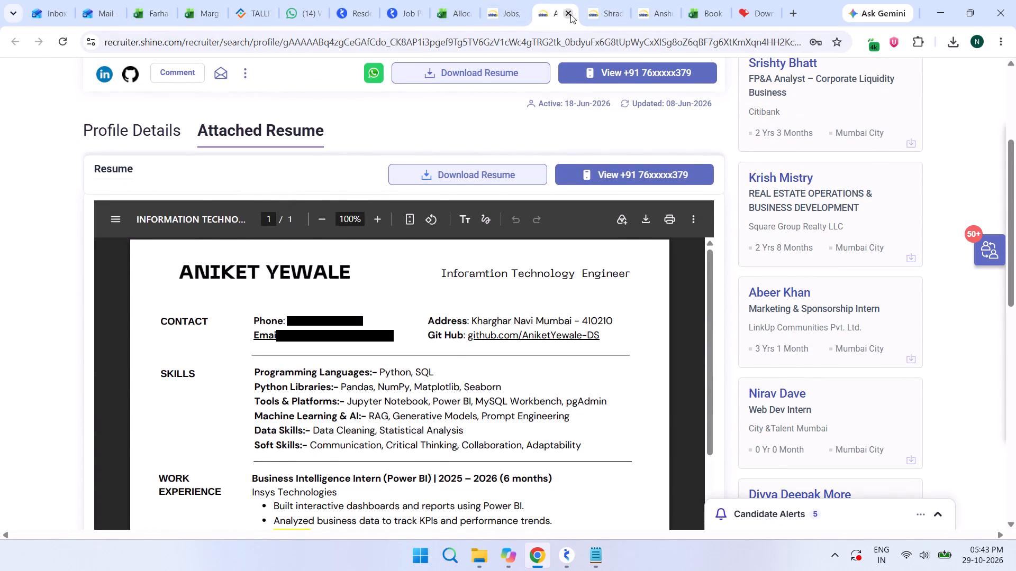
{"action": "left_click", "coordinate": [570, 14]}
Examine the preceding candidates' roles and support-related skills, from the Duserve HVAC technician back to the Catalys QA automation analyst.
{"action": "scroll", "coordinate": [611, 260], "scroll_direction": "up", "scroll_amount": 8}
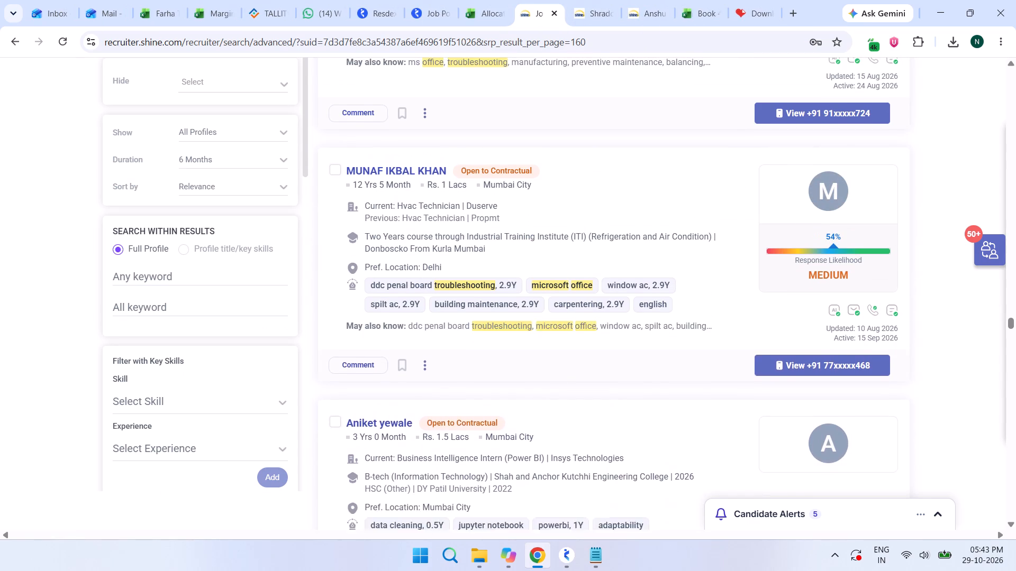
{"action": "scroll", "coordinate": [611, 260], "scroll_direction": "up", "scroll_amount": 6}
{"action": "scroll", "coordinate": [611, 260], "scroll_direction": "down", "scroll_amount": 1}
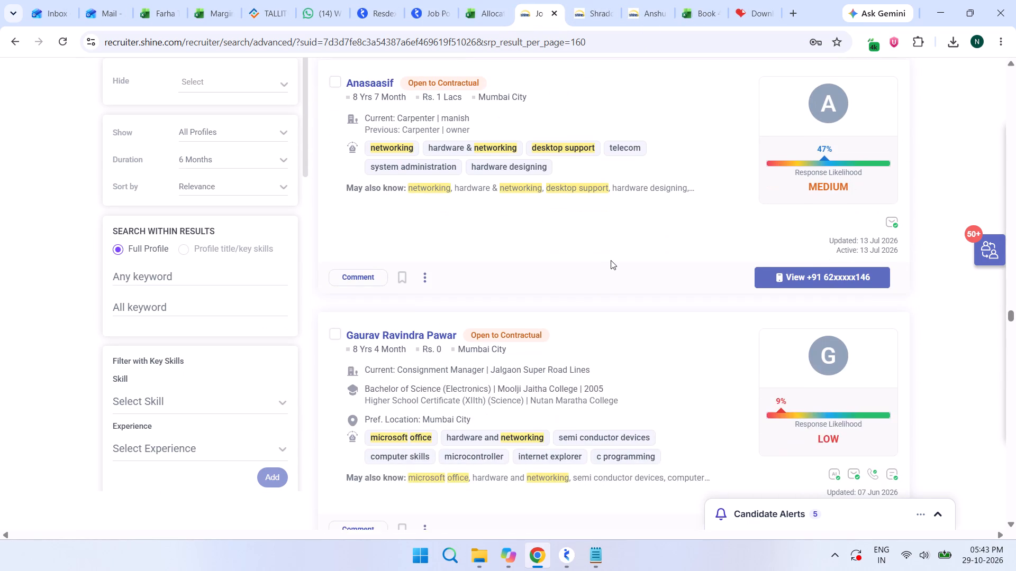
{"action": "scroll", "coordinate": [611, 260], "scroll_direction": "up", "scroll_amount": 10}
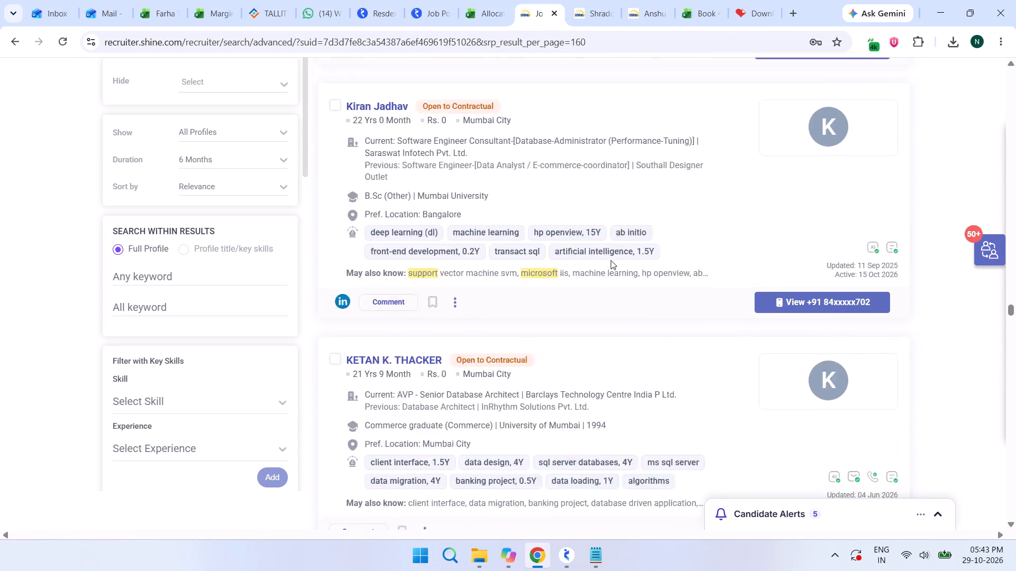
{"action": "scroll", "coordinate": [611, 260], "scroll_direction": "up", "scroll_amount": 5}
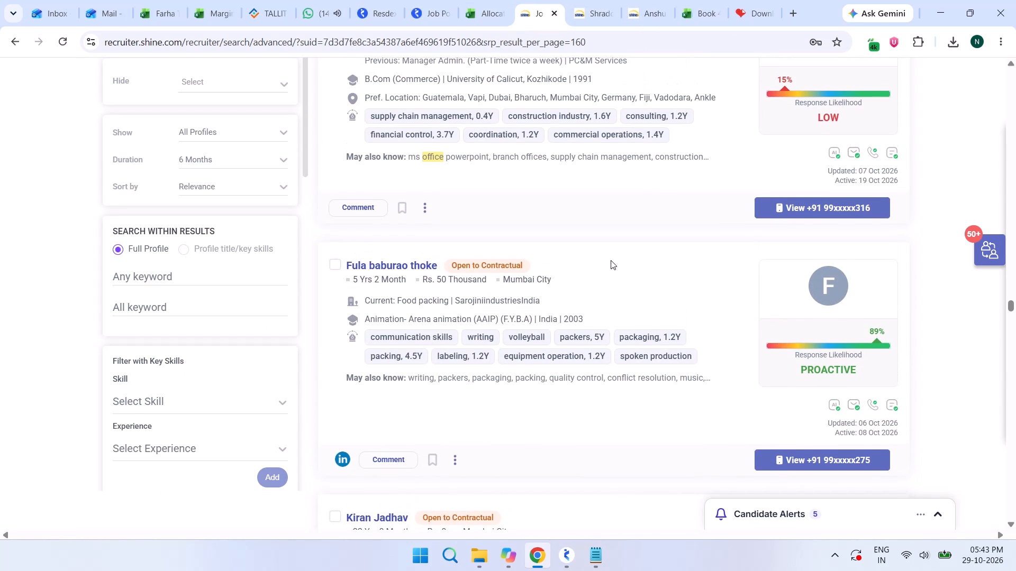
{"action": "scroll", "coordinate": [611, 260], "scroll_direction": "up", "scroll_amount": 16}
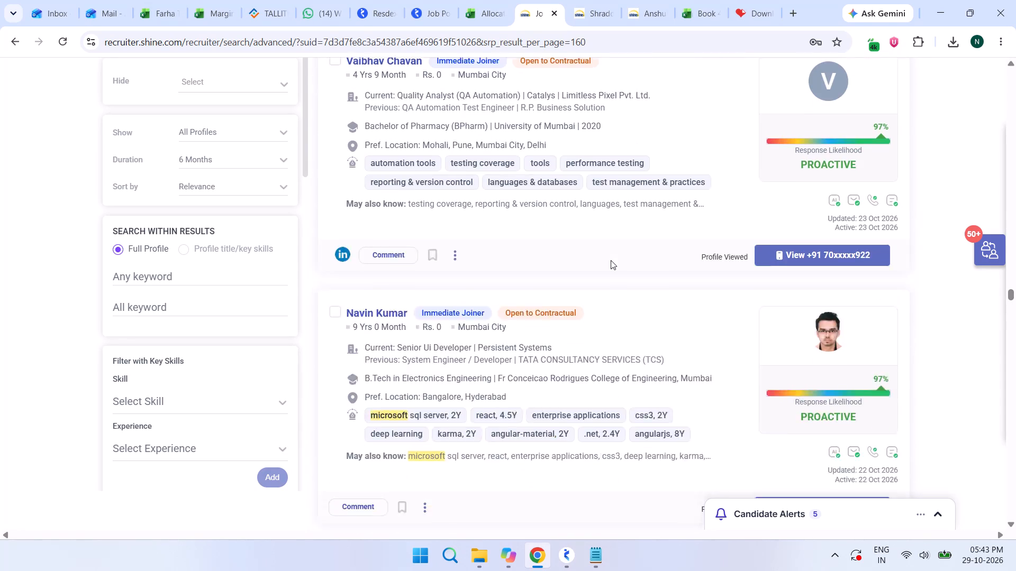
Examine the candidates listed before the Catalys QA analyst, back to the Abhyudaya Co-operative Bank KYC & Operations clerk.
{"action": "scroll", "coordinate": [611, 260], "scroll_direction": "up", "scroll_amount": 4}
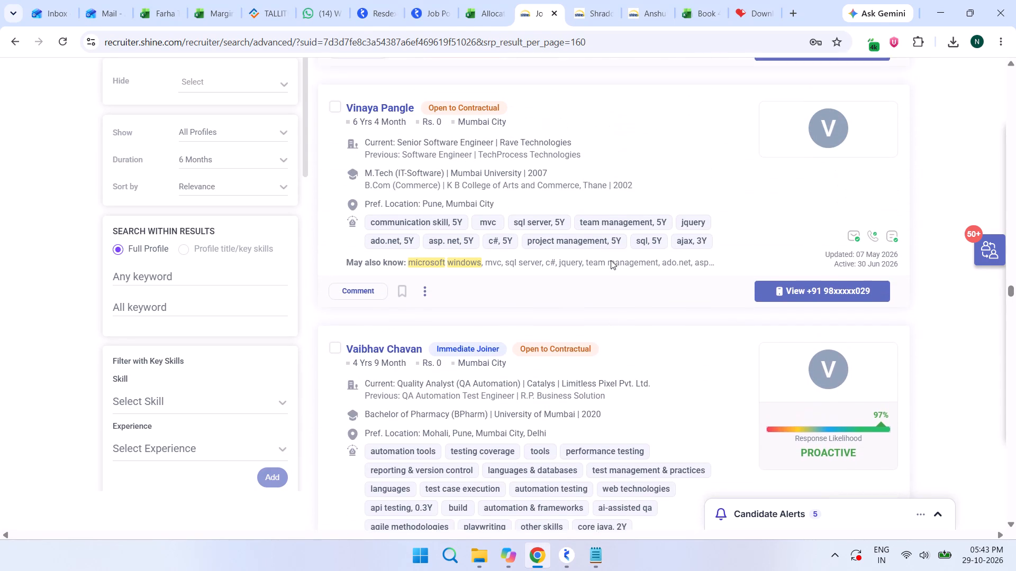
{"action": "scroll", "coordinate": [611, 260], "scroll_direction": "up", "scroll_amount": 5}
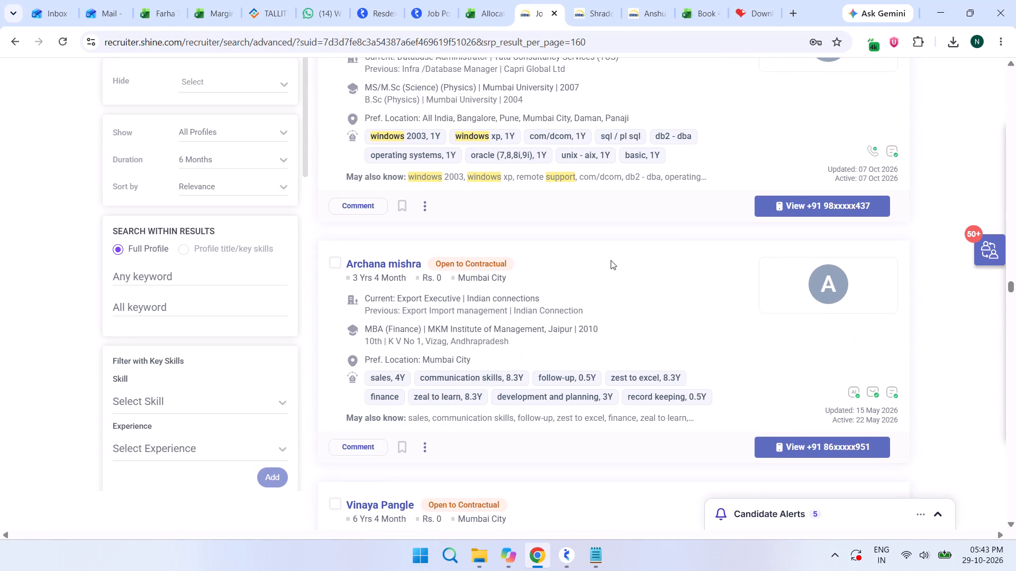
{"action": "scroll", "coordinate": [611, 260], "scroll_direction": "up", "scroll_amount": 1}
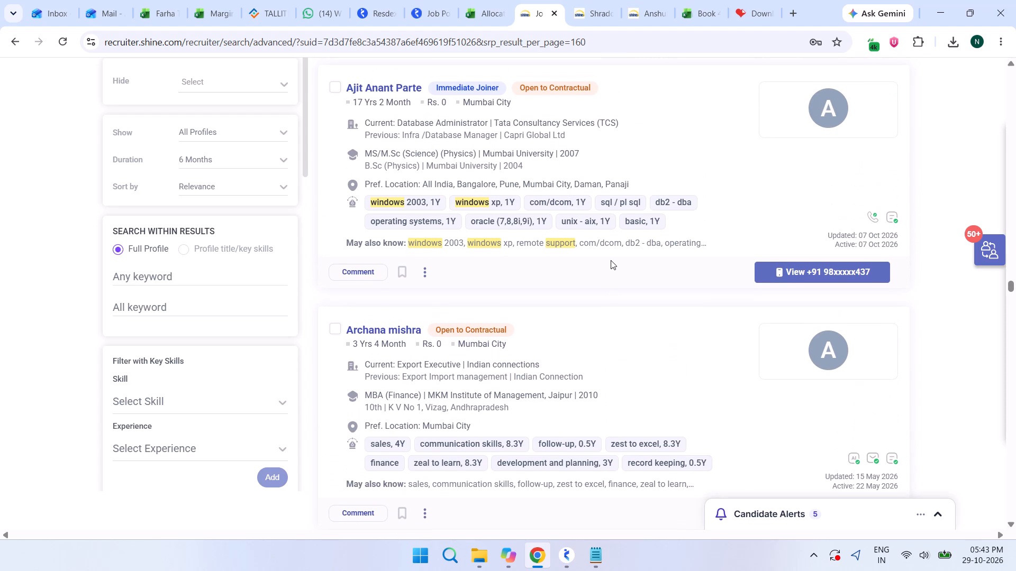
{"action": "scroll", "coordinate": [611, 260], "scroll_direction": "up", "scroll_amount": 2}
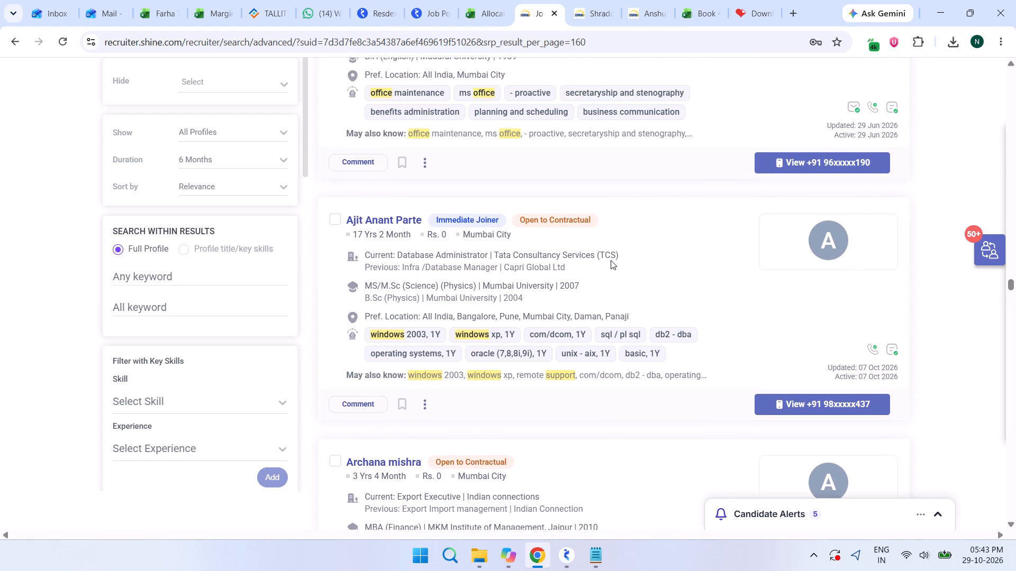
{"action": "scroll", "coordinate": [611, 260], "scroll_direction": "up", "scroll_amount": 4}
{"action": "scroll", "coordinate": [611, 260], "scroll_direction": "down", "scroll_amount": 1}
{"action": "scroll", "coordinate": [611, 260], "scroll_direction": "up", "scroll_amount": 4}
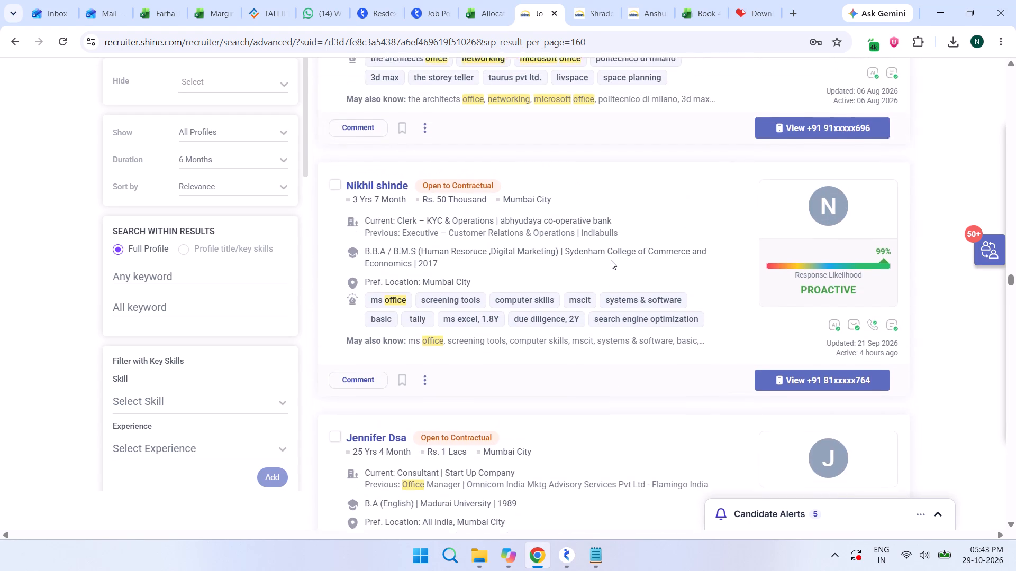
{"action": "scroll", "coordinate": [611, 260], "scroll_direction": "up", "scroll_amount": 2}
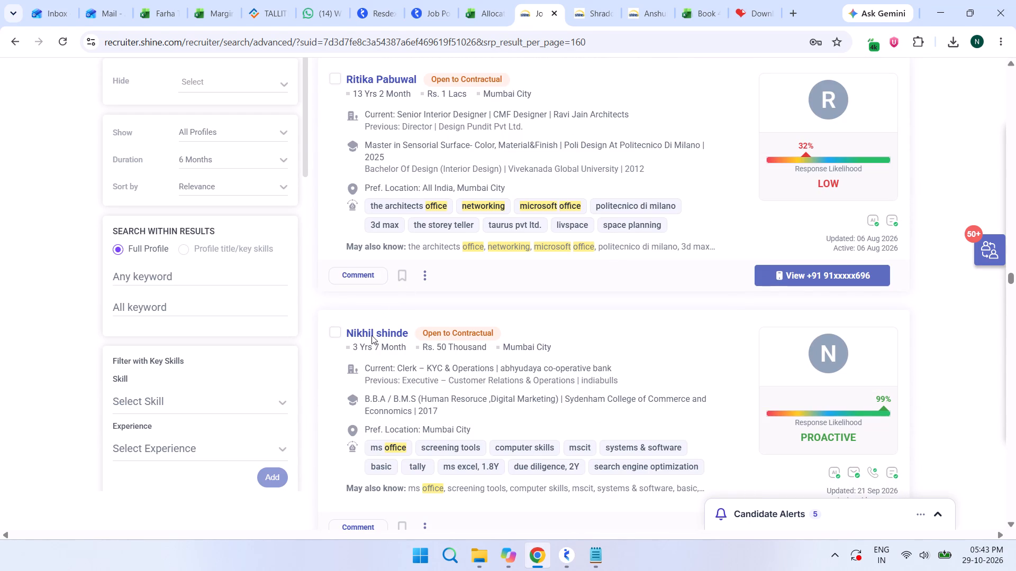
Open the profile of the Abhyudaya Co-operative Bank KYC & Operations clerk and examine the attached resume's summary and core competencies.
{"action": "left_click", "coordinate": [372, 334]}
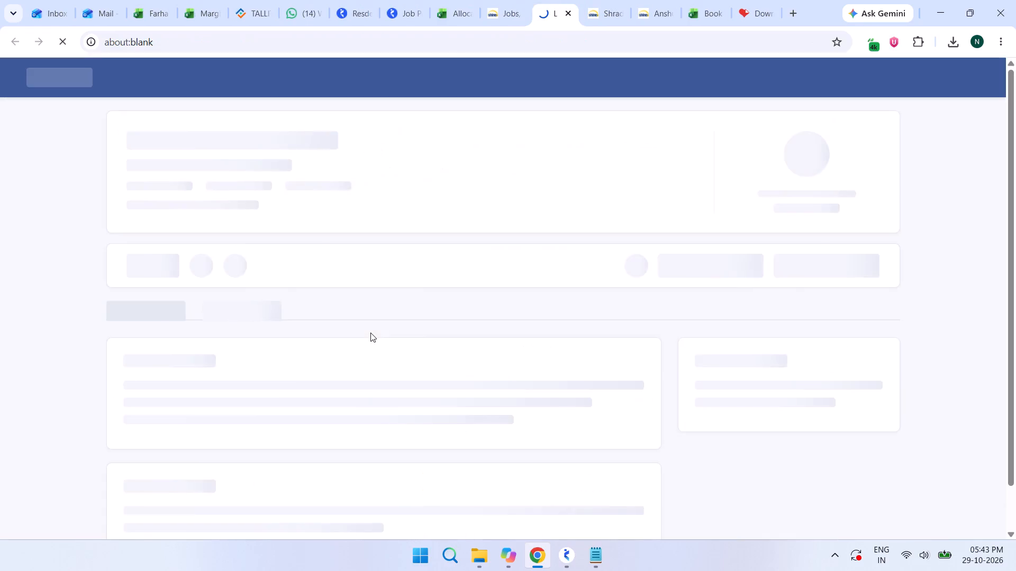
{"action": "left_click", "coordinate": [302, 328]}
{"action": "left_click", "coordinate": [302, 336]}
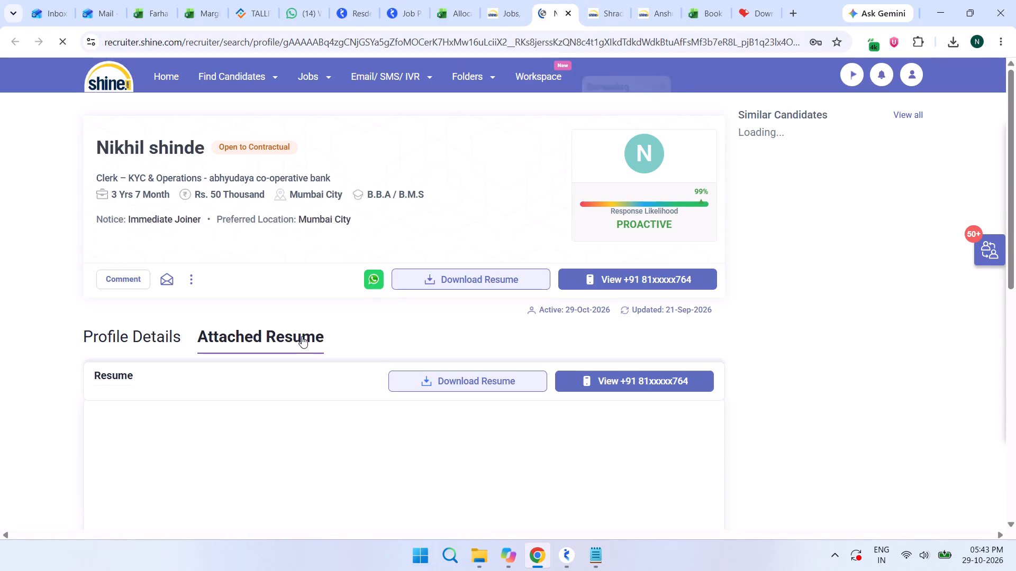
{"action": "scroll", "coordinate": [327, 325], "scroll_direction": "up", "scroll_amount": 1}
{"action": "scroll", "coordinate": [327, 325], "scroll_direction": "down", "scroll_amount": 3}
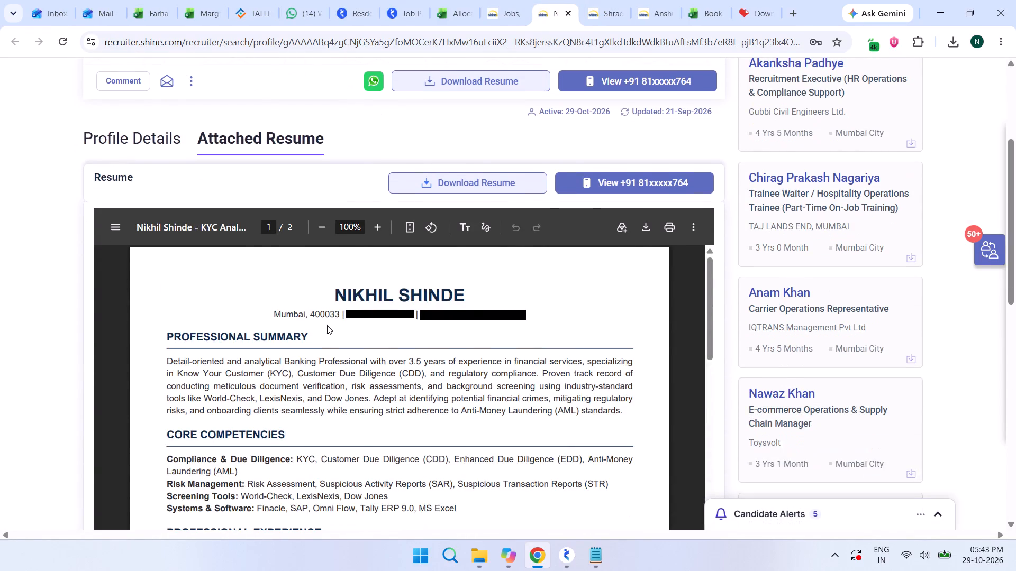
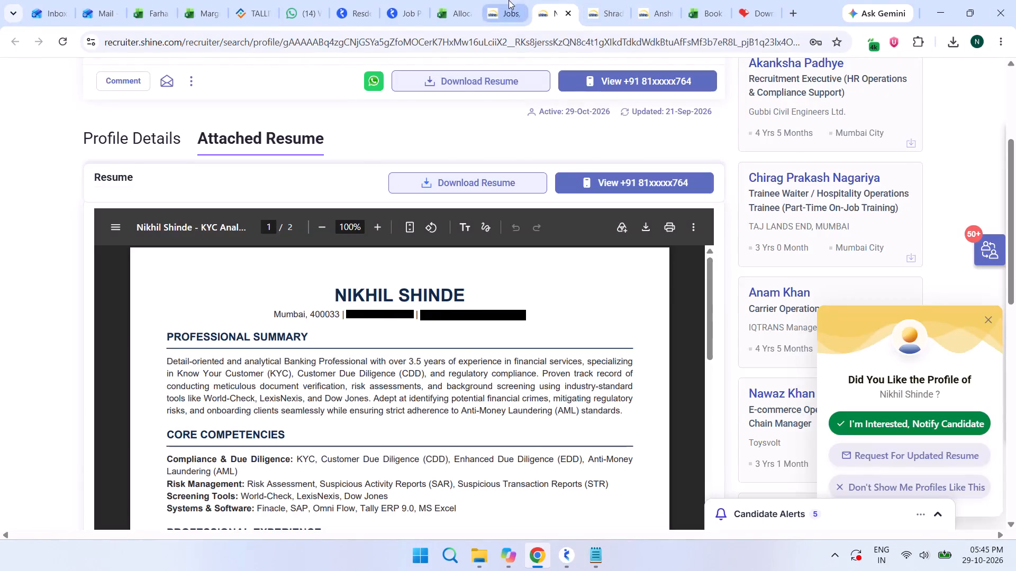
Examine the candidates around the Abhyudaya Co-operative Bank KYC clerk, back to the thesis formatting and printing Workshop Assistant.
{"action": "scroll", "coordinate": [546, 266], "scroll_direction": "down", "scroll_amount": 3}
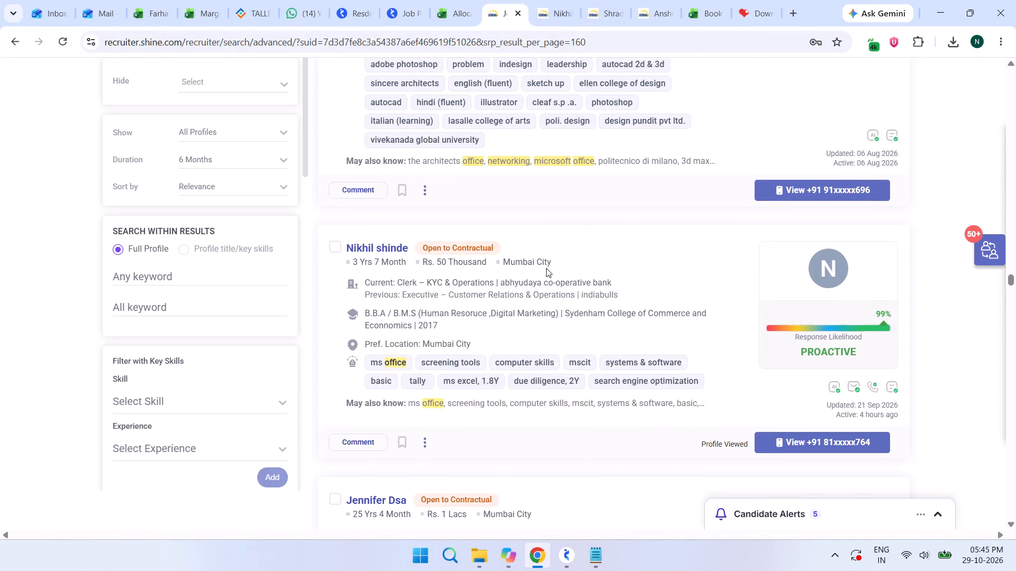
{"action": "scroll", "coordinate": [546, 268], "scroll_direction": "down", "scroll_amount": 2}
{"action": "scroll", "coordinate": [547, 269], "scroll_direction": "up", "scroll_amount": 1}
{"action": "scroll", "coordinate": [547, 269], "scroll_direction": "down", "scroll_amount": 1}
{"action": "scroll", "coordinate": [547, 269], "scroll_direction": "up", "scroll_amount": 3}
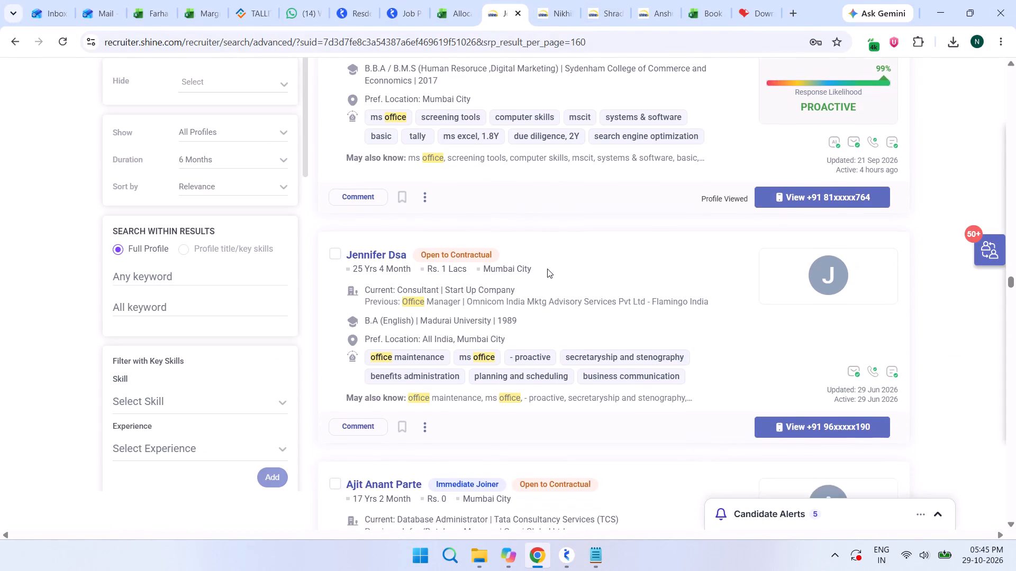
{"action": "scroll", "coordinate": [547, 269], "scroll_direction": "up", "scroll_amount": 4}
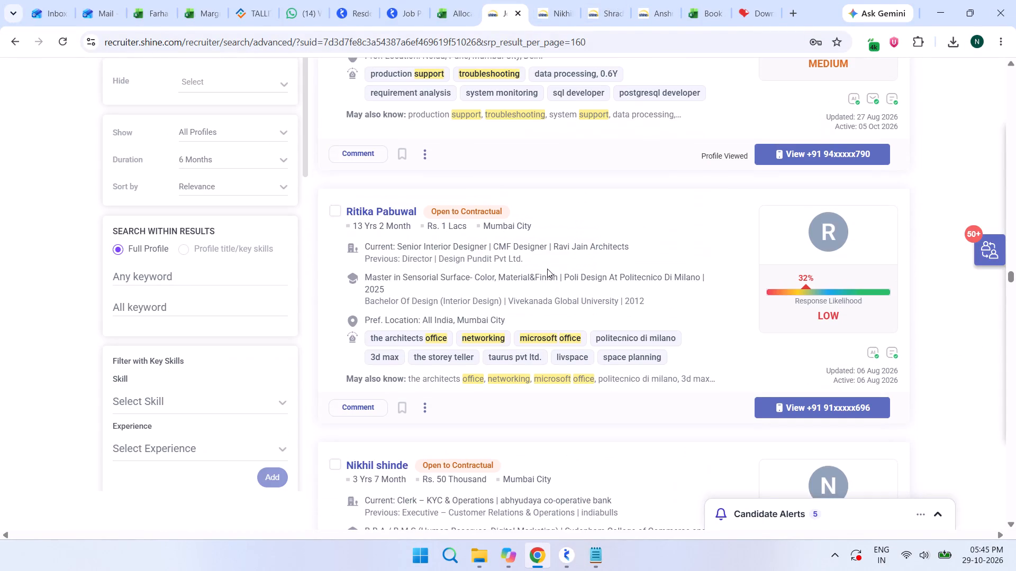
{"action": "scroll", "coordinate": [551, 271], "scroll_direction": "up", "scroll_amount": 1}
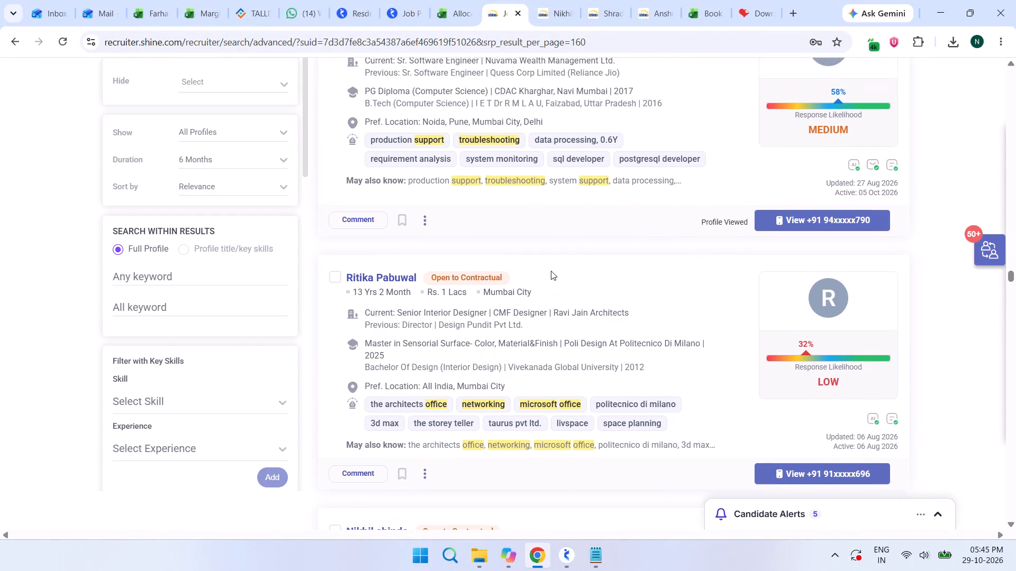
{"action": "scroll", "coordinate": [551, 271], "scroll_direction": "up", "scroll_amount": 5}
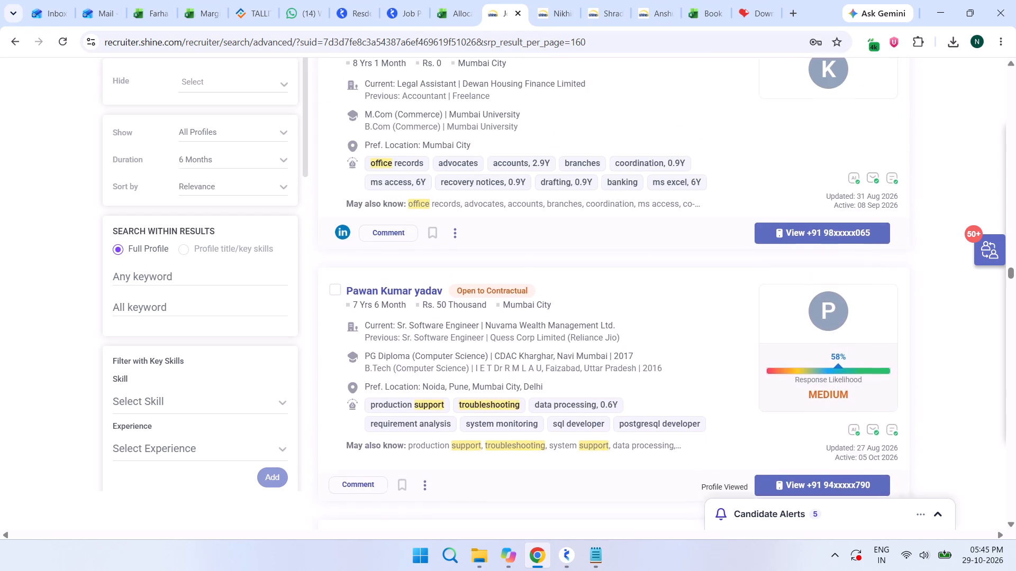
{"action": "scroll", "coordinate": [551, 271], "scroll_direction": "up", "scroll_amount": 2}
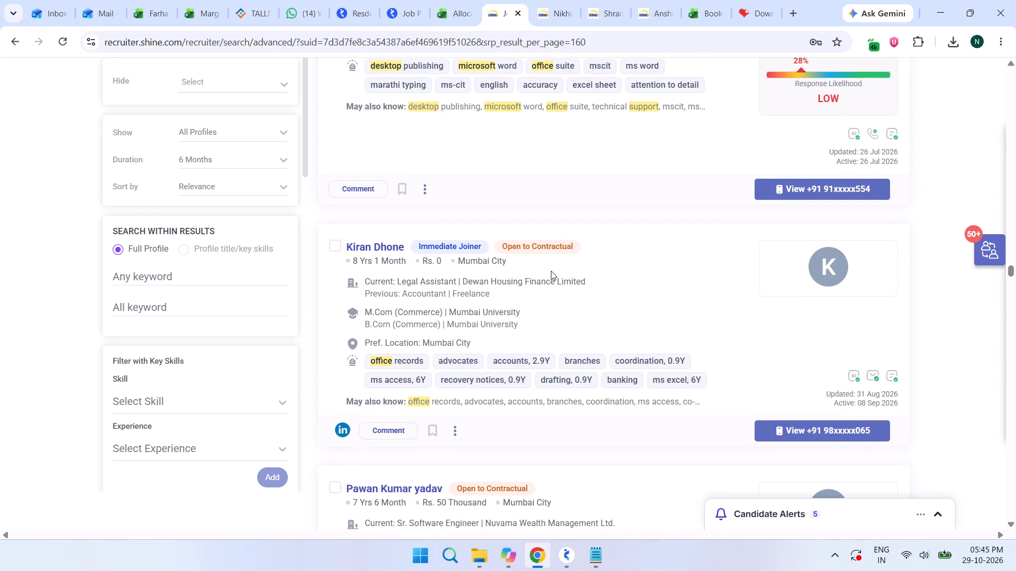
{"action": "scroll", "coordinate": [551, 271], "scroll_direction": "up", "scroll_amount": 2}
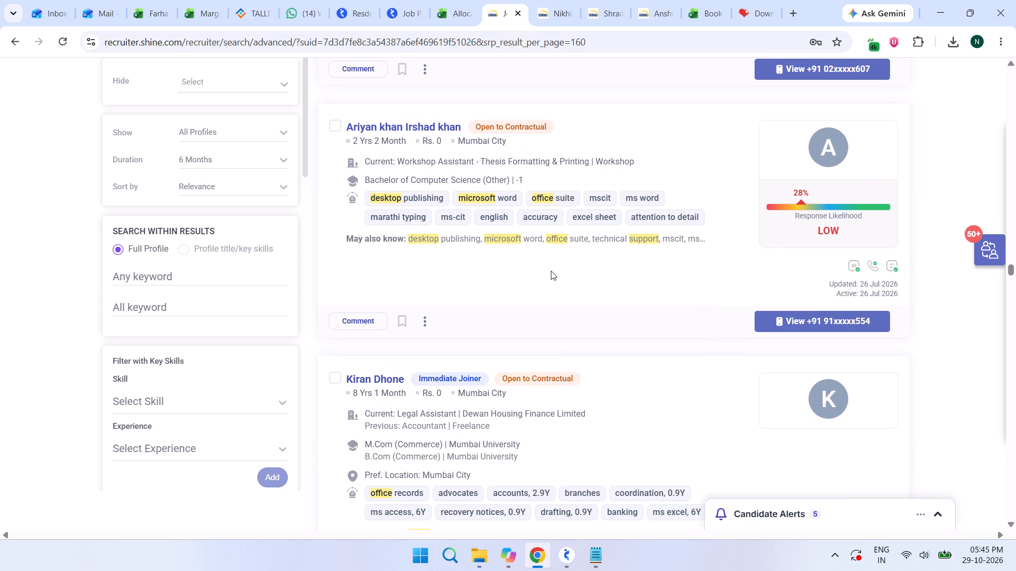
{"action": "left_click", "coordinate": [448, 124]}
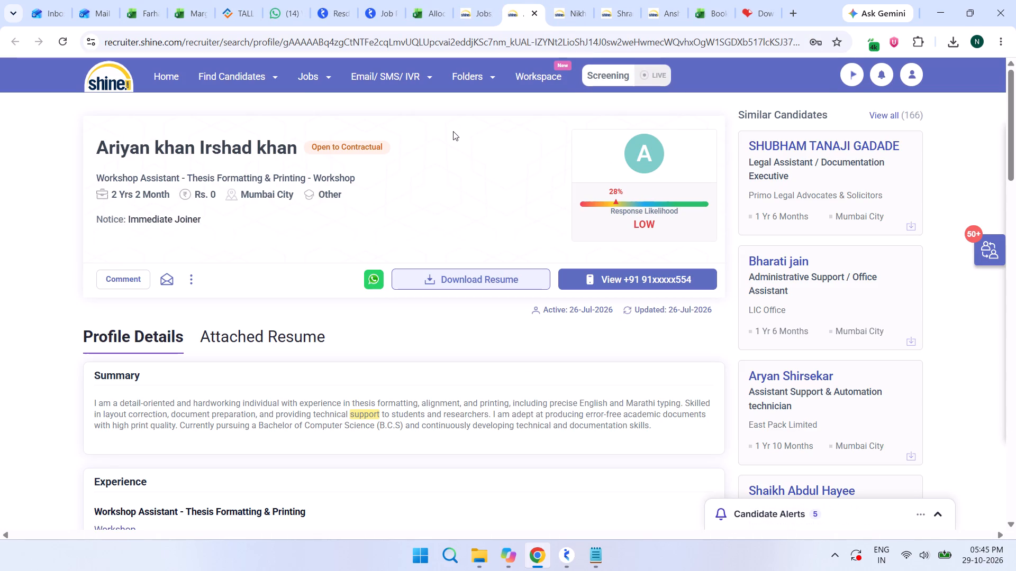
{"action": "left_click", "coordinate": [261, 331]}
{"action": "scroll", "coordinate": [426, 331], "scroll_direction": "up", "scroll_amount": 3}
{"action": "scroll", "coordinate": [425, 325], "scroll_direction": "down", "scroll_amount": 2}
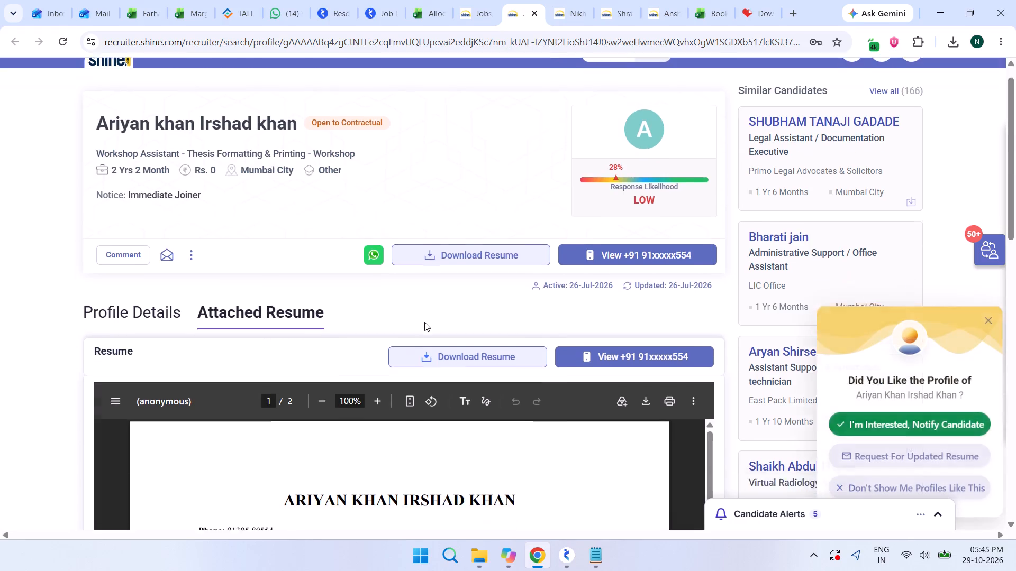
{"action": "scroll", "coordinate": [424, 322], "scroll_direction": "down", "scroll_amount": 1}
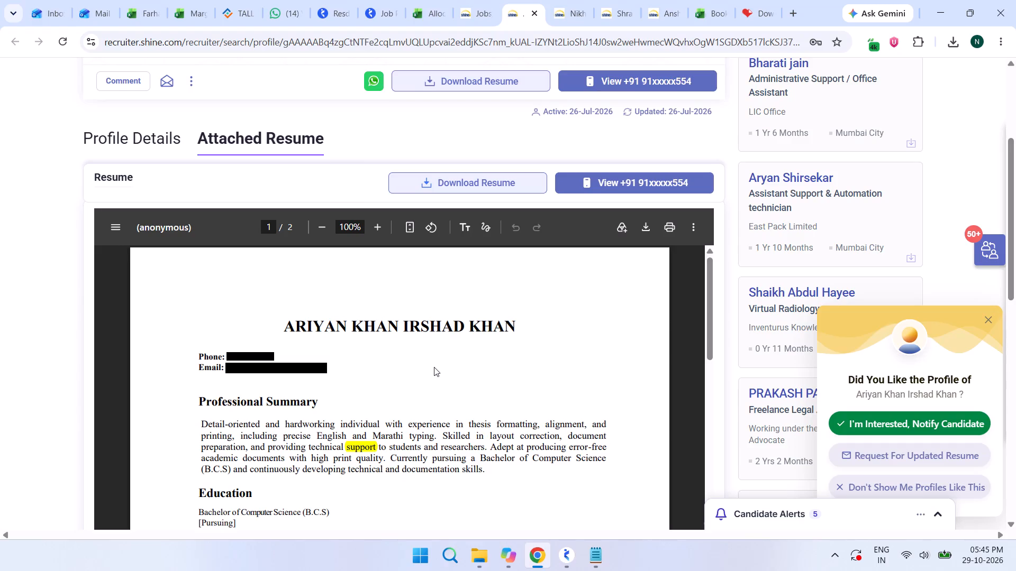
{"action": "scroll", "coordinate": [434, 367], "scroll_direction": "down", "scroll_amount": 3}
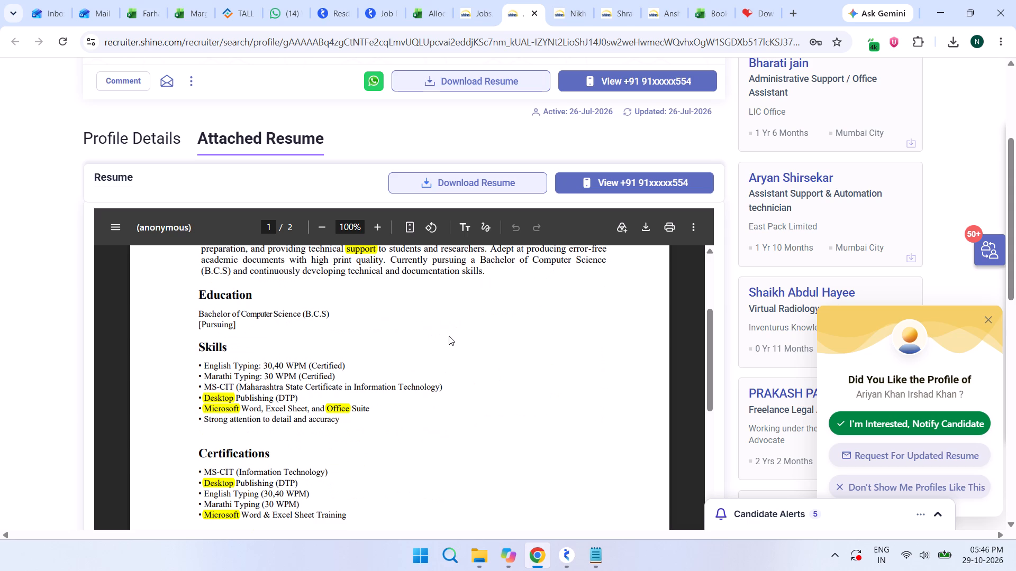
{"action": "left_click", "coordinate": [474, 0]}
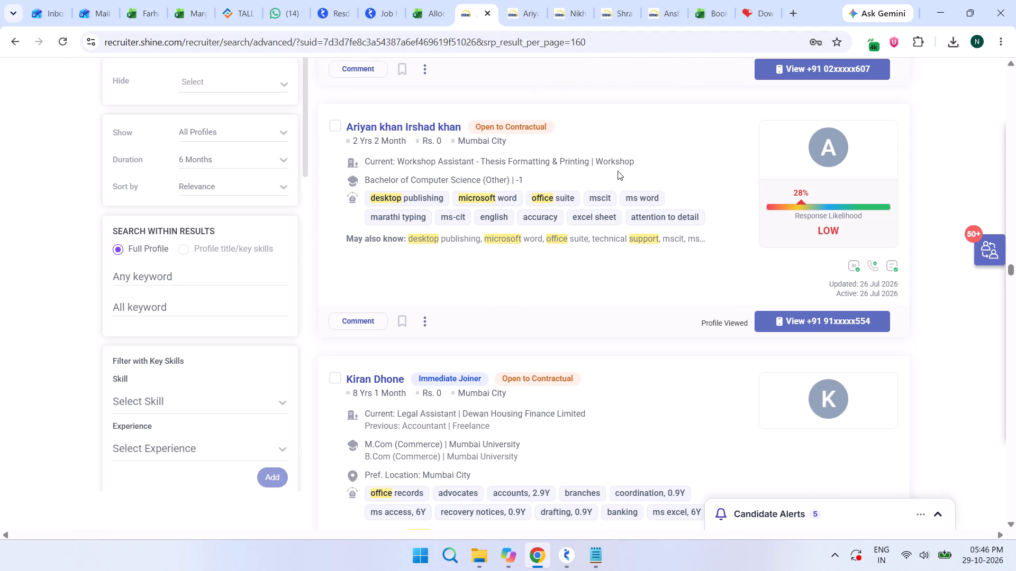
Examine the roles and support-related skills of the candidates listed before the Workshop Assistant, back to the BRANDED SYSTEM Accounting Assistant Trainee.
{"action": "scroll", "coordinate": [639, 204], "scroll_direction": "down", "scroll_amount": 1}
{"action": "scroll", "coordinate": [641, 208], "scroll_direction": "up", "scroll_amount": 7}
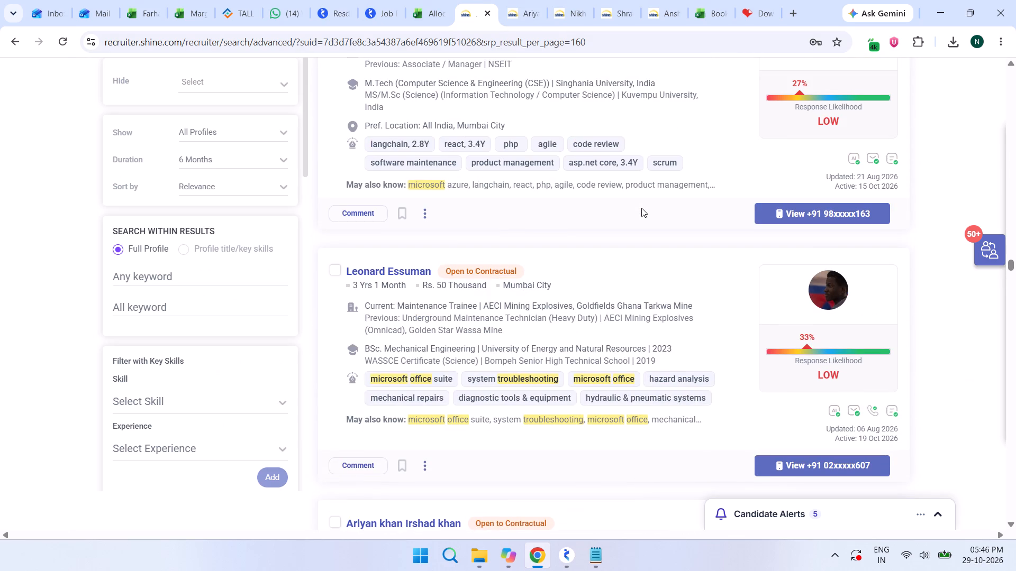
{"action": "scroll", "coordinate": [641, 208], "scroll_direction": "up", "scroll_amount": 6}
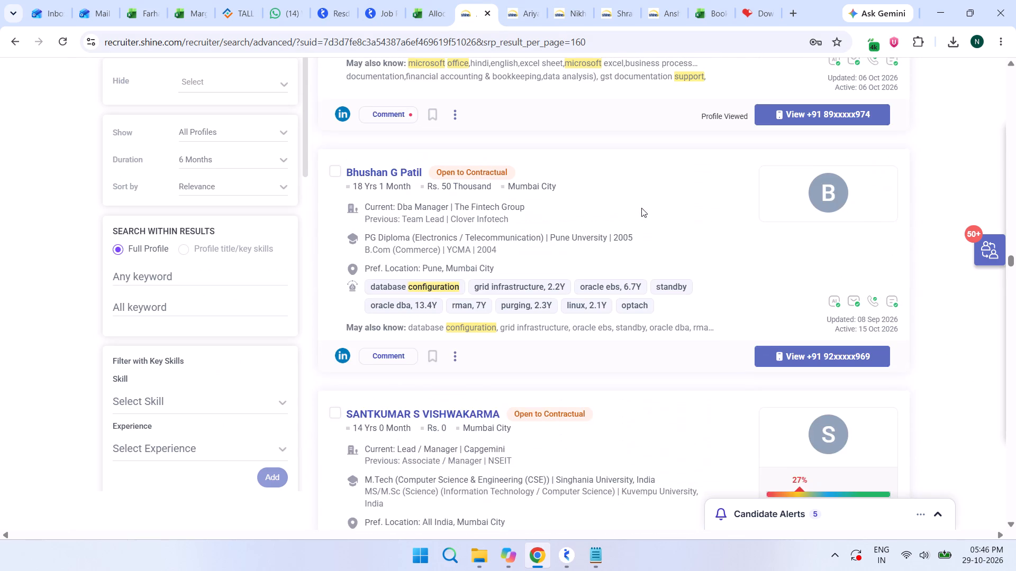
{"action": "scroll", "coordinate": [641, 208], "scroll_direction": "up", "scroll_amount": 3}
{"action": "scroll", "coordinate": [641, 208], "scroll_direction": "down", "scroll_amount": 1}
{"action": "scroll", "coordinate": [641, 208], "scroll_direction": "up", "scroll_amount": 3}
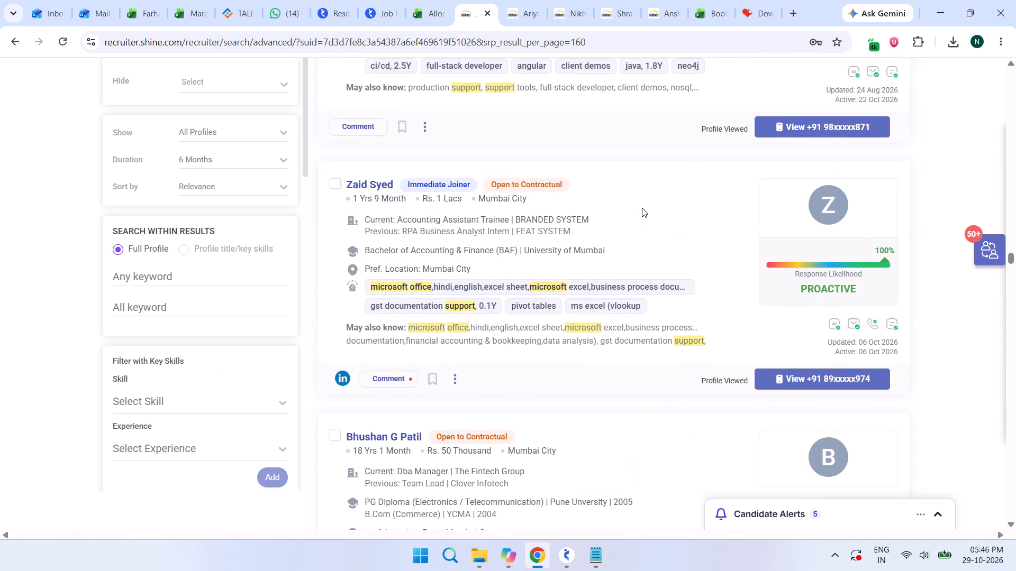
{"action": "left_click", "coordinate": [359, 251]}
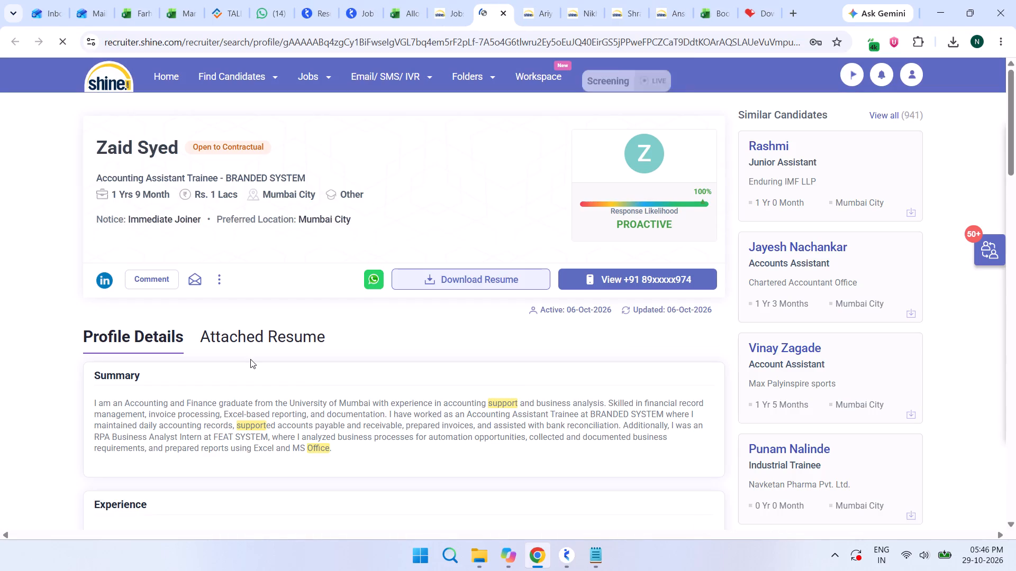
{"action": "left_click", "coordinate": [241, 334]}
{"action": "scroll", "coordinate": [321, 374], "scroll_direction": "down", "scroll_amount": 3}
{"action": "scroll", "coordinate": [321, 374], "scroll_direction": "up", "scroll_amount": 1}
{"action": "scroll", "coordinate": [321, 374], "scroll_direction": "down", "scroll_amount": 2}
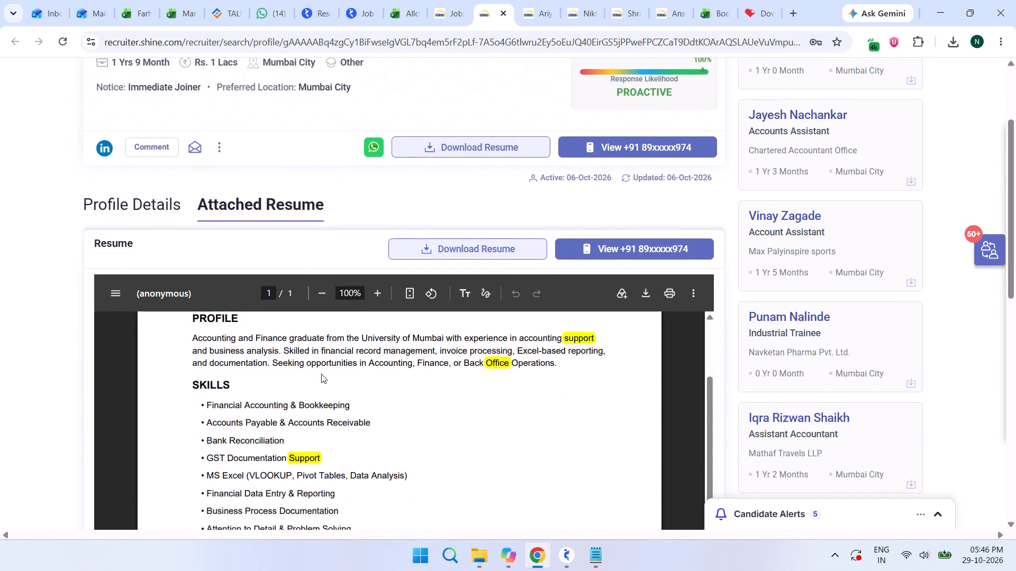
{"action": "scroll", "coordinate": [321, 374], "scroll_direction": "up", "scroll_amount": 1}
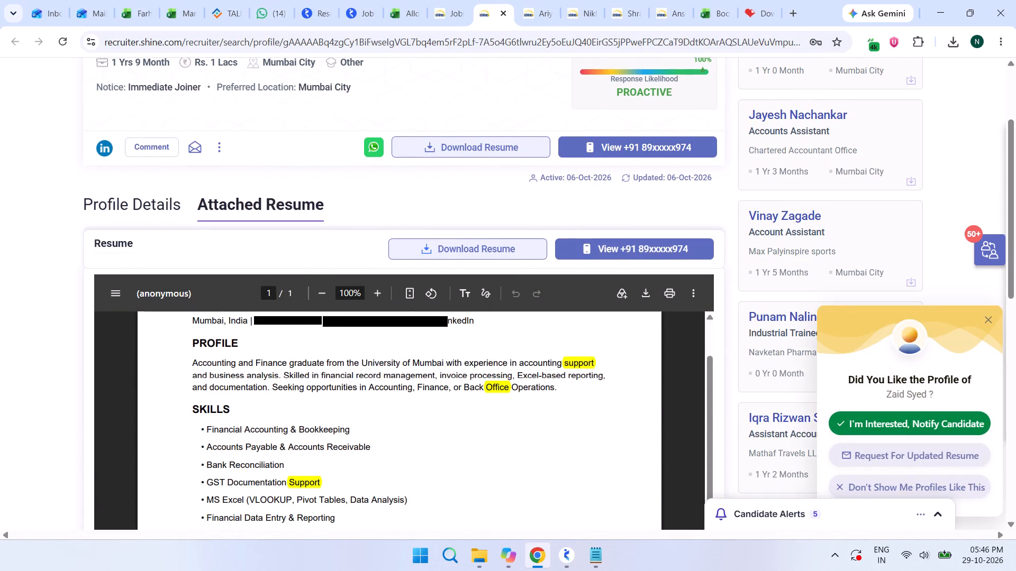
{"action": "scroll", "coordinate": [370, 394], "scroll_direction": "up", "scroll_amount": 1}
{"action": "left_click", "coordinate": [501, 12]}
Examine the candidates listed before the BRANDED SYSTEM trainee, back to the Finthrive Lead Software Engineer.
{"action": "scroll", "coordinate": [545, 261], "scroll_direction": "down", "scroll_amount": 1}
{"action": "scroll", "coordinate": [545, 261], "scroll_direction": "up", "scroll_amount": 2}
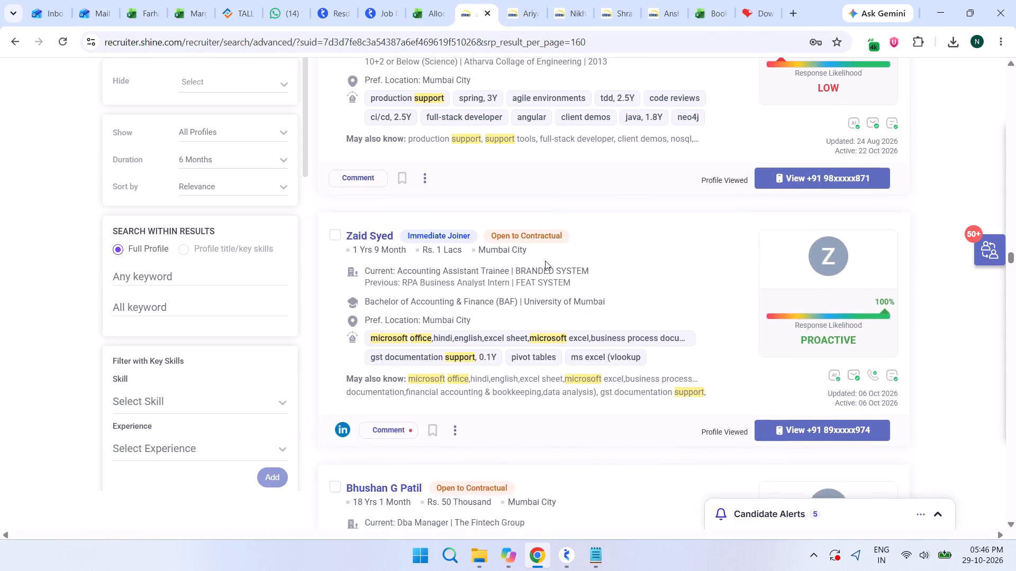
{"action": "scroll", "coordinate": [545, 261], "scroll_direction": "up", "scroll_amount": 5}
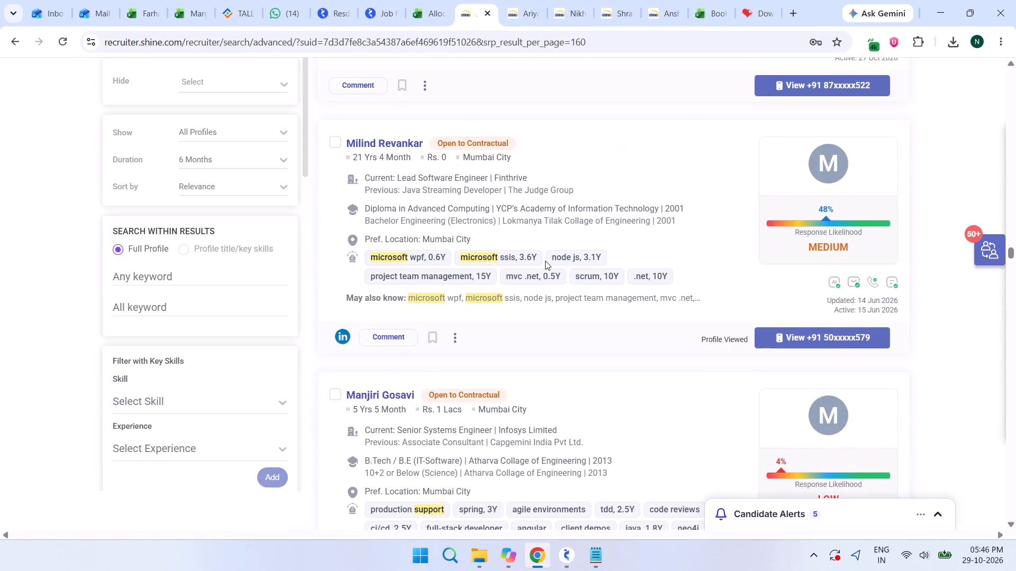
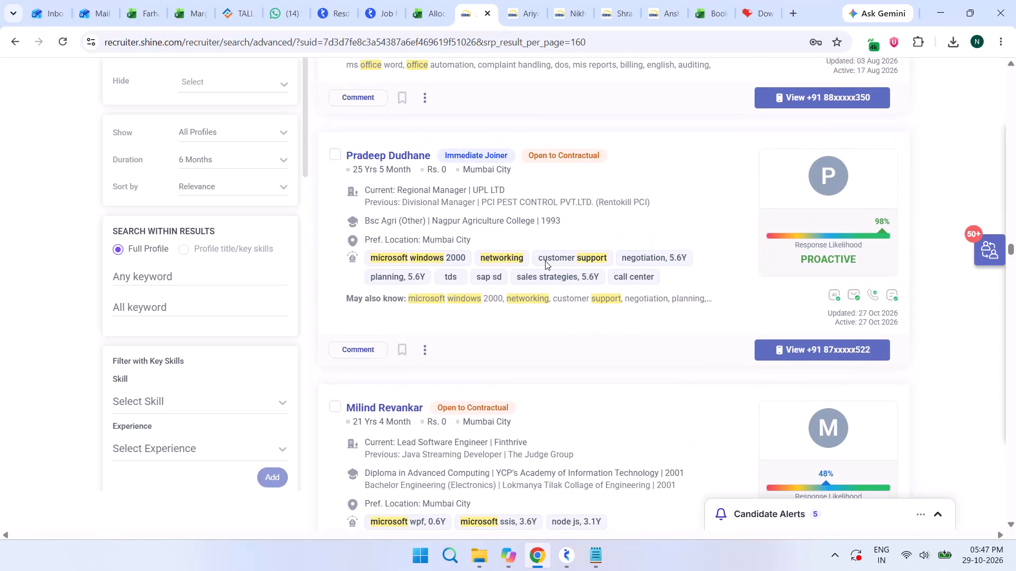
Examine the roles and support-related skills of the candidates listed before the Finthrive engineer, back to the AIRINDIA EXP Passenger Service Executive.
{"action": "scroll", "coordinate": [545, 261], "scroll_direction": "up", "scroll_amount": 5}
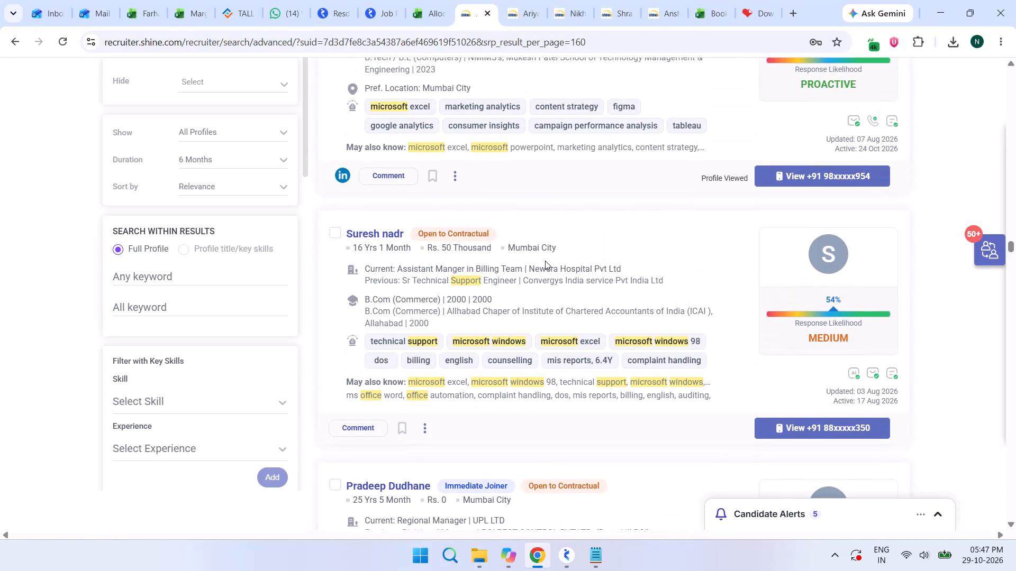
{"action": "scroll", "coordinate": [545, 261], "scroll_direction": "up", "scroll_amount": 6}
{"action": "scroll", "coordinate": [545, 261], "scroll_direction": "down", "scroll_amount": 1}
{"action": "scroll", "coordinate": [545, 261], "scroll_direction": "up", "scroll_amount": 5}
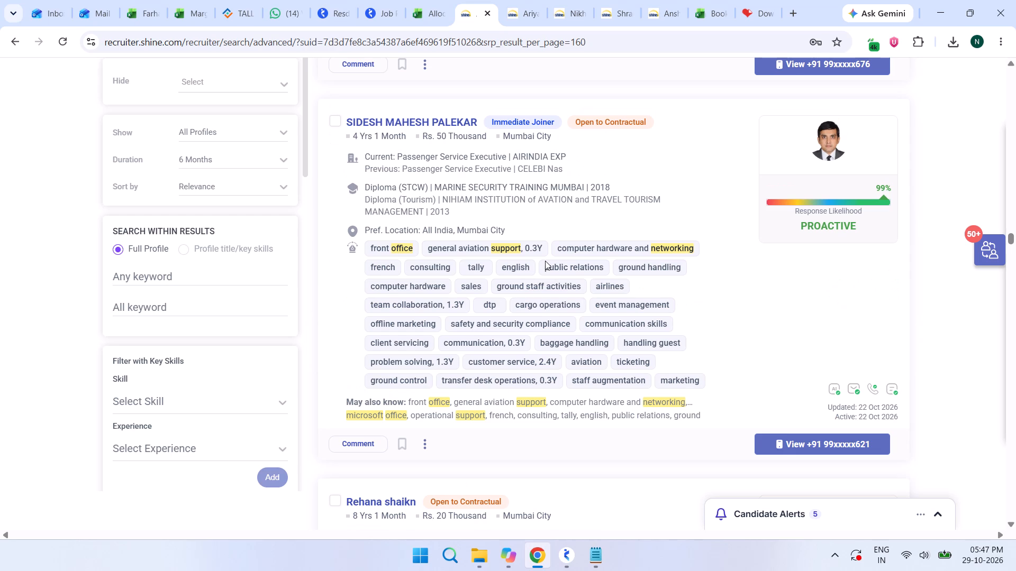
{"action": "scroll", "coordinate": [545, 261], "scroll_direction": "up", "scroll_amount": 2}
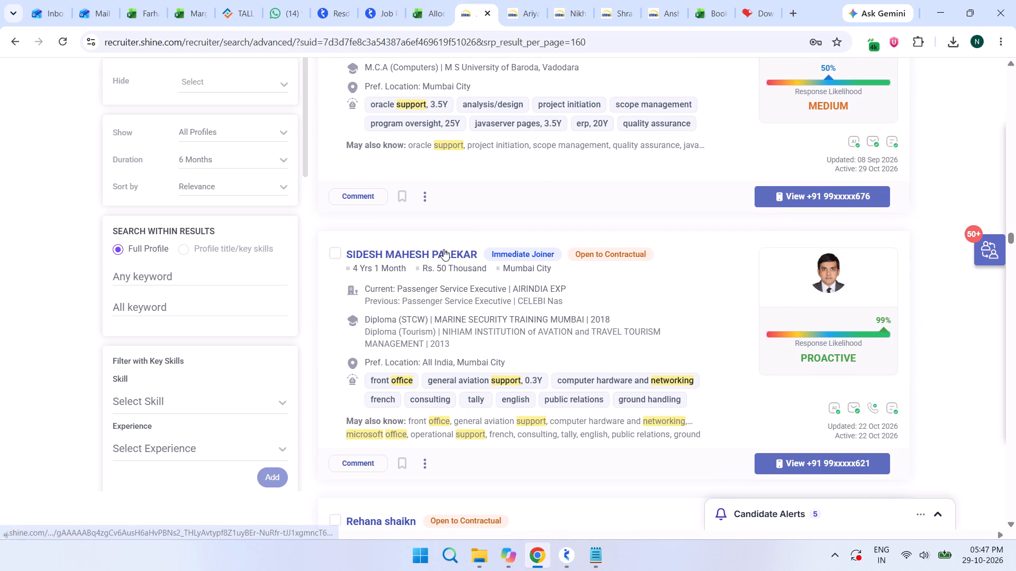
{"action": "left_click", "coordinate": [443, 254]}
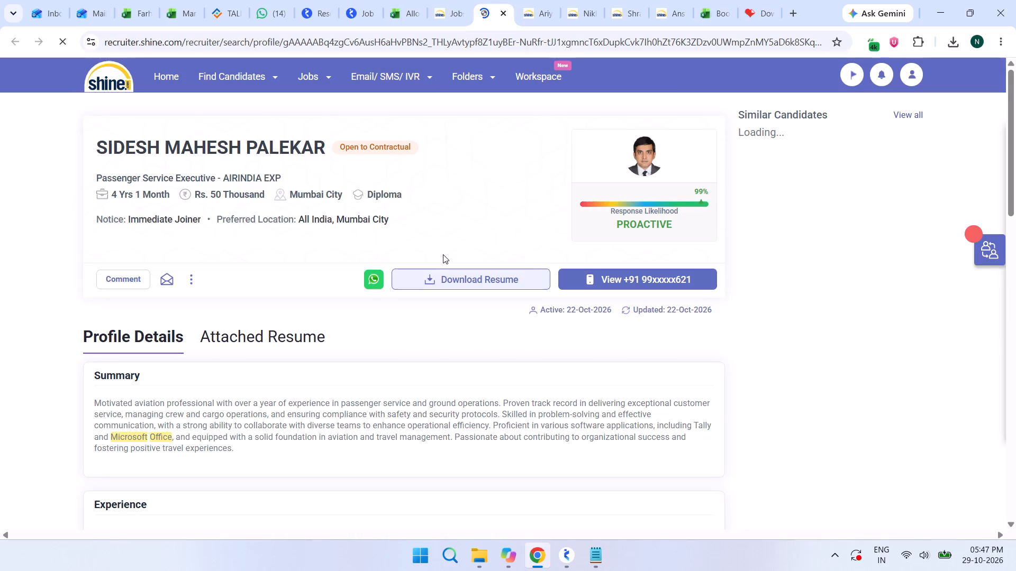
{"action": "left_click", "coordinate": [275, 344]}
{"action": "scroll", "coordinate": [284, 323], "scroll_direction": "down", "scroll_amount": 2}
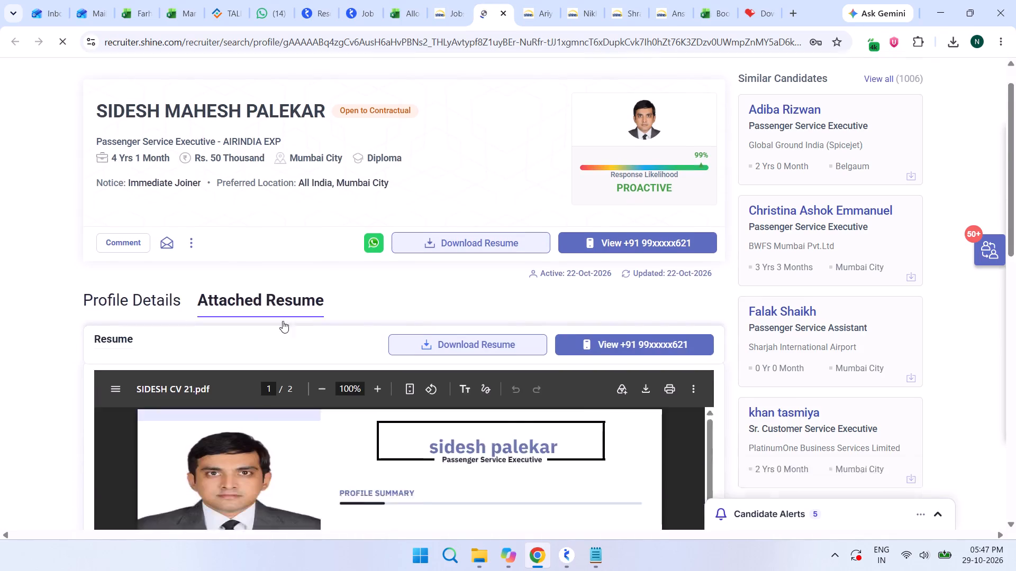
{"action": "scroll", "coordinate": [283, 321], "scroll_direction": "down", "scroll_amount": 3}
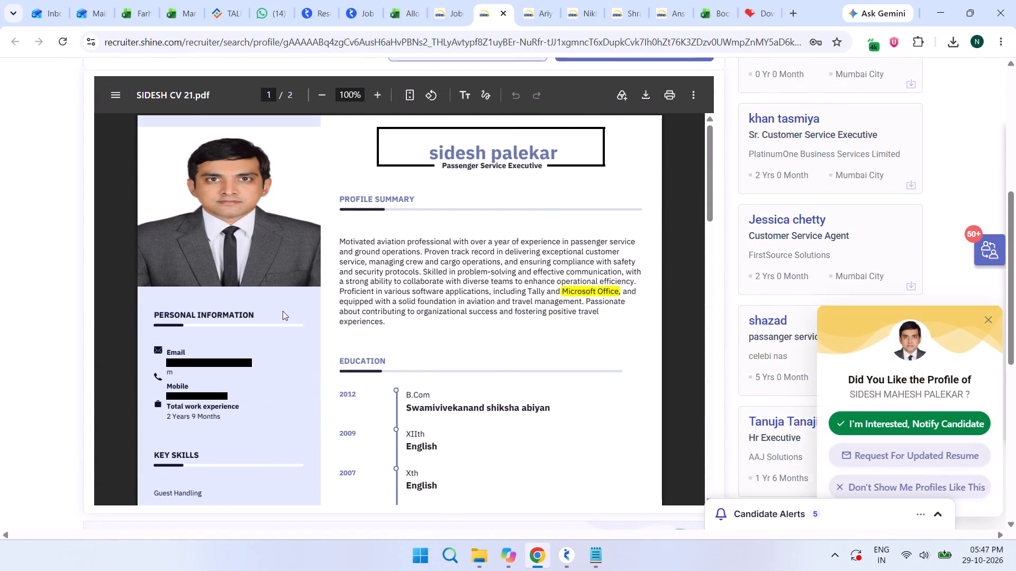
{"action": "scroll", "coordinate": [283, 311], "scroll_direction": "down", "scroll_amount": 1}
{"action": "left_click", "coordinate": [504, 11]}
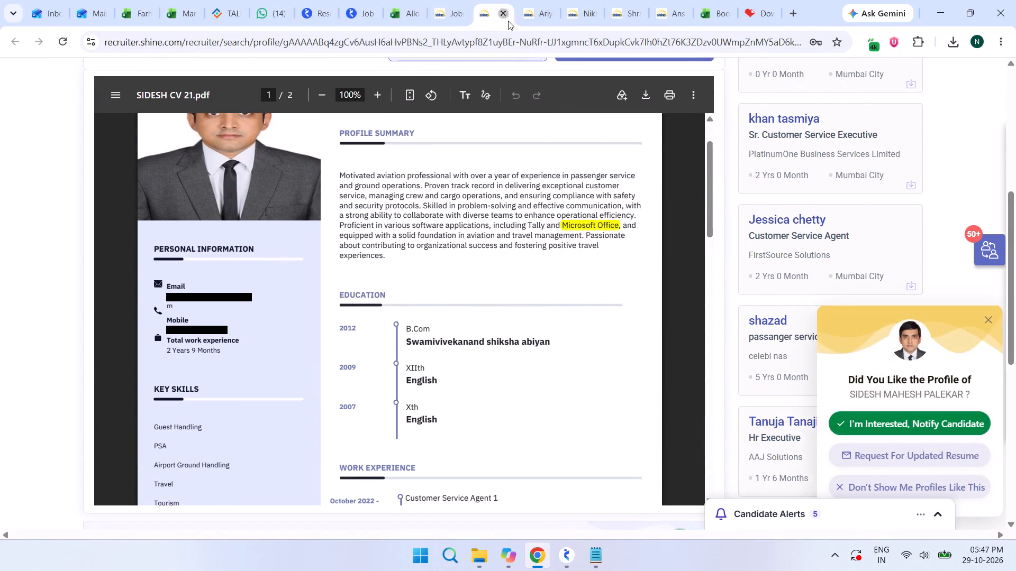
Open the profile of the Junior Accountant at Renew solar manufacturing company, examine the attached resume's profile summary, and close the profile.
{"action": "scroll", "coordinate": [548, 213], "scroll_direction": "up", "scroll_amount": 9}
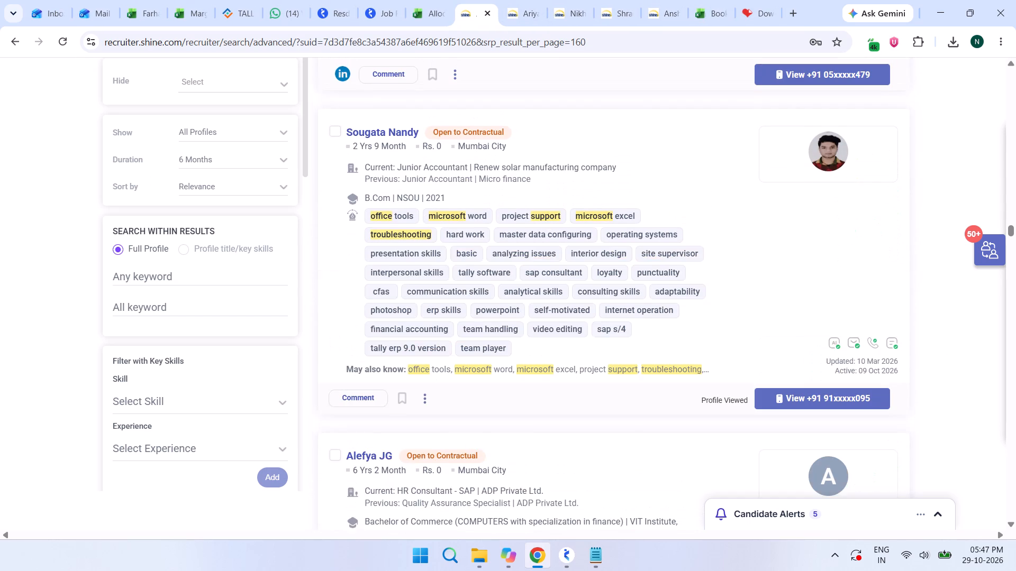
{"action": "left_click", "coordinate": [406, 133]}
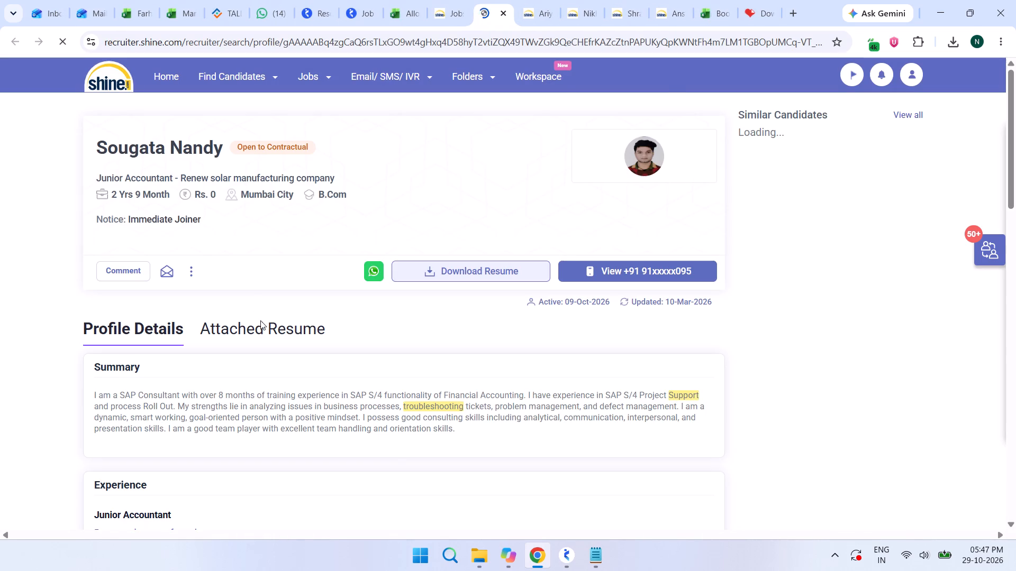
{"action": "left_click", "coordinate": [260, 320]}
{"action": "scroll", "coordinate": [380, 291], "scroll_direction": "down", "scroll_amount": 4}
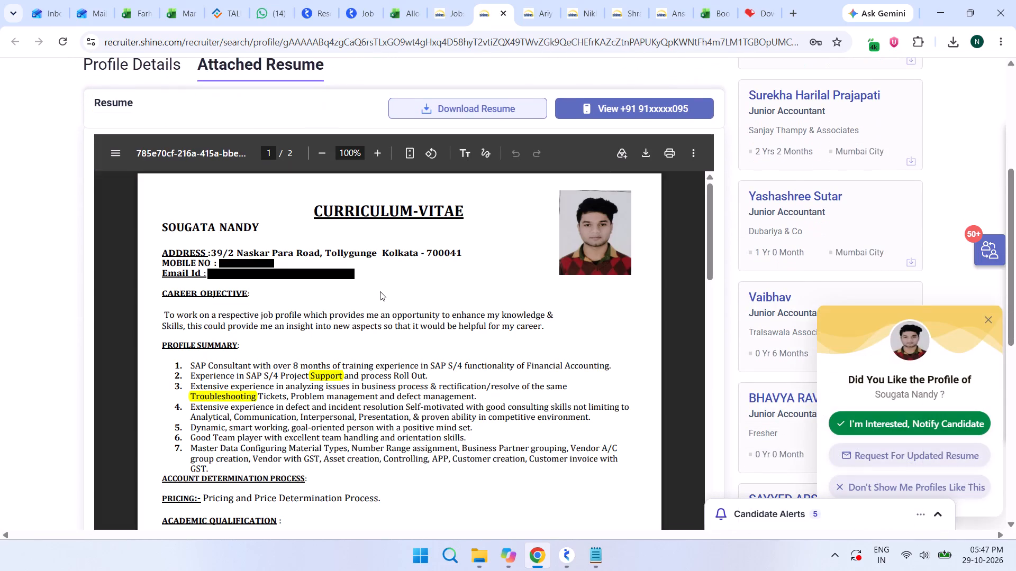
{"action": "left_click", "coordinate": [502, 11]}
Examine the roles and support-related skills of the candidates listed before the Junior Accountant, back to the atos Sr. Delivery Manager.
{"action": "scroll", "coordinate": [703, 305], "scroll_direction": "up", "scroll_amount": 11}
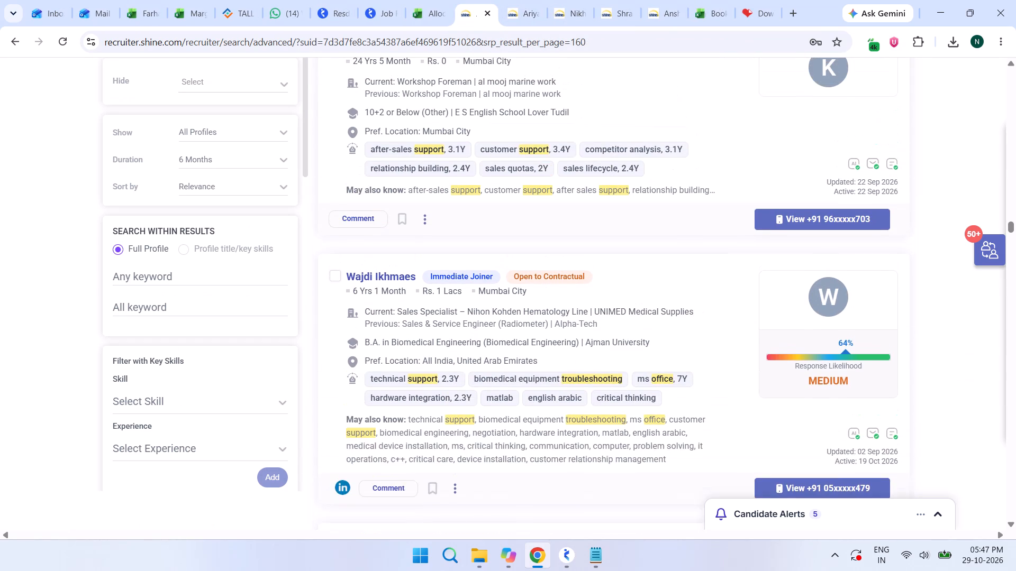
{"action": "scroll", "coordinate": [667, 275], "scroll_direction": "up", "scroll_amount": 5}
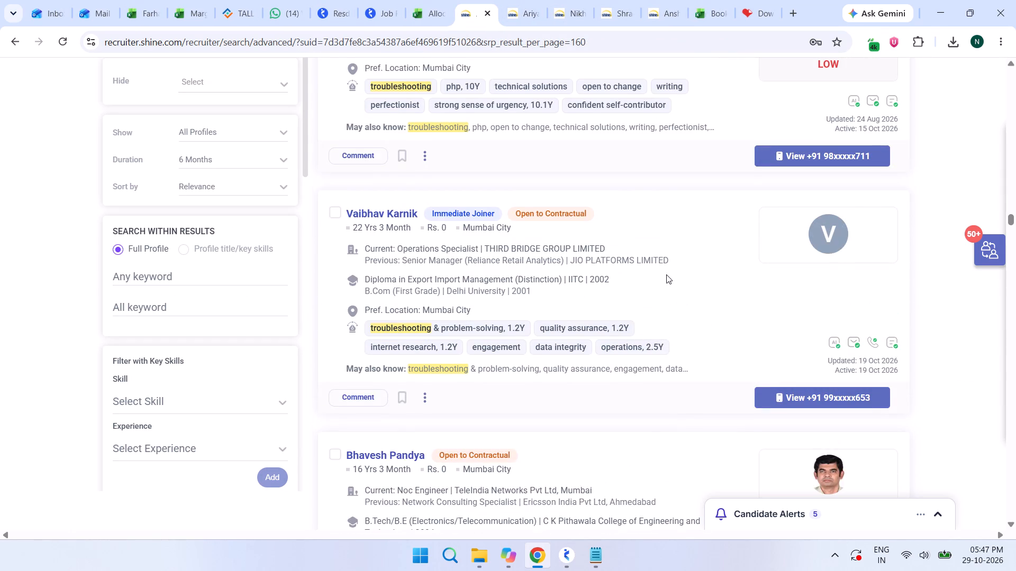
{"action": "scroll", "coordinate": [666, 274], "scroll_direction": "up", "scroll_amount": 1}
{"action": "scroll", "coordinate": [666, 274], "scroll_direction": "down", "scroll_amount": 1}
{"action": "scroll", "coordinate": [666, 274], "scroll_direction": "up", "scroll_amount": 11}
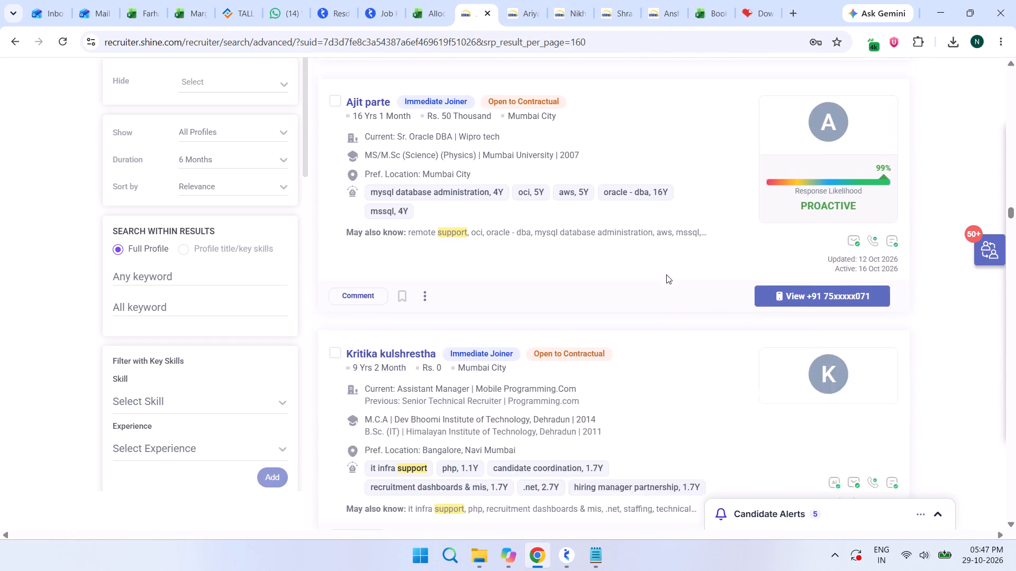
{"action": "scroll", "coordinate": [666, 274], "scroll_direction": "up", "scroll_amount": 5}
{"action": "scroll", "coordinate": [666, 274], "scroll_direction": "down", "scroll_amount": 1}
{"action": "scroll", "coordinate": [666, 274], "scroll_direction": "up", "scroll_amount": 6}
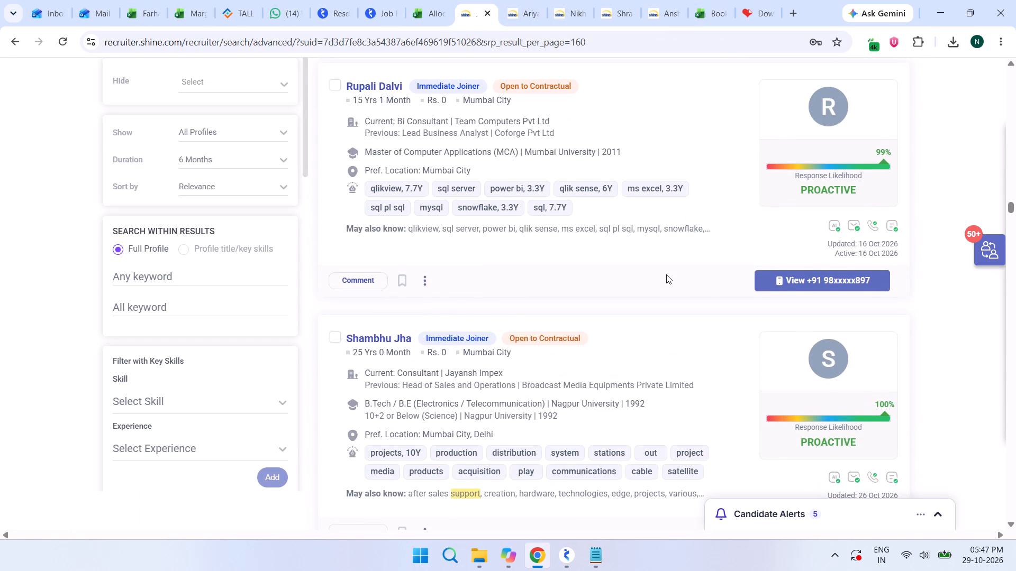
{"action": "scroll", "coordinate": [666, 274], "scroll_direction": "up", "scroll_amount": 2}
{"action": "scroll", "coordinate": [666, 274], "scroll_direction": "down", "scroll_amount": 1}
{"action": "scroll", "coordinate": [666, 274], "scroll_direction": "up", "scroll_amount": 6}
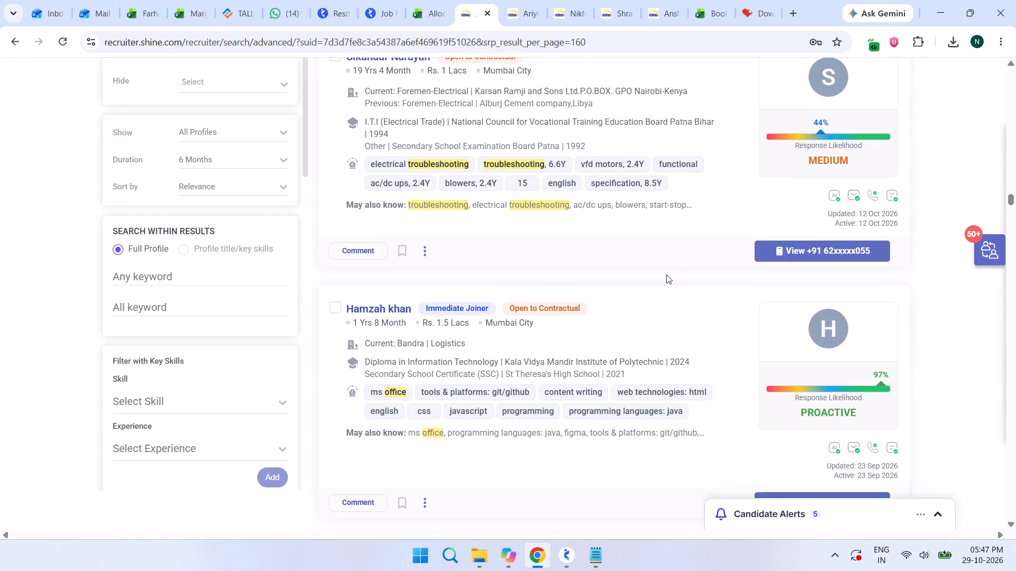
{"action": "scroll", "coordinate": [666, 274], "scroll_direction": "up", "scroll_amount": 4}
Open the Bandra Logistics candidate's profile, examine the attached resume's education, technical skills, projects and certifications, and close the profile.
{"action": "scroll", "coordinate": [460, 238], "scroll_direction": "down", "scroll_amount": 2}
{"action": "scroll", "coordinate": [458, 189], "scroll_direction": "down", "scroll_amount": 1}
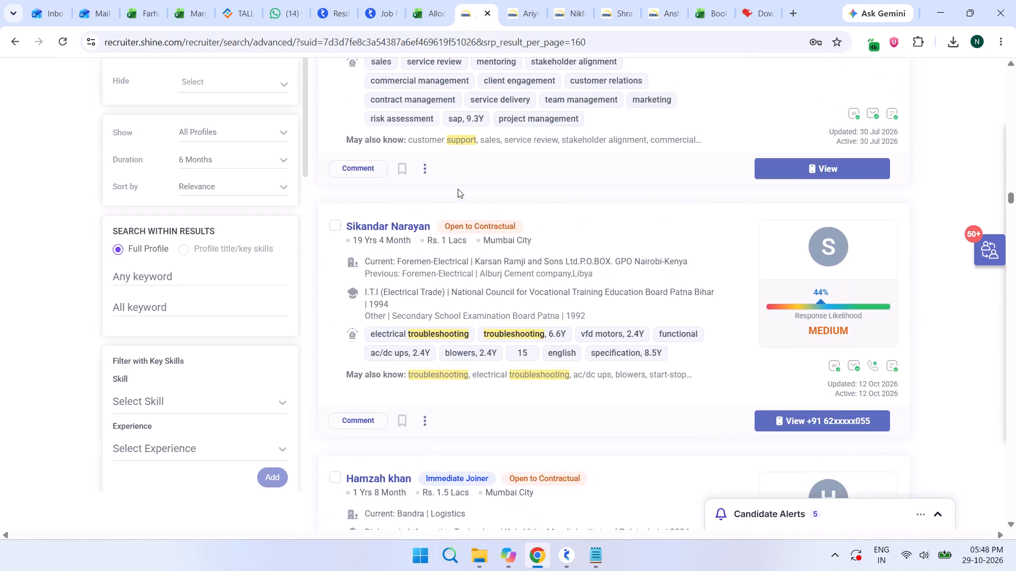
{"action": "scroll", "coordinate": [458, 189], "scroll_direction": "down", "scroll_amount": 1}
{"action": "left_click", "coordinate": [401, 305]}
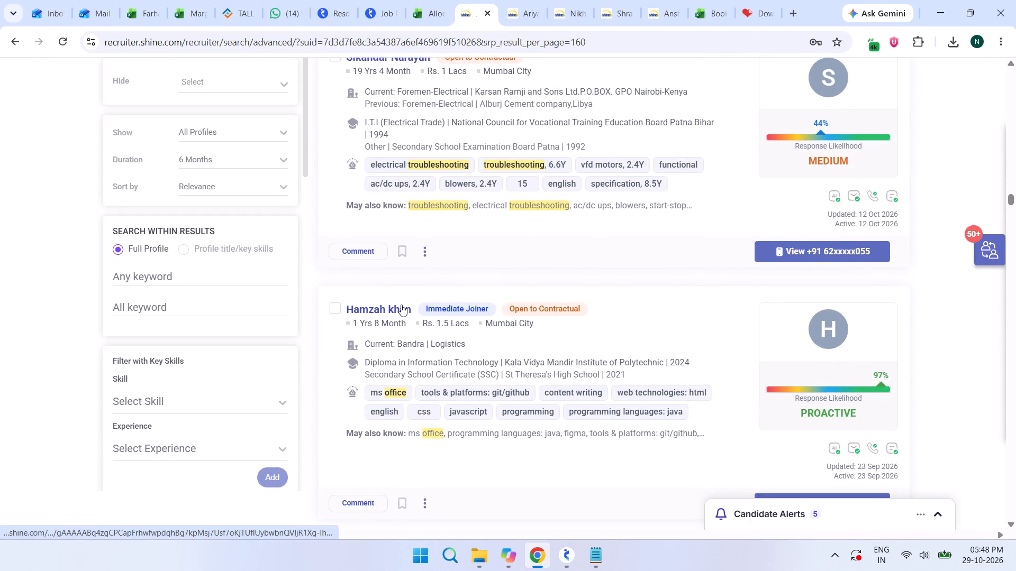
{"action": "left_click", "coordinate": [275, 330]}
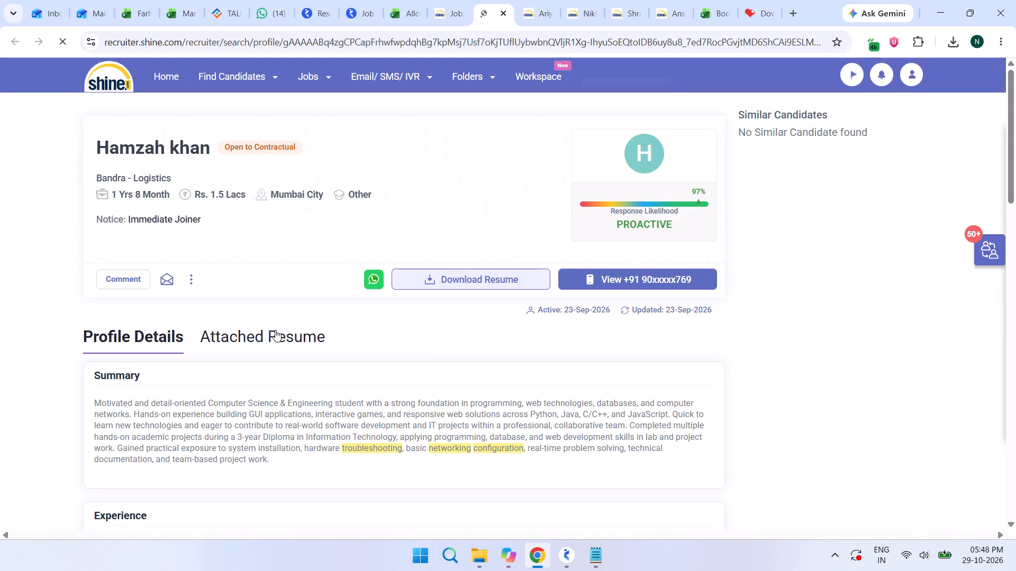
{"action": "scroll", "coordinate": [352, 318], "scroll_direction": "down", "scroll_amount": 6}
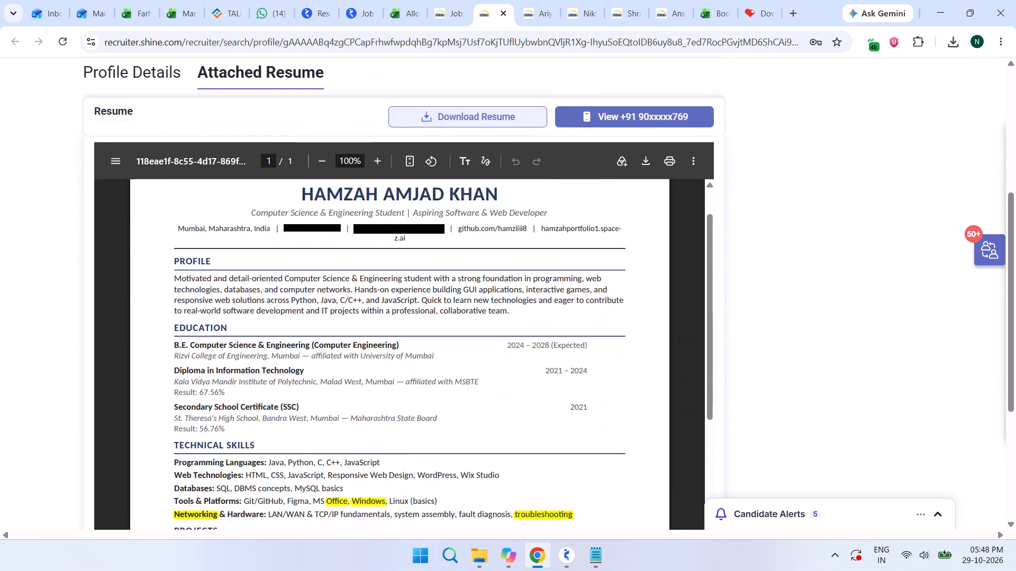
{"action": "scroll", "coordinate": [339, 306], "scroll_direction": "down", "scroll_amount": 2}
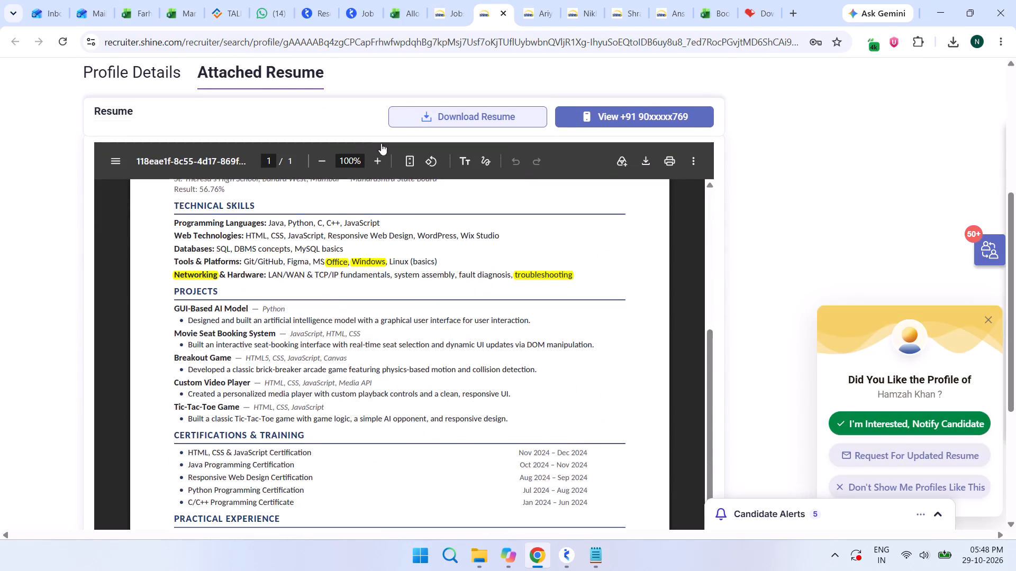
{"action": "left_click", "coordinate": [509, 11]}
Examine the candidates listed before the Bandra Logistics candidate, back to the SS&C GlobeOp Associate Director, for support-related roles and skills.
{"action": "scroll", "coordinate": [540, 256], "scroll_direction": "up", "scroll_amount": 1}
{"action": "scroll", "coordinate": [539, 260], "scroll_direction": "down", "scroll_amount": 1}
{"action": "scroll", "coordinate": [539, 260], "scroll_direction": "up", "scroll_amount": 4}
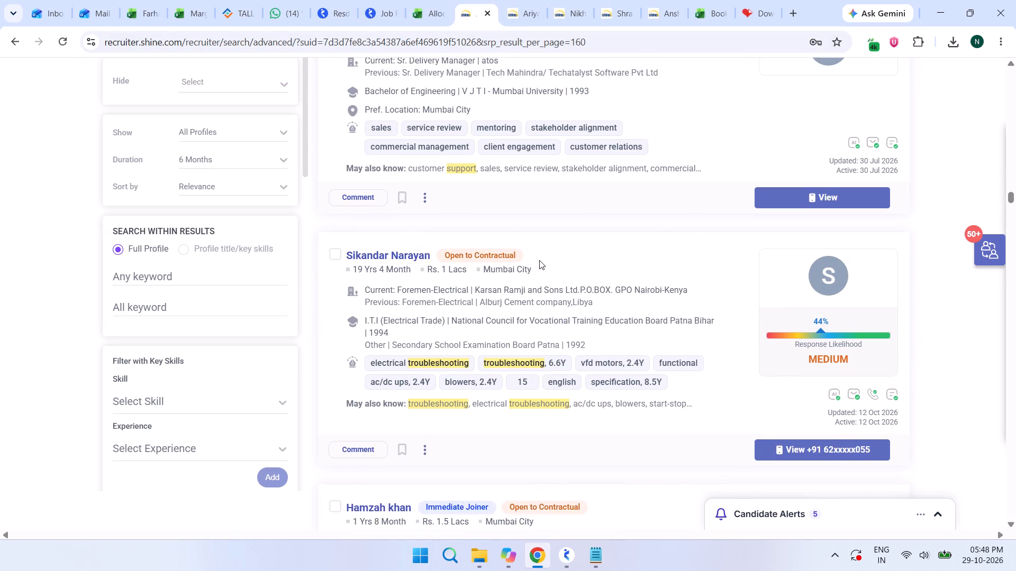
{"action": "scroll", "coordinate": [539, 260], "scroll_direction": "up", "scroll_amount": 8}
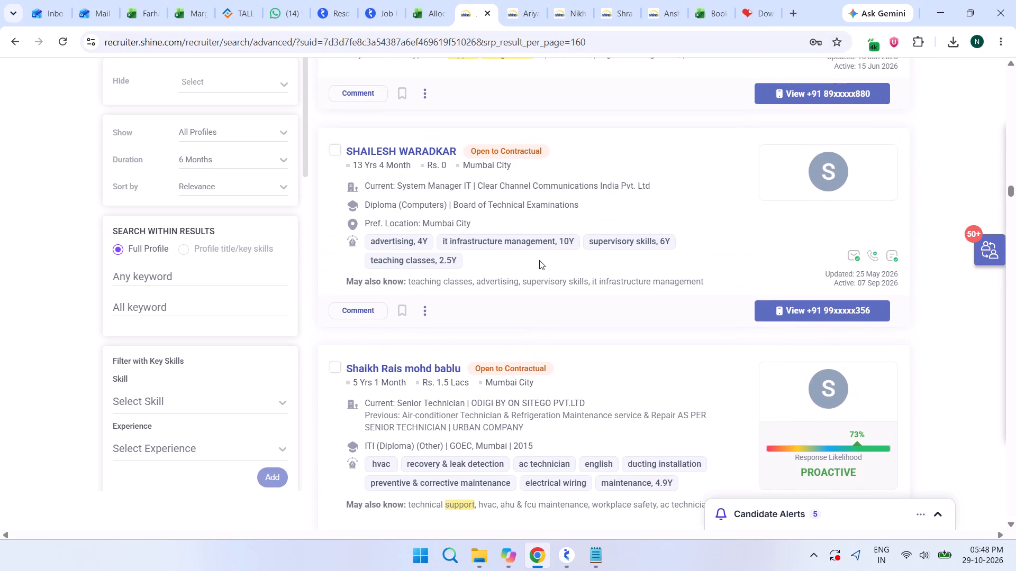
{"action": "scroll", "coordinate": [539, 260], "scroll_direction": "up", "scroll_amount": 11}
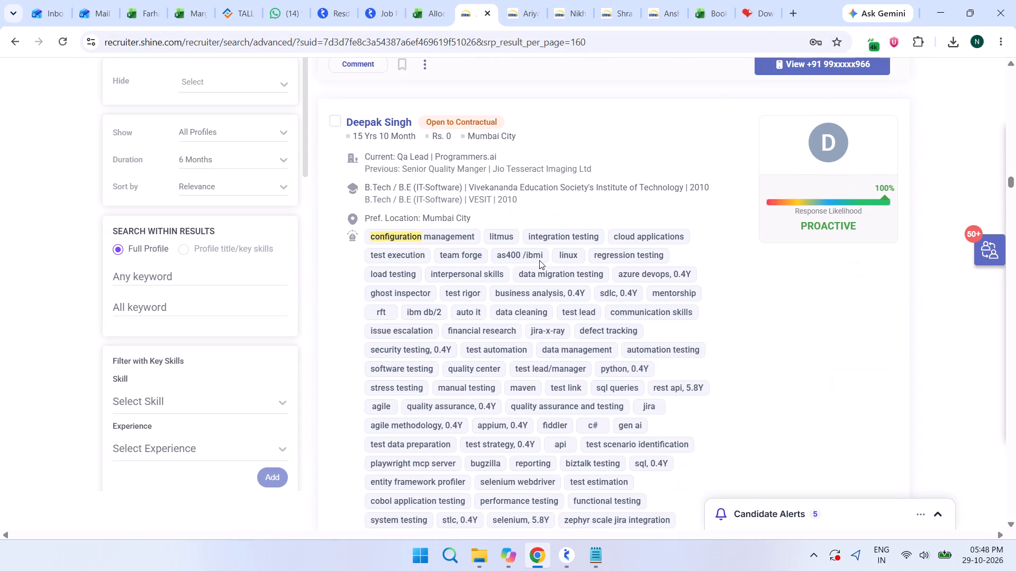
{"action": "scroll", "coordinate": [539, 260], "scroll_direction": "up", "scroll_amount": 9}
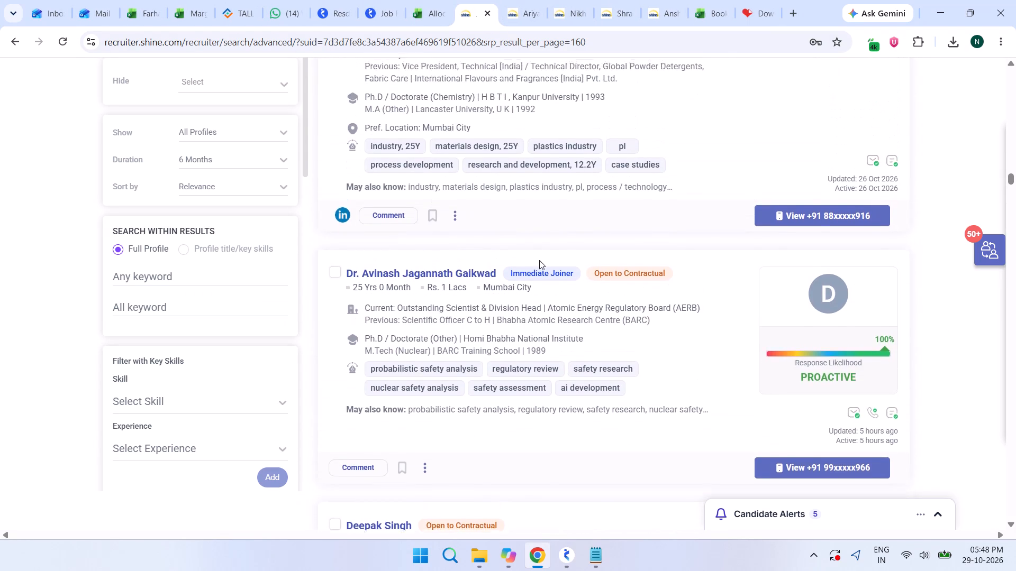
{"action": "scroll", "coordinate": [539, 260], "scroll_direction": "up", "scroll_amount": 9}
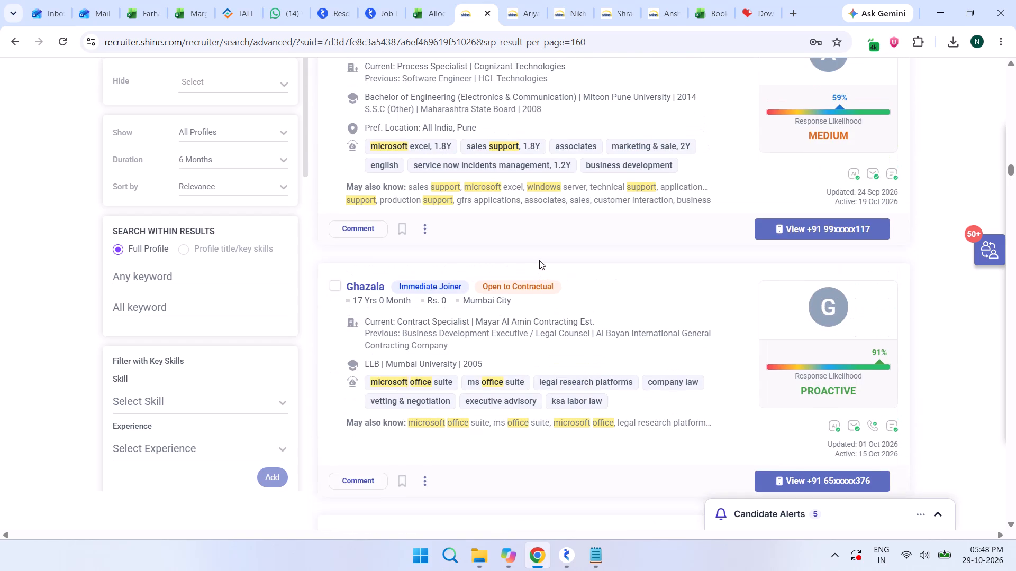
{"action": "scroll", "coordinate": [539, 260], "scroll_direction": "up", "scroll_amount": 6}
{"action": "scroll", "coordinate": [539, 260], "scroll_direction": "down", "scroll_amount": 1}
{"action": "scroll", "coordinate": [539, 260], "scroll_direction": "up", "scroll_amount": 2}
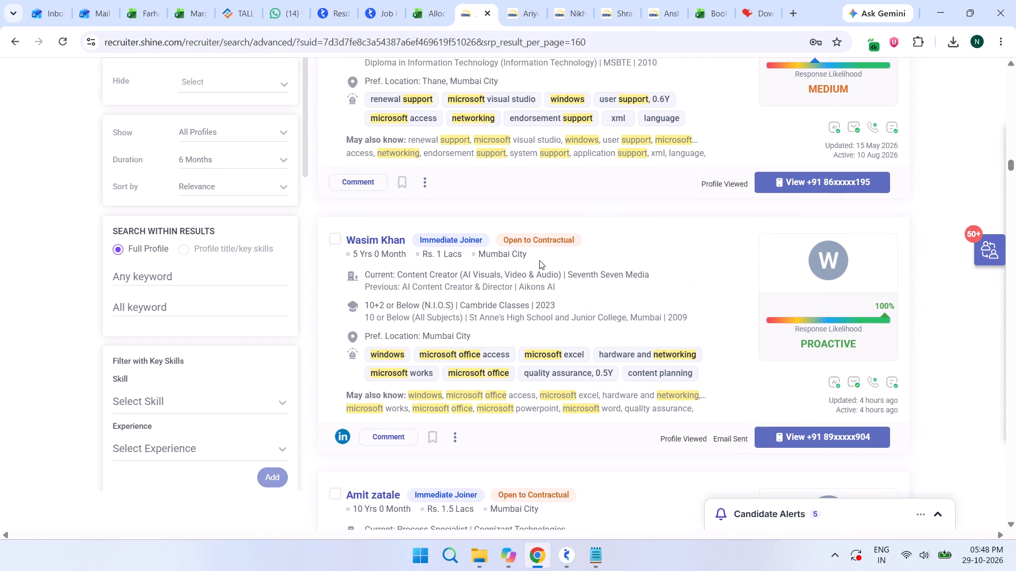
{"action": "scroll", "coordinate": [539, 260], "scroll_direction": "up", "scroll_amount": 7}
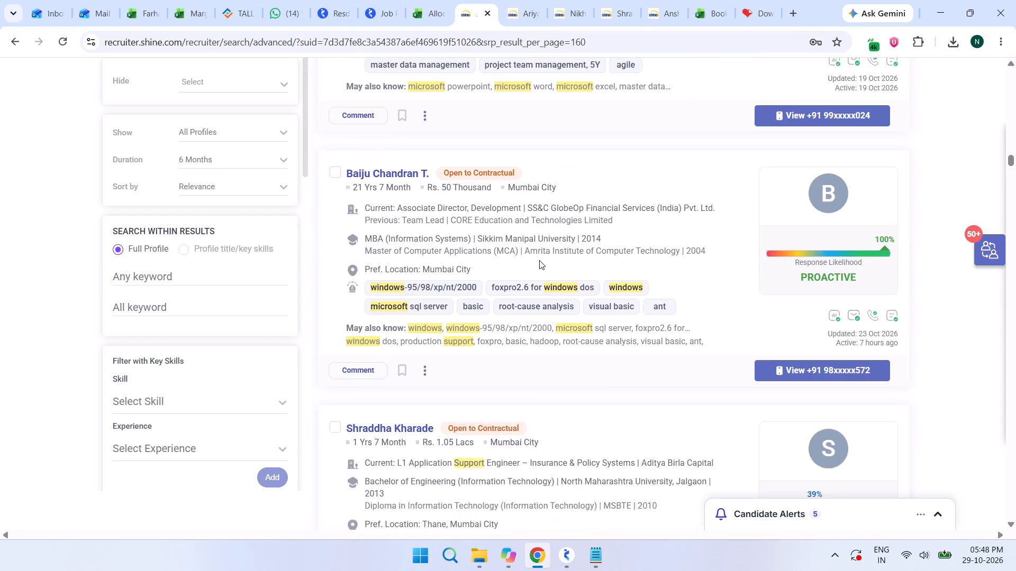
{"action": "scroll", "coordinate": [539, 260], "scroll_direction": "down", "scroll_amount": 2}
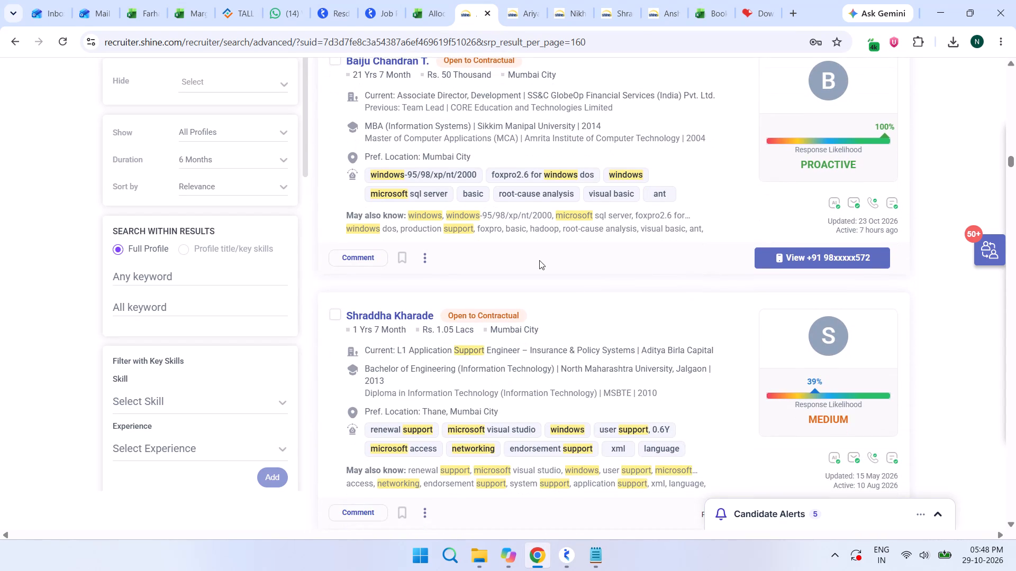
{"action": "left_click", "coordinate": [405, 309]}
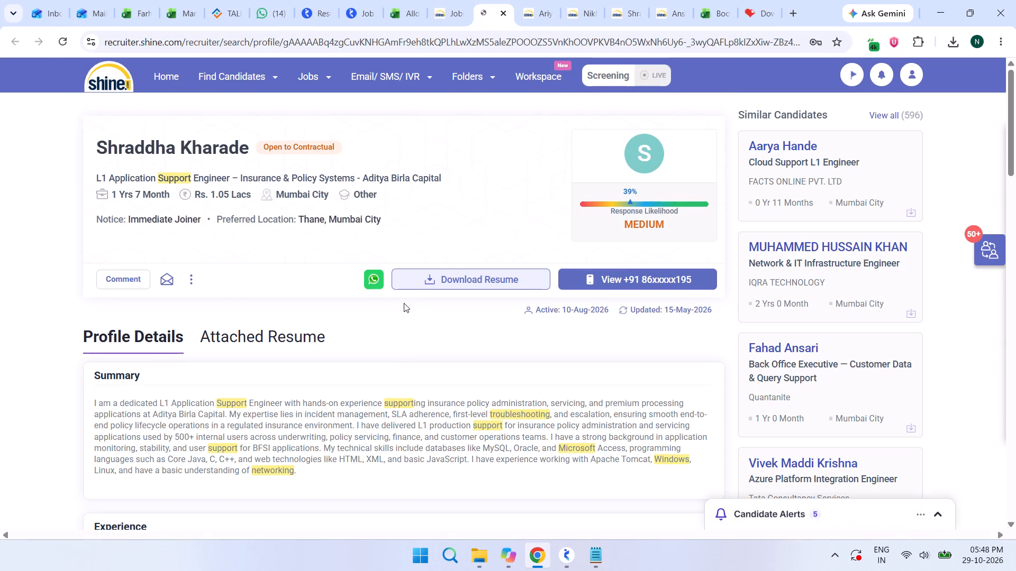
{"action": "left_click", "coordinate": [304, 337]}
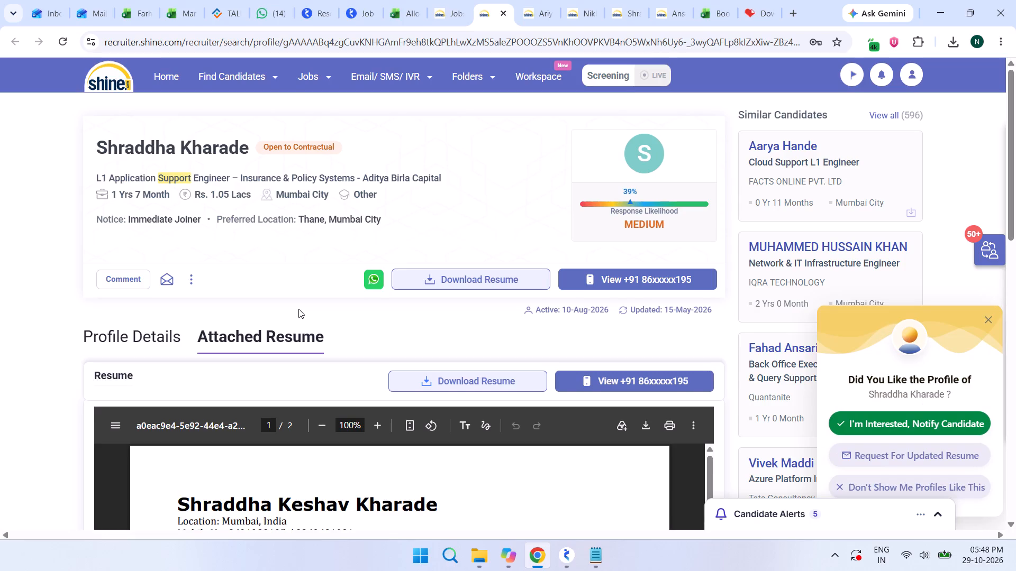
{"action": "scroll", "coordinate": [298, 309], "scroll_direction": "up", "scroll_amount": 1}
{"action": "scroll", "coordinate": [298, 309], "scroll_direction": "down", "scroll_amount": 4}
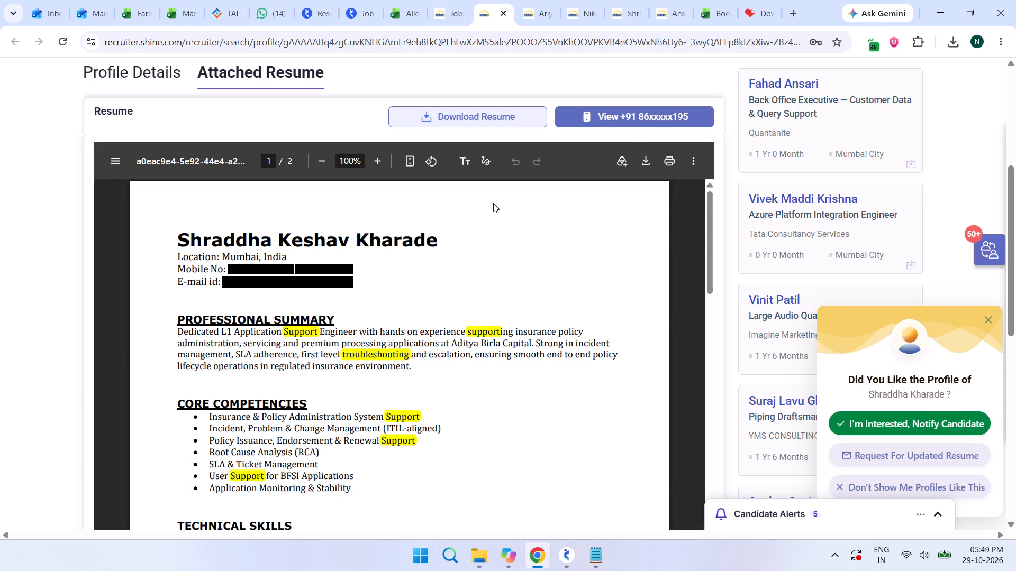
{"action": "left_click", "coordinate": [442, 2]}
Examine the candidates listed before the mas services Real Estate Consultant, back to the Redington hardware candidate, for support-related roles and skills.
{"action": "scroll", "coordinate": [585, 220], "scroll_direction": "up", "scroll_amount": 11}
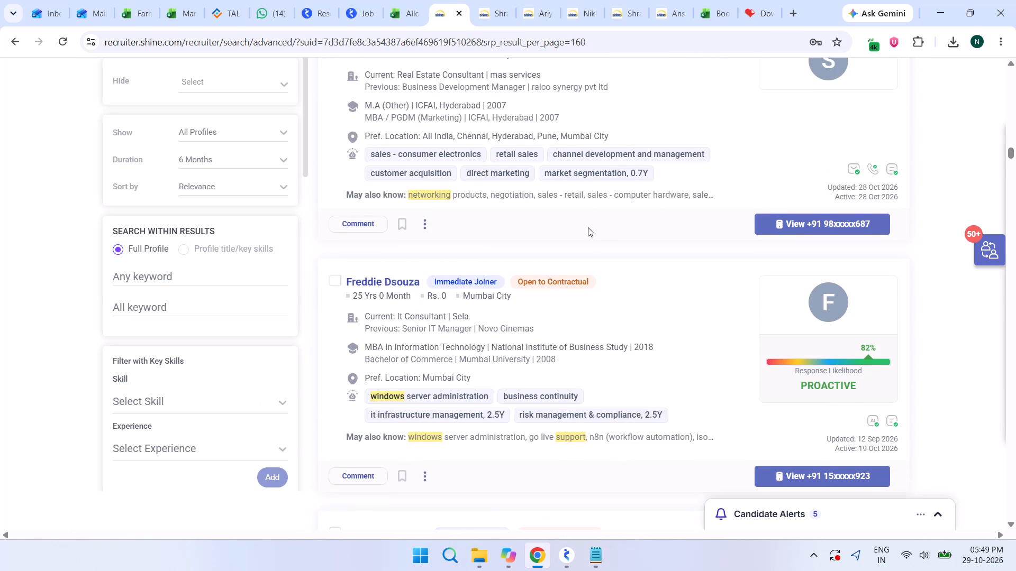
{"action": "scroll", "coordinate": [609, 239], "scroll_direction": "up", "scroll_amount": 5}
{"action": "scroll", "coordinate": [685, 264], "scroll_direction": "up", "scroll_amount": 5}
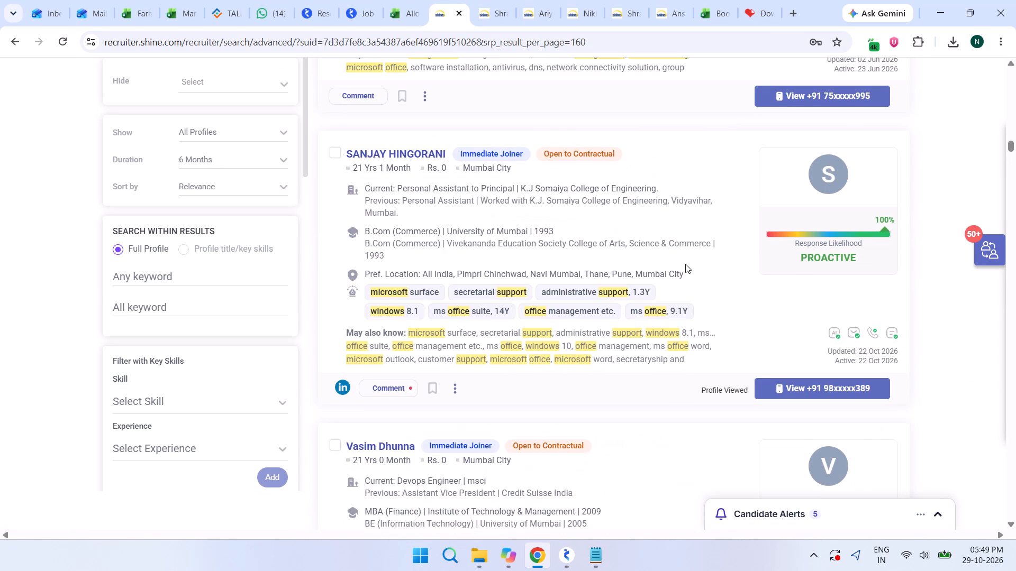
{"action": "scroll", "coordinate": [685, 264], "scroll_direction": "up", "scroll_amount": 6}
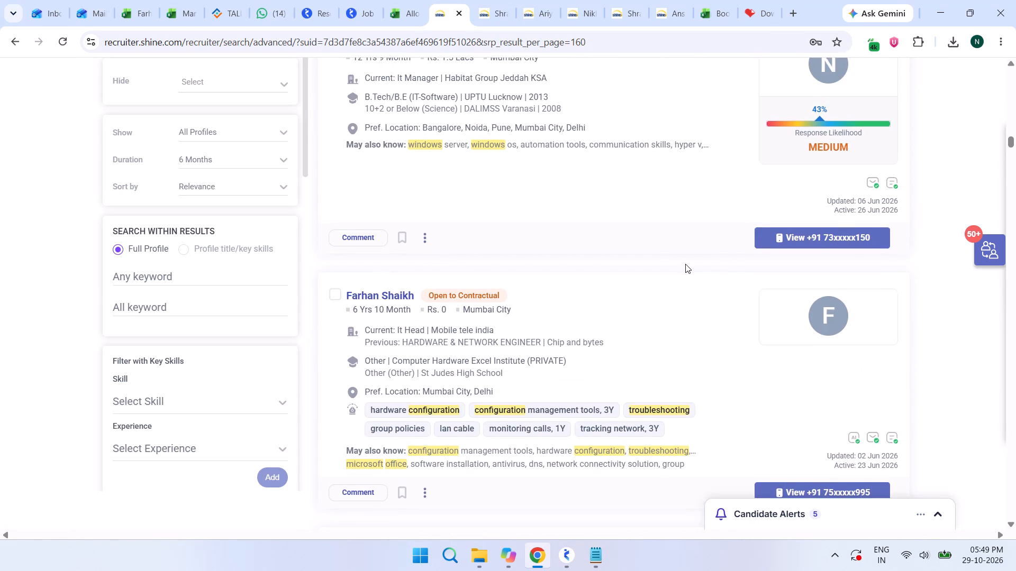
{"action": "scroll", "coordinate": [685, 264], "scroll_direction": "up", "scroll_amount": 9}
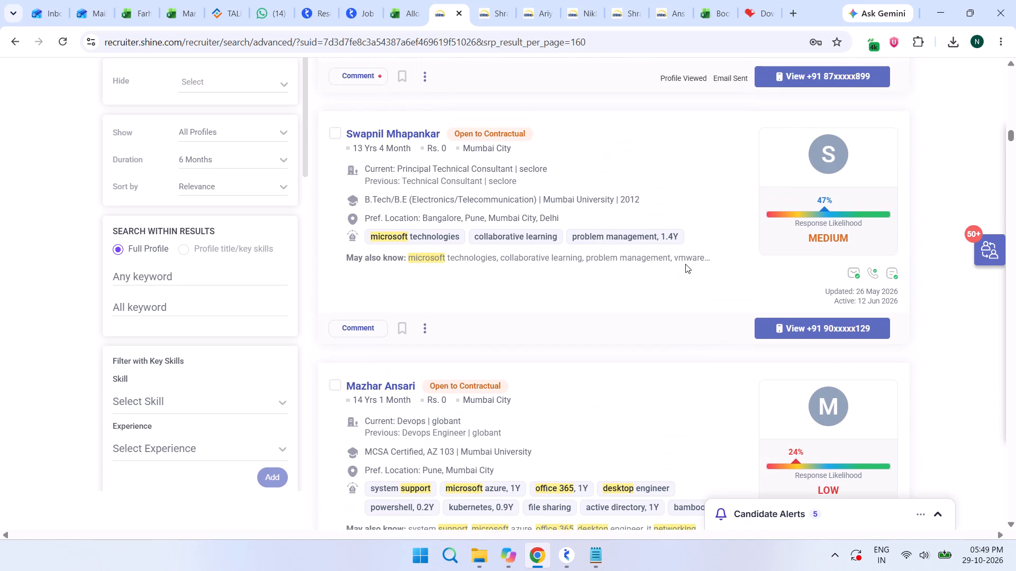
{"action": "scroll", "coordinate": [685, 264], "scroll_direction": "up", "scroll_amount": 10}
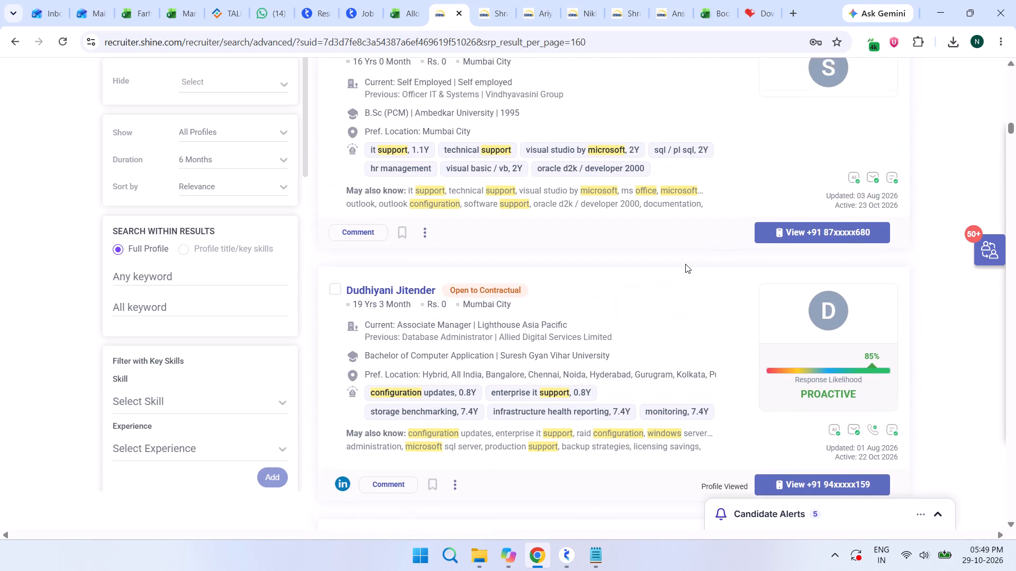
{"action": "scroll", "coordinate": [685, 264], "scroll_direction": "up", "scroll_amount": 8}
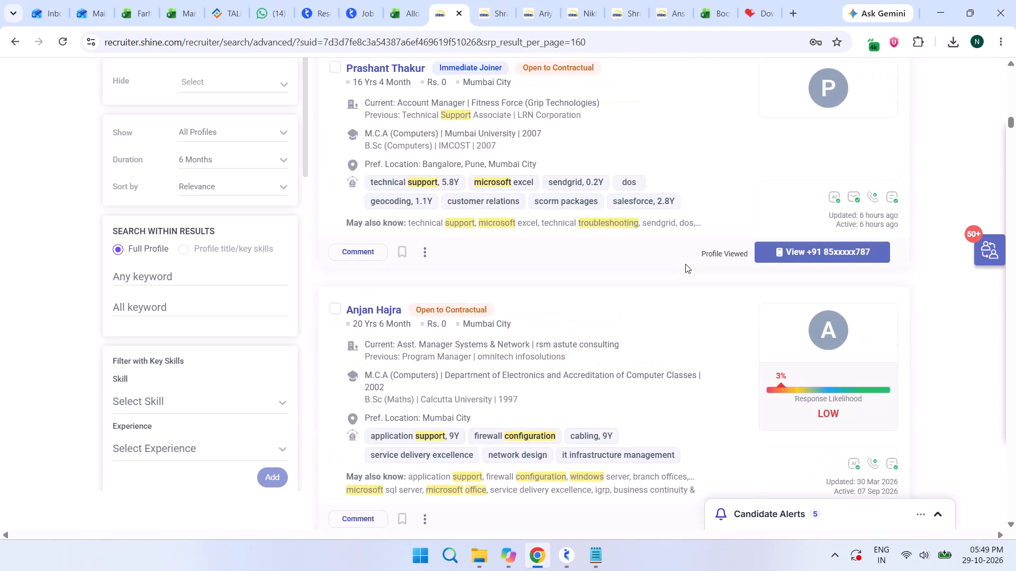
{"action": "scroll", "coordinate": [685, 264], "scroll_direction": "up", "scroll_amount": 7}
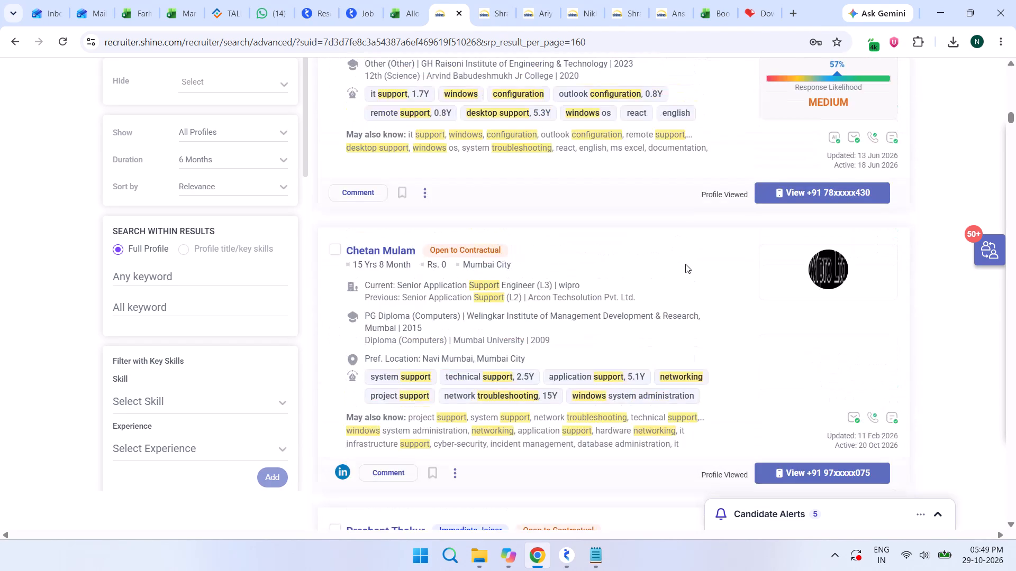
{"action": "scroll", "coordinate": [685, 264], "scroll_direction": "up", "scroll_amount": 5}
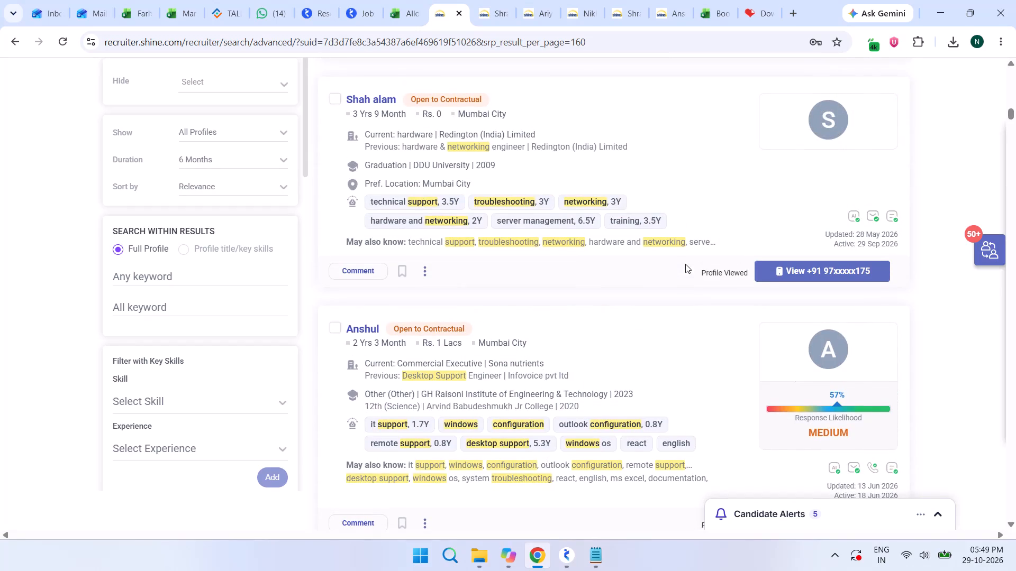
{"action": "left_click", "coordinate": [362, 325]}
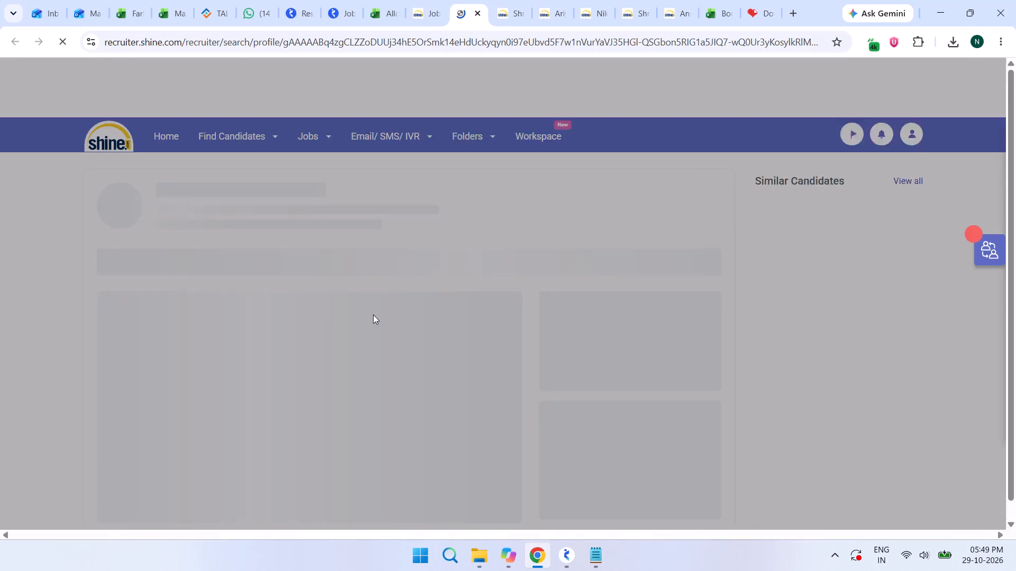
{"action": "left_click", "coordinate": [238, 341]}
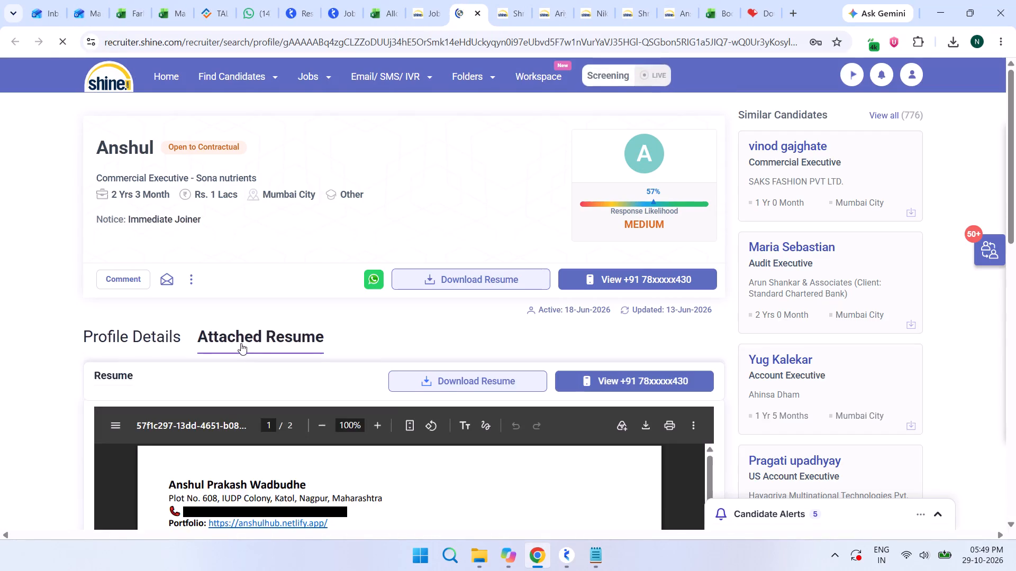
{"action": "scroll", "coordinate": [241, 343], "scroll_direction": "down", "scroll_amount": 6}
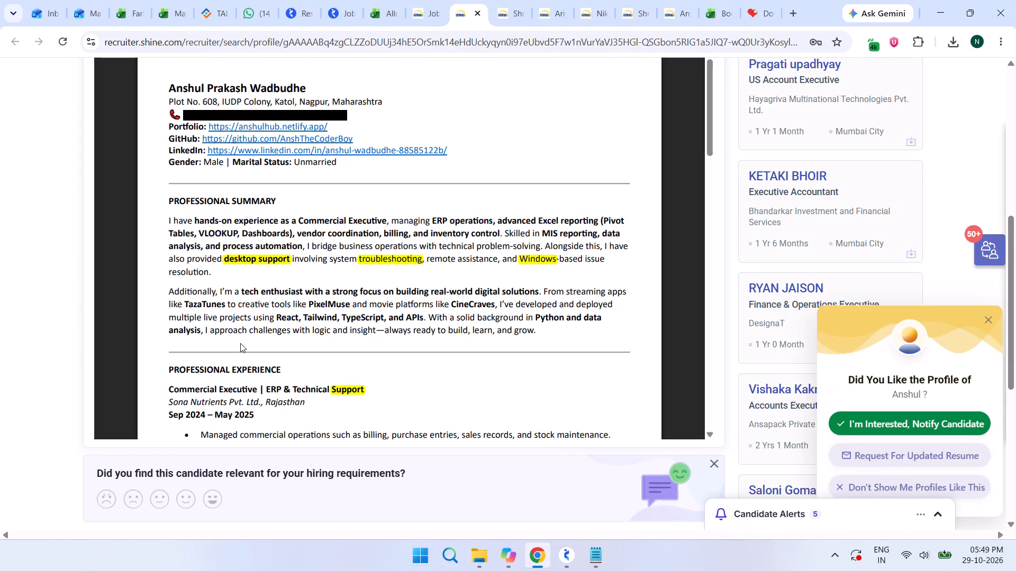
{"action": "left_click", "coordinate": [419, 0]}
Open the Redington hardware candidate's profile, examine the attached resume's networking proficiency and professional experience, and close the profile.
{"action": "scroll", "coordinate": [456, 279], "scroll_direction": "up", "scroll_amount": 2}
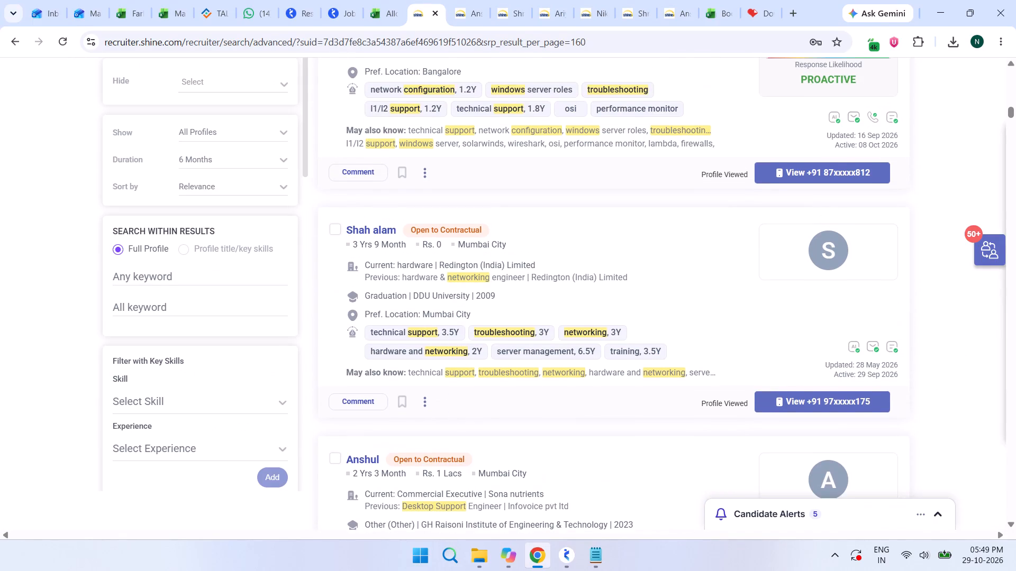
{"action": "left_click", "coordinate": [368, 234]}
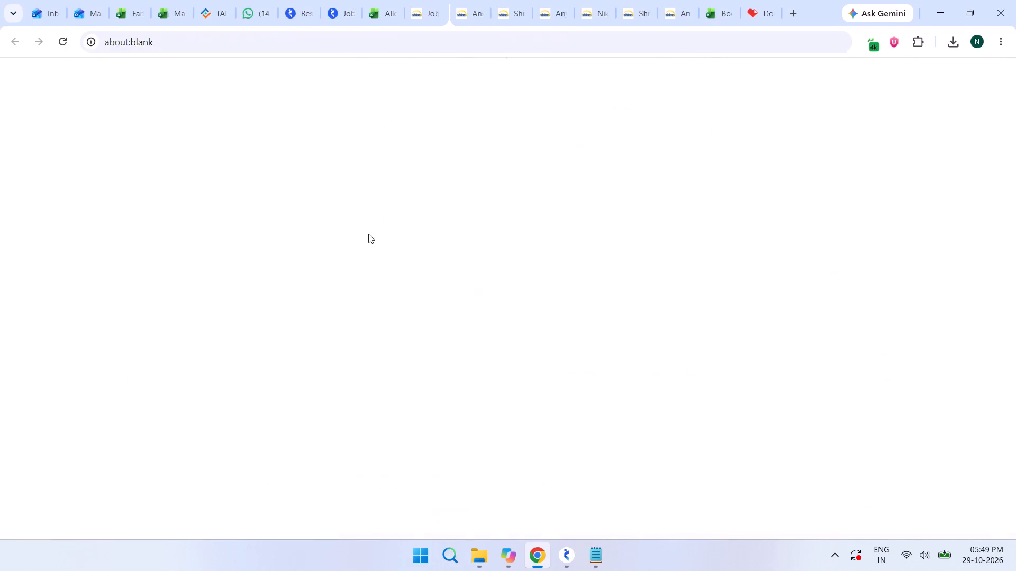
{"action": "left_click", "coordinate": [289, 335]}
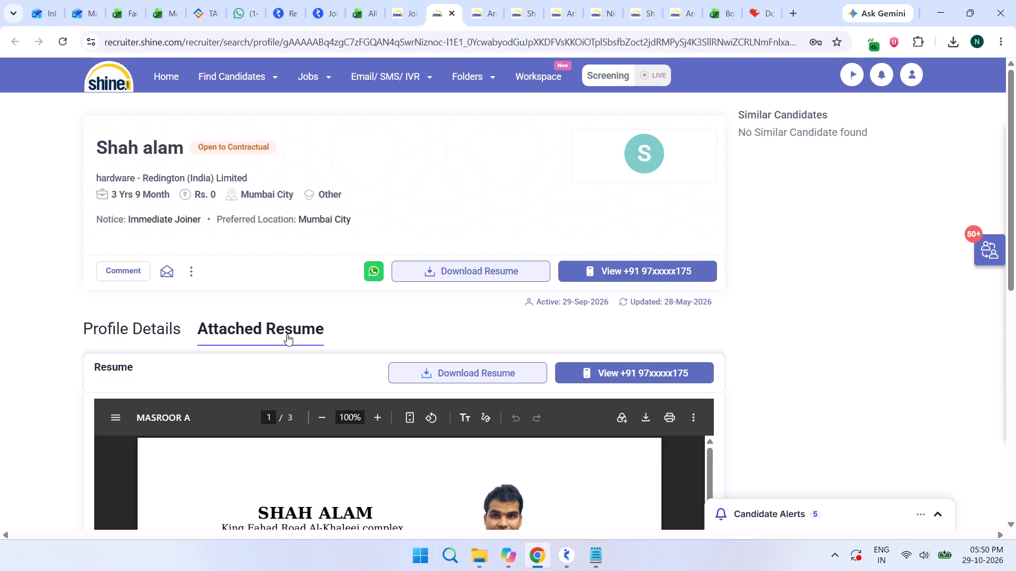
{"action": "scroll", "coordinate": [297, 341], "scroll_direction": "up", "scroll_amount": 1}
{"action": "scroll", "coordinate": [297, 341], "scroll_direction": "down", "scroll_amount": 1}
{"action": "scroll", "coordinate": [297, 341], "scroll_direction": "up", "scroll_amount": 3}
{"action": "scroll", "coordinate": [297, 341], "scroll_direction": "down", "scroll_amount": 1}
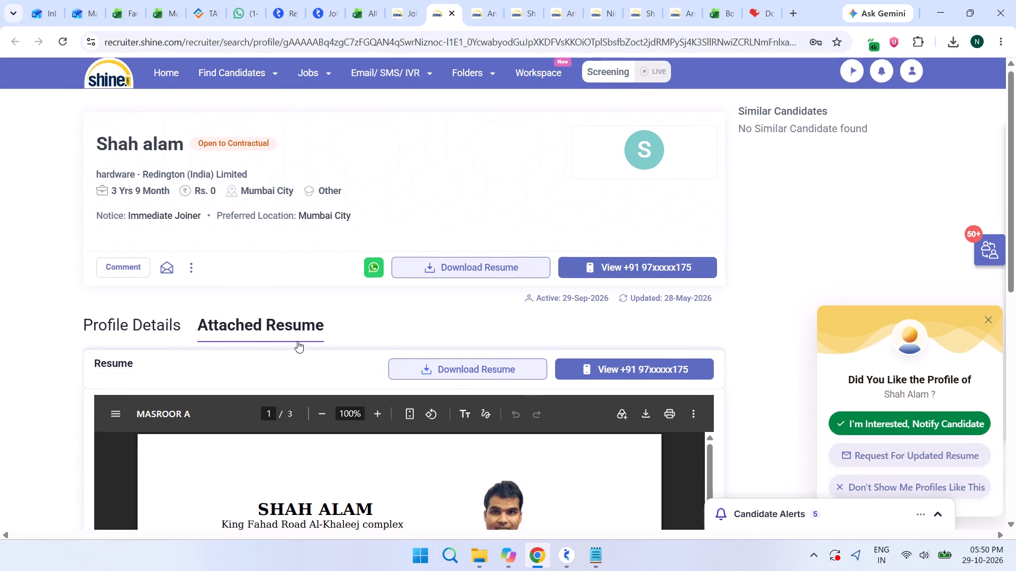
{"action": "scroll", "coordinate": [297, 341], "scroll_direction": "down", "scroll_amount": 5}
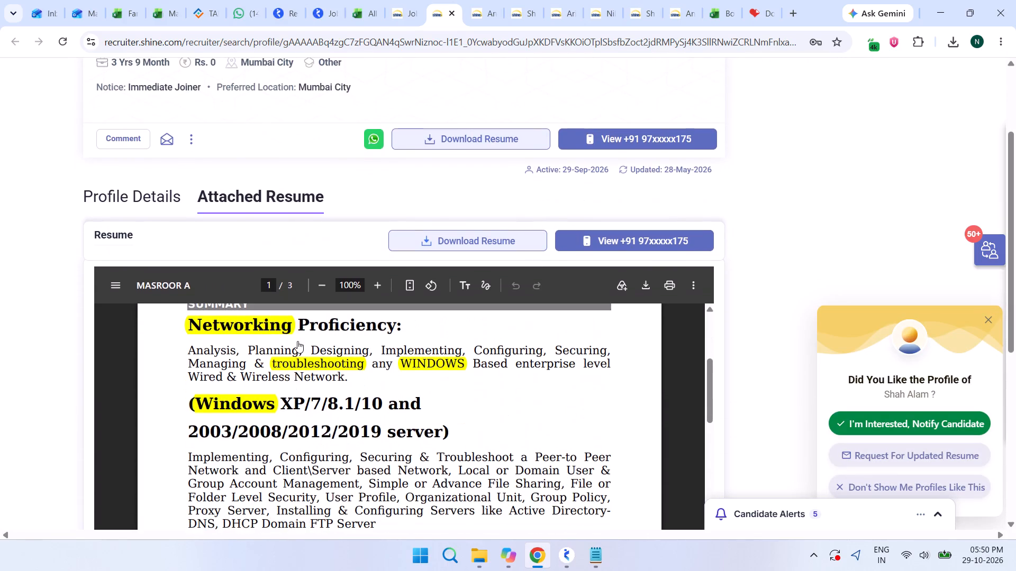
{"action": "left_click_drag", "start_coordinate": [1015, 225], "coordinate": [997, 349]}
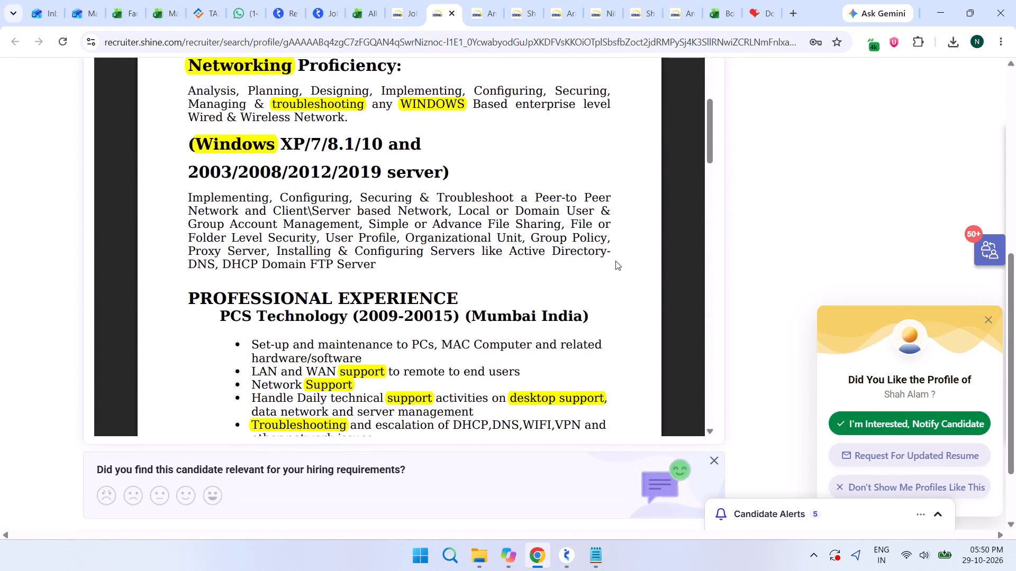
{"action": "left_click_drag", "start_coordinate": [709, 131], "coordinate": [692, 210]}
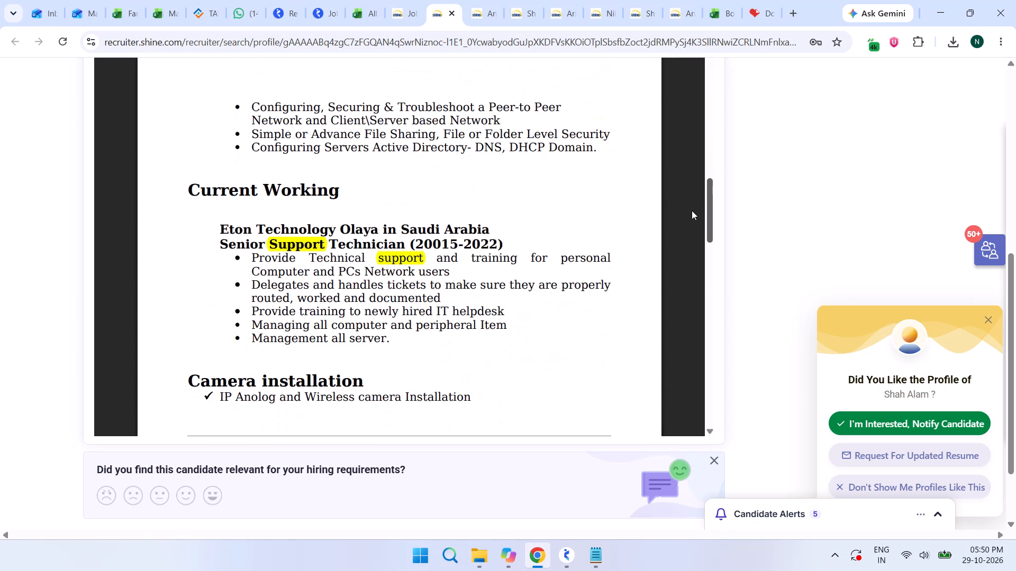
{"action": "left_click_drag", "start_coordinate": [692, 210], "coordinate": [693, 438]}
{"action": "left_click", "coordinate": [452, 13]}
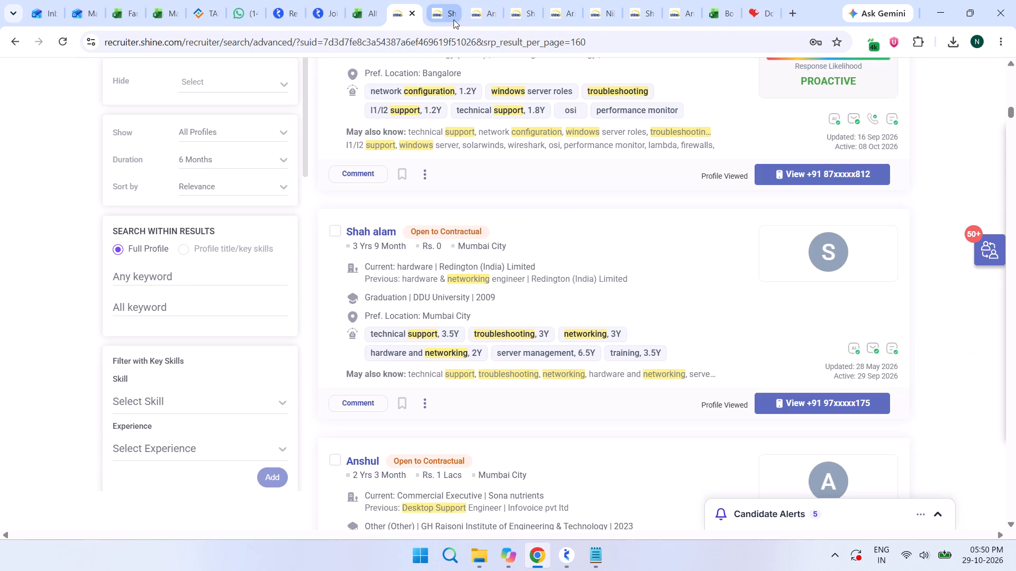
Examine the candidates listed before the Redington hardware candidate, back to the Pristine InfoSolutions Sr. IT Infrastructure candidate, for support-related roles and skills.
{"action": "scroll", "coordinate": [480, 231], "scroll_direction": "up", "scroll_amount": 5}
{"action": "scroll", "coordinate": [547, 282], "scroll_direction": "up", "scroll_amount": 3}
{"action": "scroll", "coordinate": [583, 287], "scroll_direction": "down", "scroll_amount": 1}
{"action": "scroll", "coordinate": [584, 287], "scroll_direction": "up", "scroll_amount": 1}
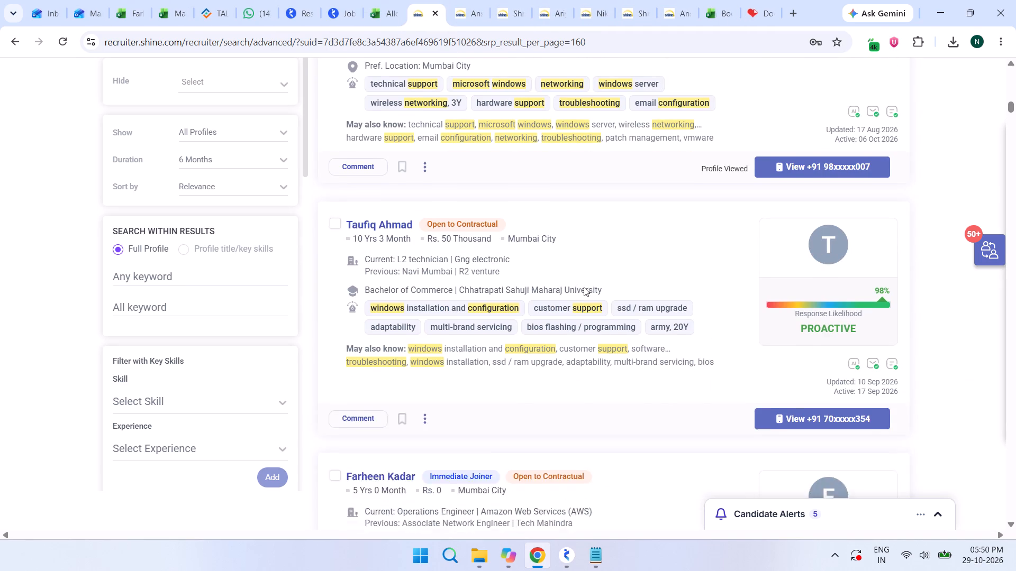
{"action": "scroll", "coordinate": [585, 287], "scroll_direction": "up", "scroll_amount": 6}
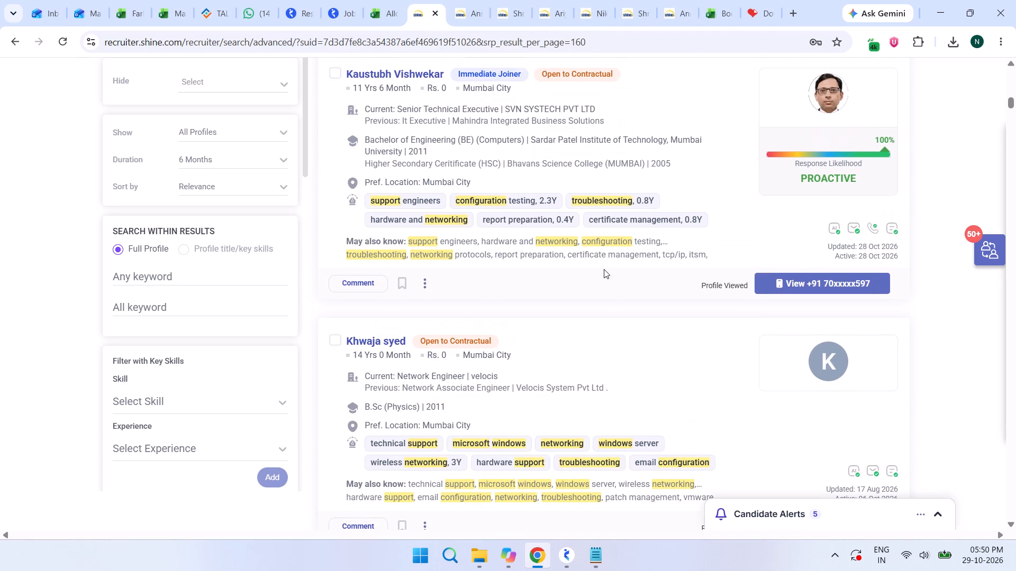
{"action": "scroll", "coordinate": [604, 269], "scroll_direction": "up", "scroll_amount": 5}
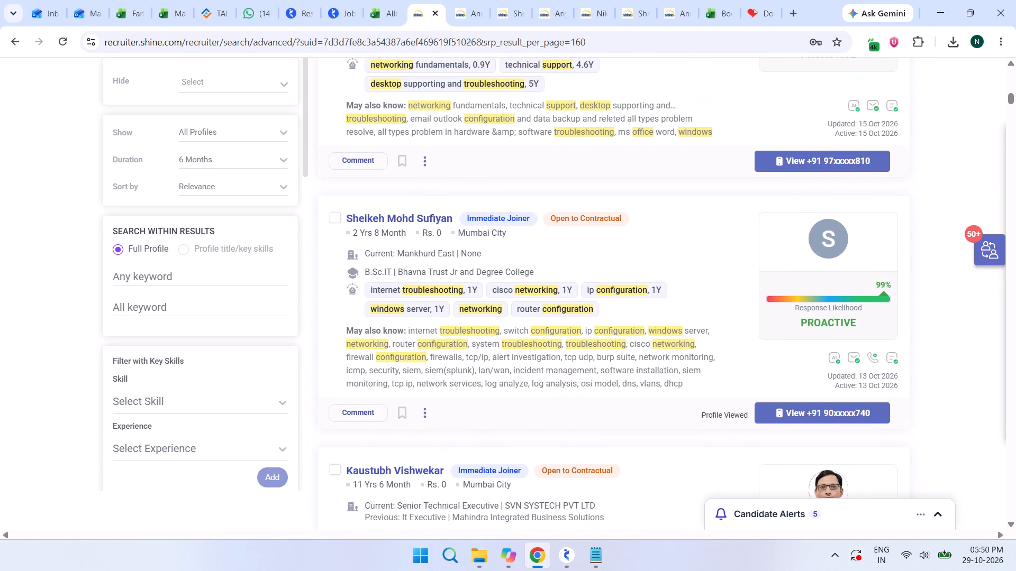
{"action": "scroll", "coordinate": [423, 214], "scroll_direction": "up", "scroll_amount": 4}
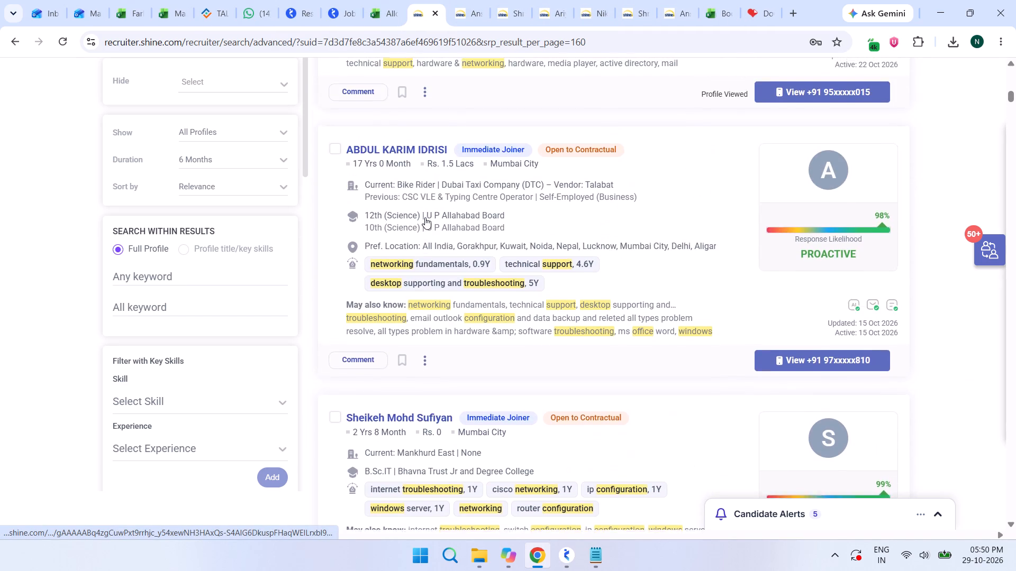
{"action": "scroll", "coordinate": [425, 217], "scroll_direction": "up", "scroll_amount": 4}
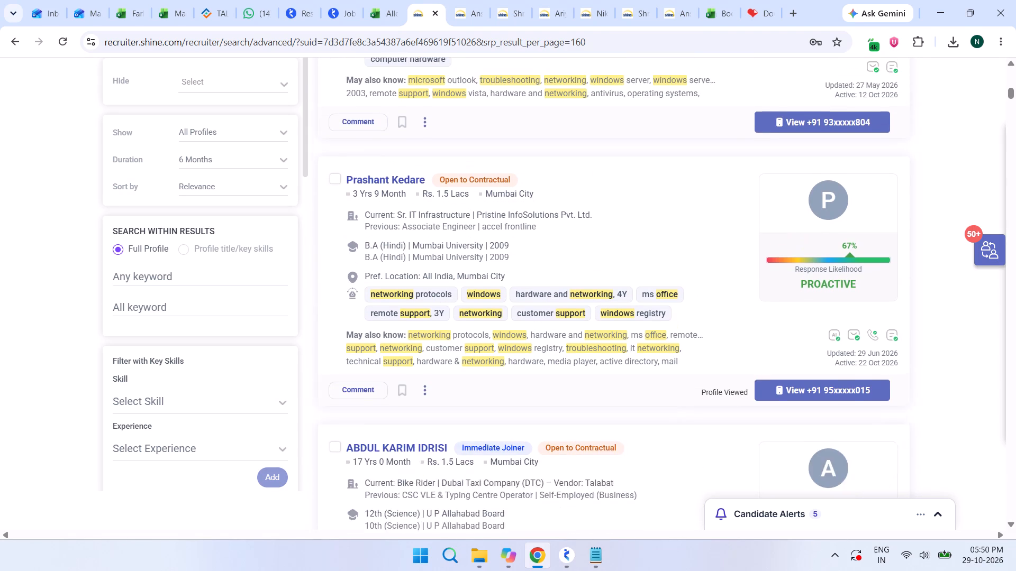
Examine the roles and desktop support skills of the remaining candidates, back to the Gajshield Infotech IT Support Technician heading the results.
{"action": "scroll", "coordinate": [425, 217], "scroll_direction": "up", "scroll_amount": 2}
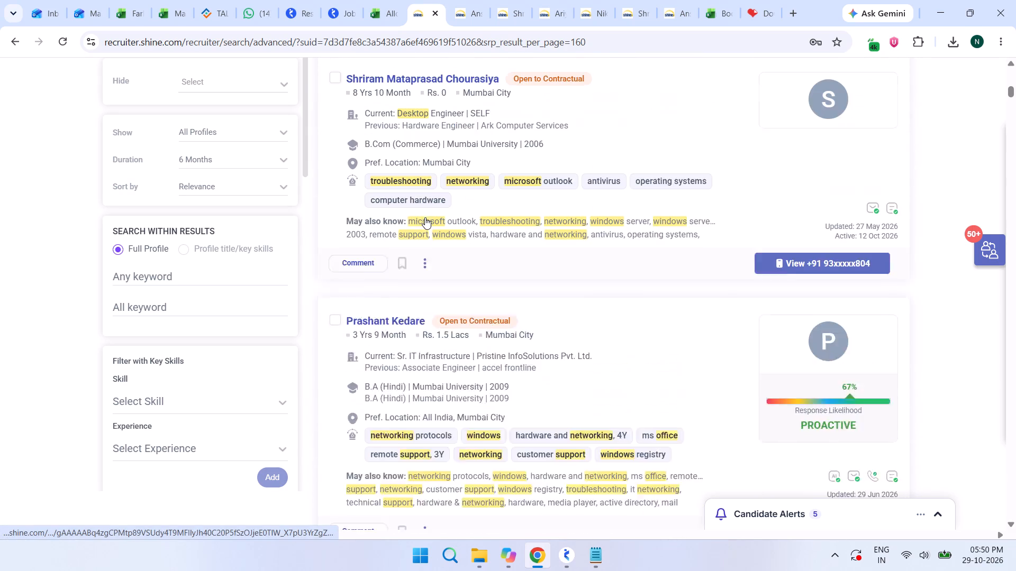
{"action": "scroll", "coordinate": [425, 217], "scroll_direction": "up", "scroll_amount": 8}
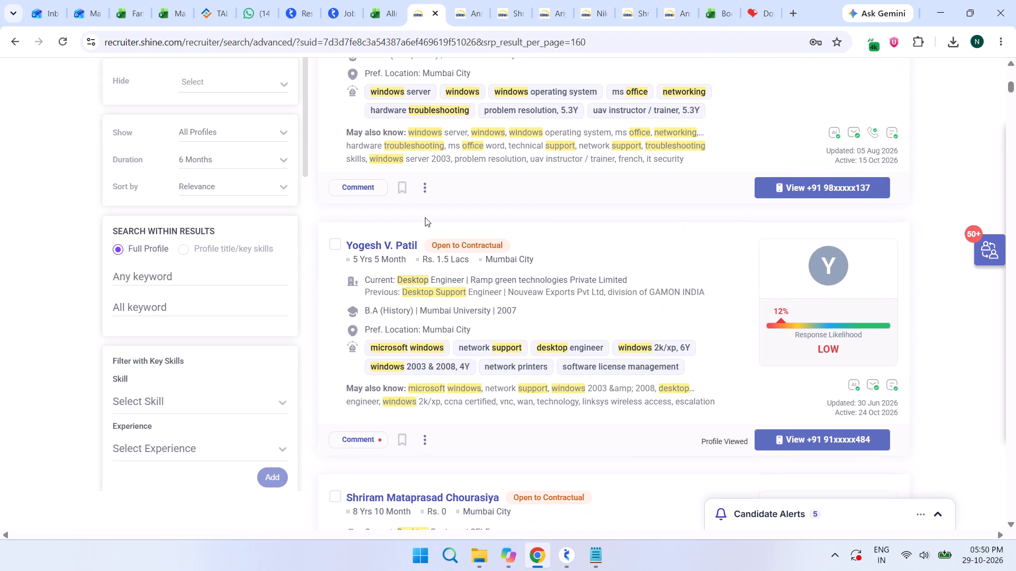
{"action": "scroll", "coordinate": [425, 217], "scroll_direction": "down", "scroll_amount": 1}
{"action": "scroll", "coordinate": [425, 217], "scroll_direction": "up", "scroll_amount": 15}
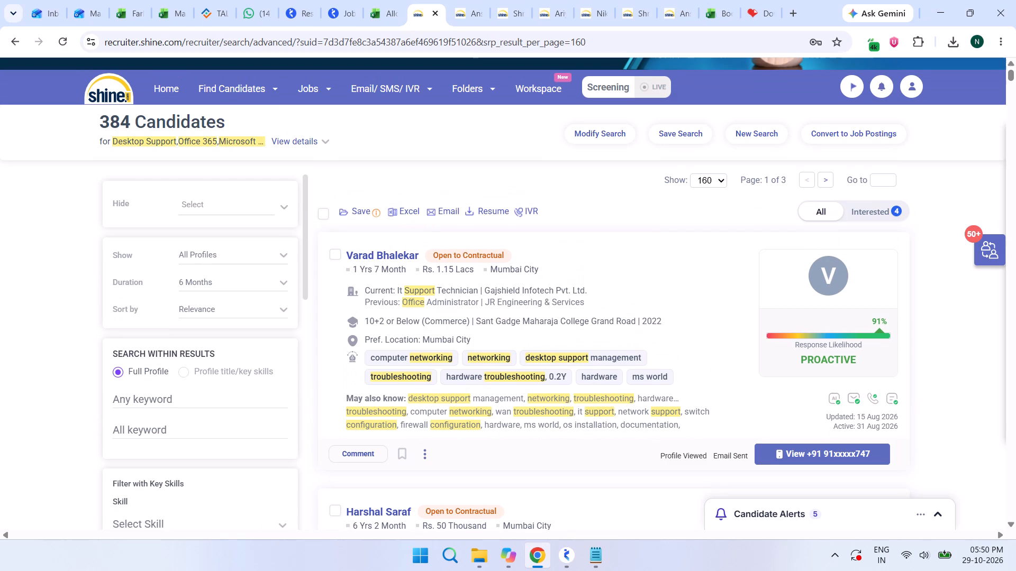
Recheck the open resume of the Sona nutrients Commercial Executive and return to the candidate results.
{"action": "left_click", "coordinate": [464, 2]}
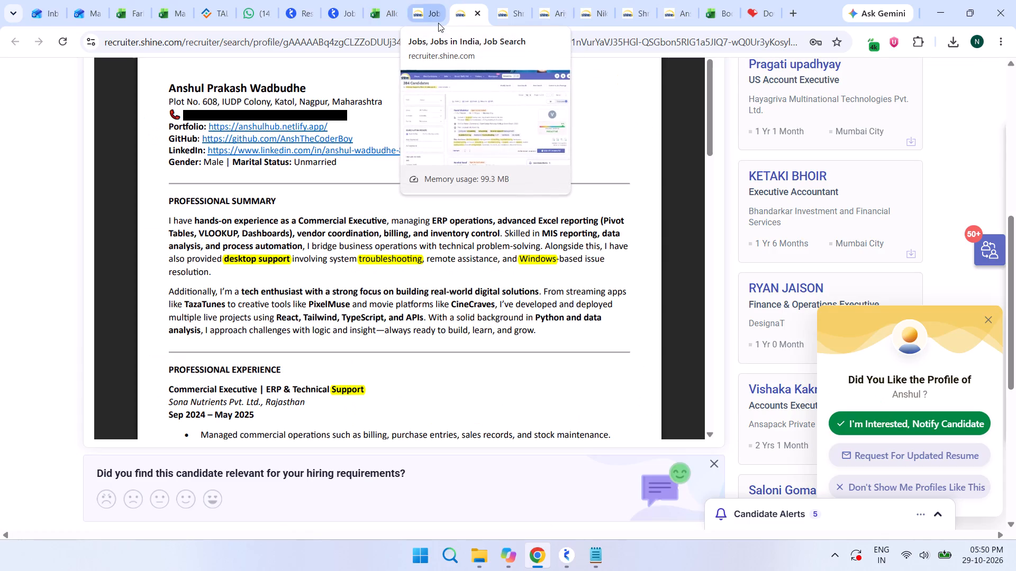
{"action": "left_click", "coordinate": [411, 0]}
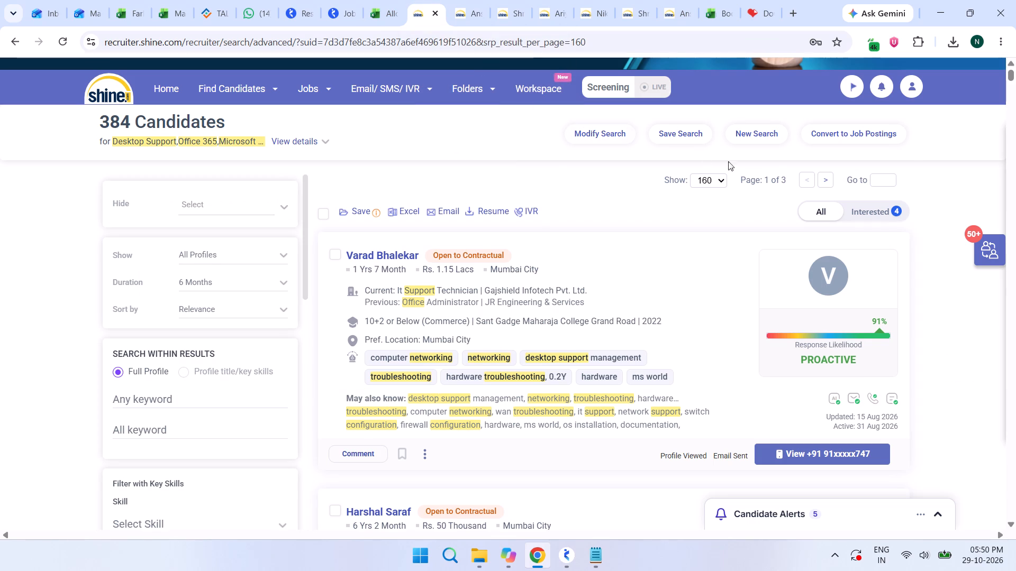
Open page 2 of the Shine desktop support candidate results.
{"action": "left_click", "coordinate": [827, 176]}
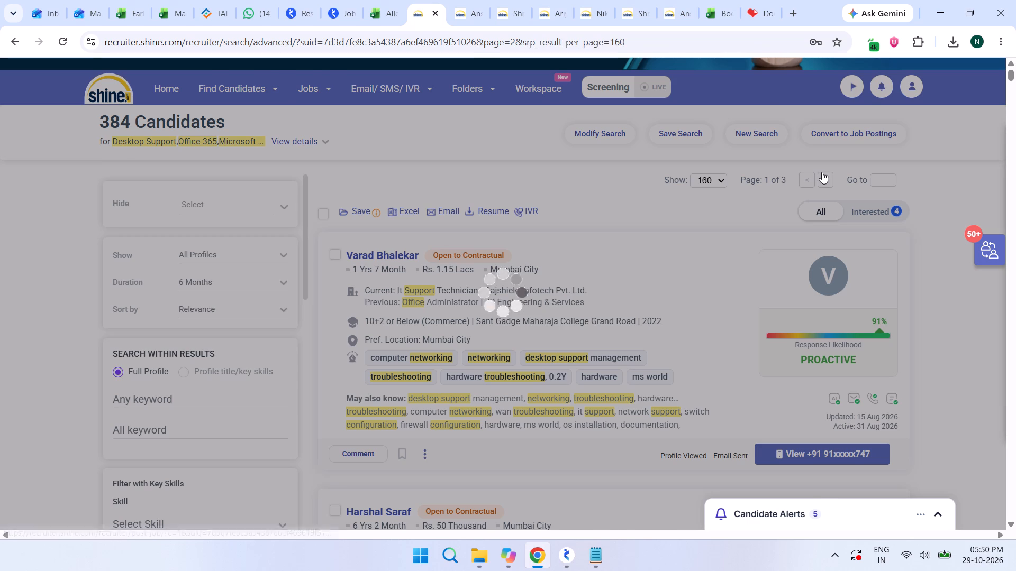
{"action": "scroll", "coordinate": [559, 216], "scroll_direction": "down", "scroll_amount": 5}
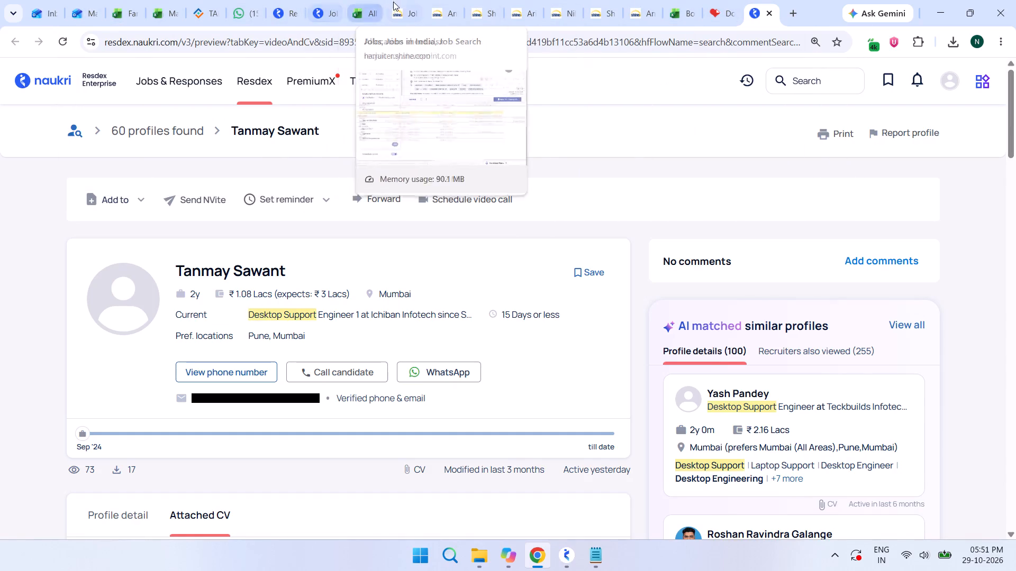
Examine the Naukri desktop support results from the Teleperformance technical support candidate through the Aforeserve EUC L2 Engineer for roles, skills and salary.
{"action": "left_click", "coordinate": [278, 3]}
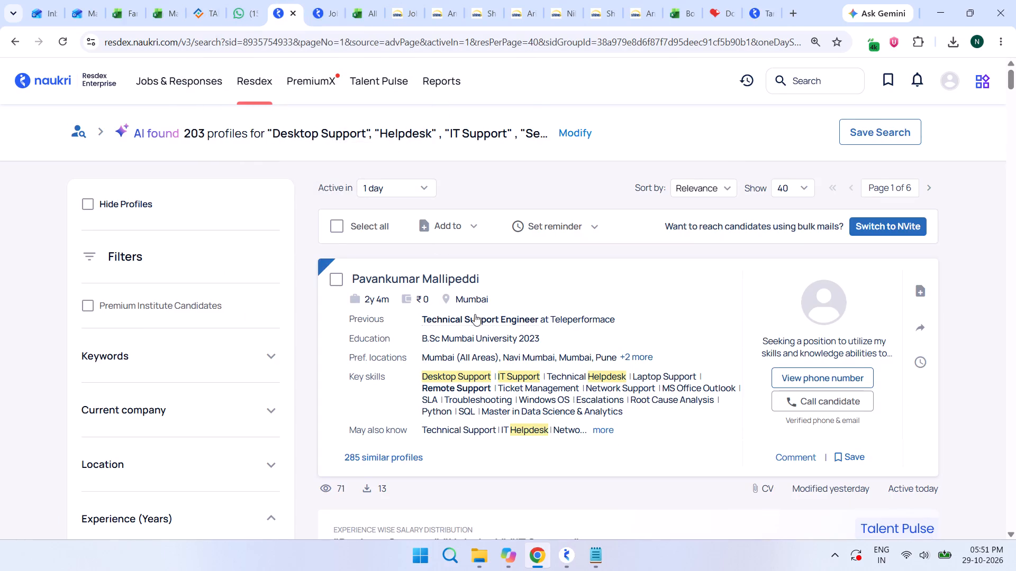
{"action": "scroll", "coordinate": [475, 314], "scroll_direction": "down", "scroll_amount": 6}
{"action": "scroll", "coordinate": [480, 263], "scroll_direction": "down", "scroll_amount": 3}
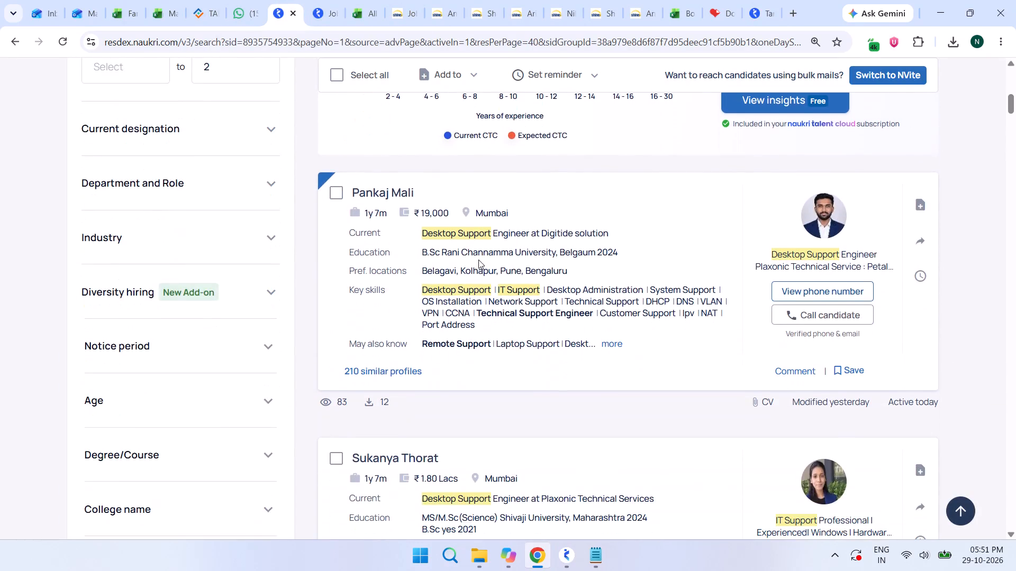
{"action": "scroll", "coordinate": [478, 260], "scroll_direction": "down", "scroll_amount": 6}
{"action": "scroll", "coordinate": [478, 260], "scroll_direction": "up", "scroll_amount": 1}
{"action": "scroll", "coordinate": [478, 260], "scroll_direction": "down", "scroll_amount": 2}
{"action": "scroll", "coordinate": [473, 252], "scroll_direction": "up", "scroll_amount": 1}
{"action": "scroll", "coordinate": [473, 252], "scroll_direction": "down", "scroll_amount": 1}
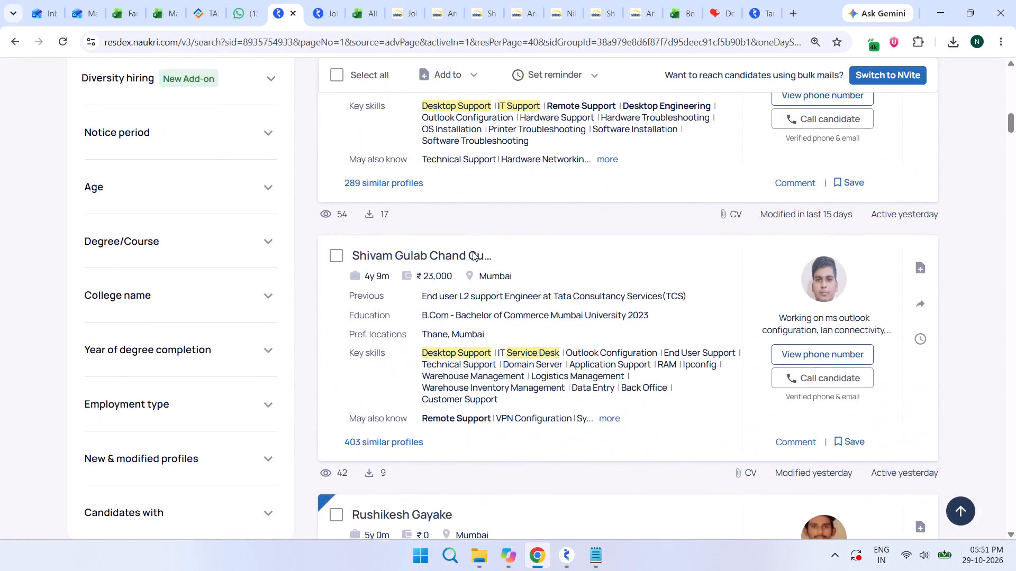
{"action": "scroll", "coordinate": [473, 252], "scroll_direction": "down", "scroll_amount": 6}
{"action": "scroll", "coordinate": [470, 227], "scroll_direction": "up", "scroll_amount": 1}
{"action": "scroll", "coordinate": [470, 227], "scroll_direction": "down", "scroll_amount": 1}
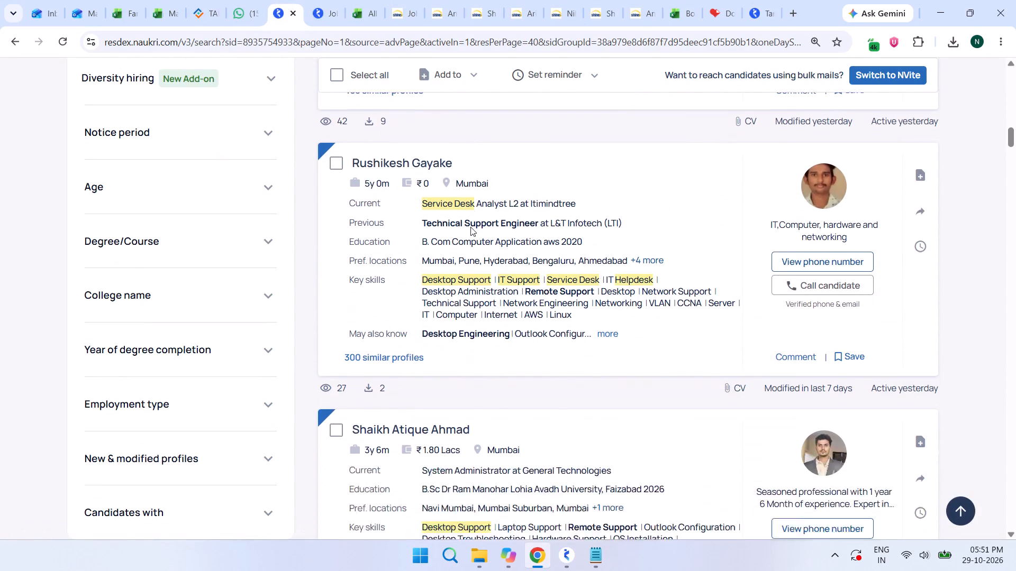
{"action": "scroll", "coordinate": [470, 227], "scroll_direction": "down", "scroll_amount": 10}
{"action": "scroll", "coordinate": [470, 227], "scroll_direction": "up", "scroll_amount": 4}
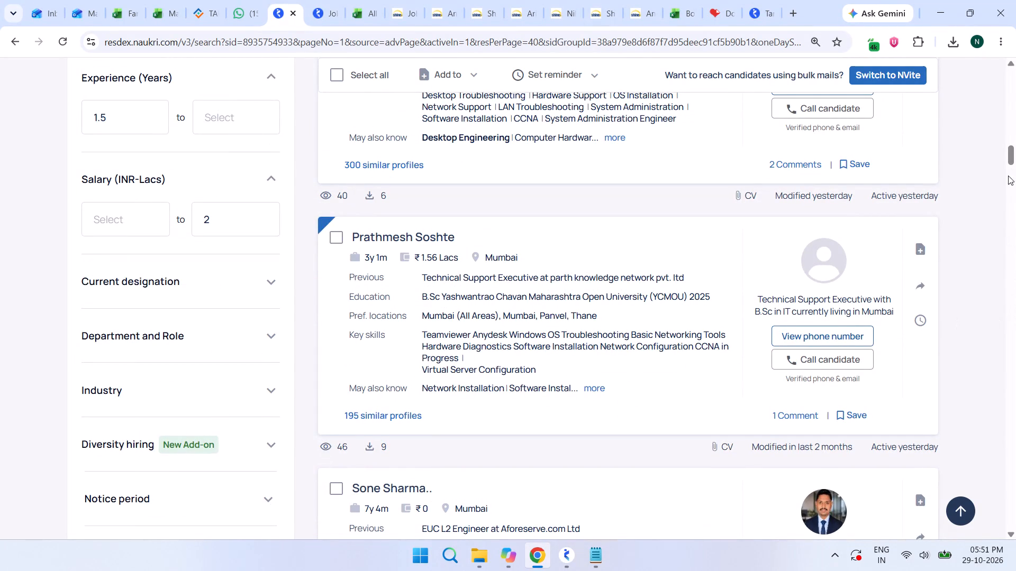
Reopen the Naukri desktop support search criteria for modification and look through the recent searches.
{"action": "left_click_drag", "start_coordinate": [1006, 157], "coordinate": [1015, 40]}
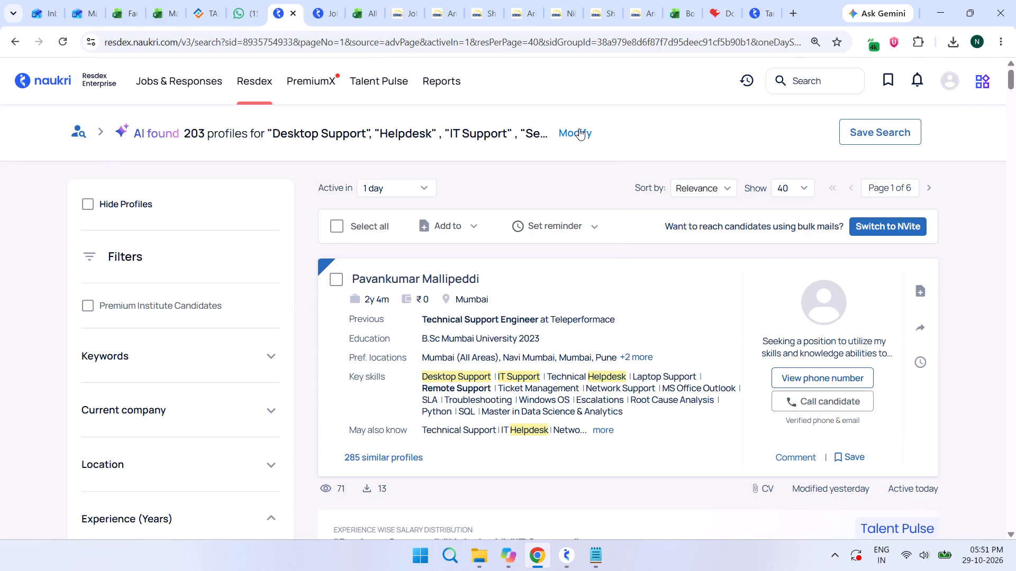
{"action": "left_click", "coordinate": [579, 128]}
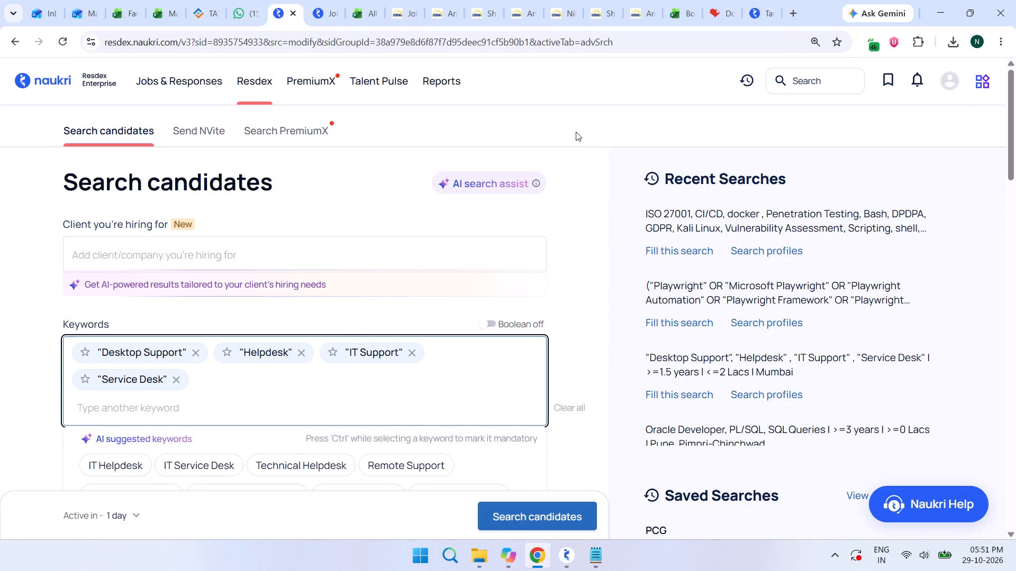
{"action": "scroll", "coordinate": [690, 245], "scroll_direction": "down", "scroll_amount": 1}
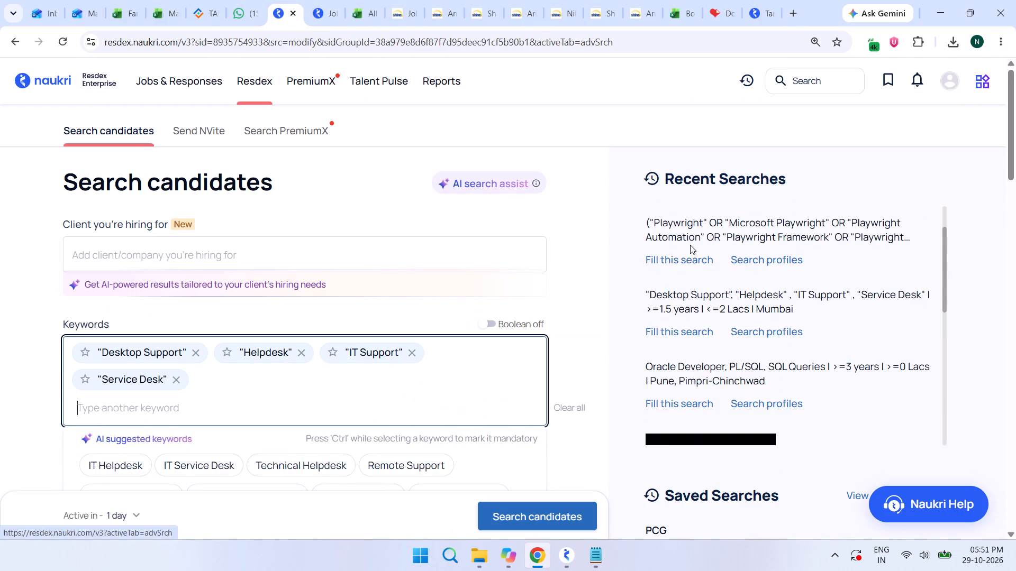
{"action": "scroll", "coordinate": [686, 256], "scroll_direction": "up", "scroll_amount": 1}
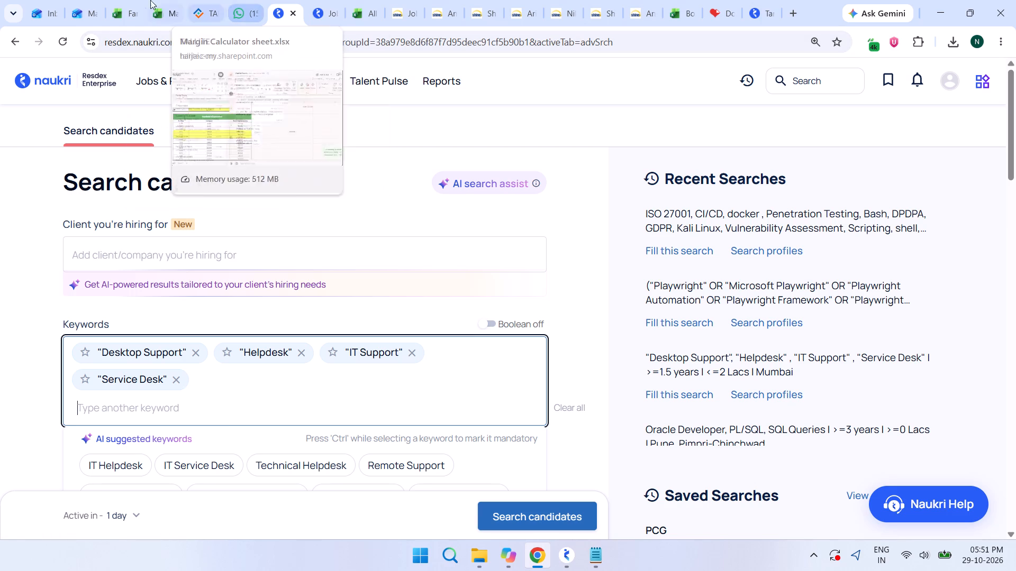
Switch to the Tallite ATS workbench and close all open resume import and candidate pages, leaving only the applicant tracking page.
{"action": "left_click", "coordinate": [199, 0]}
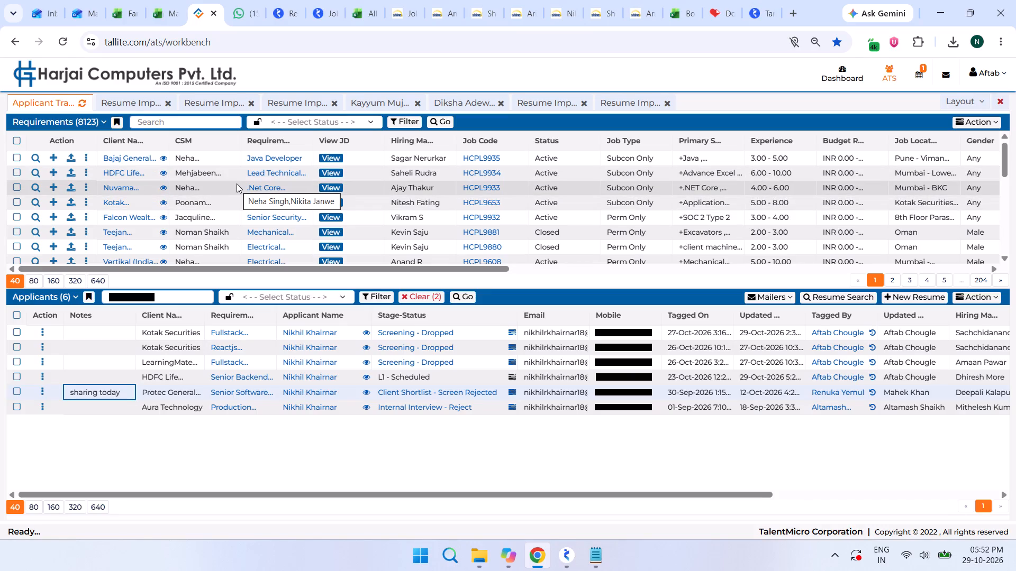
{"action": "left_click", "coordinate": [189, 121]}
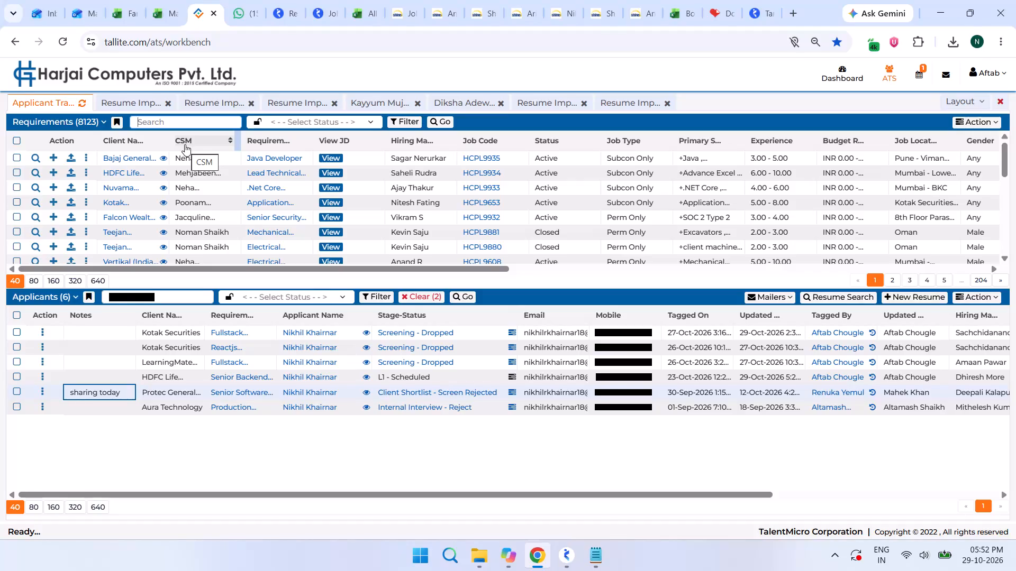
{"action": "left_click", "coordinate": [155, 119]}
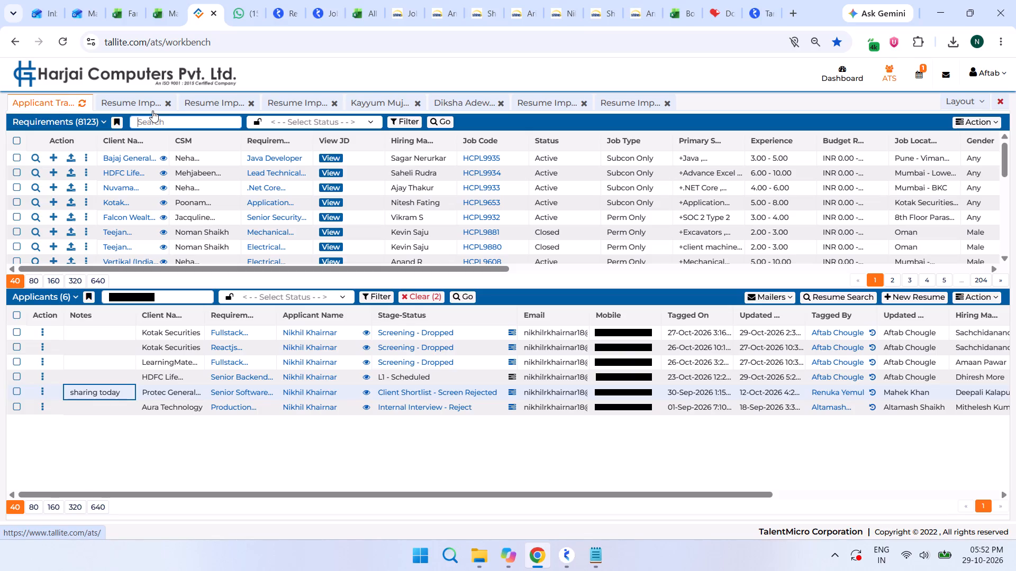
{"action": "left_click", "coordinate": [152, 110]}
{"action": "left_click", "coordinate": [171, 106]}
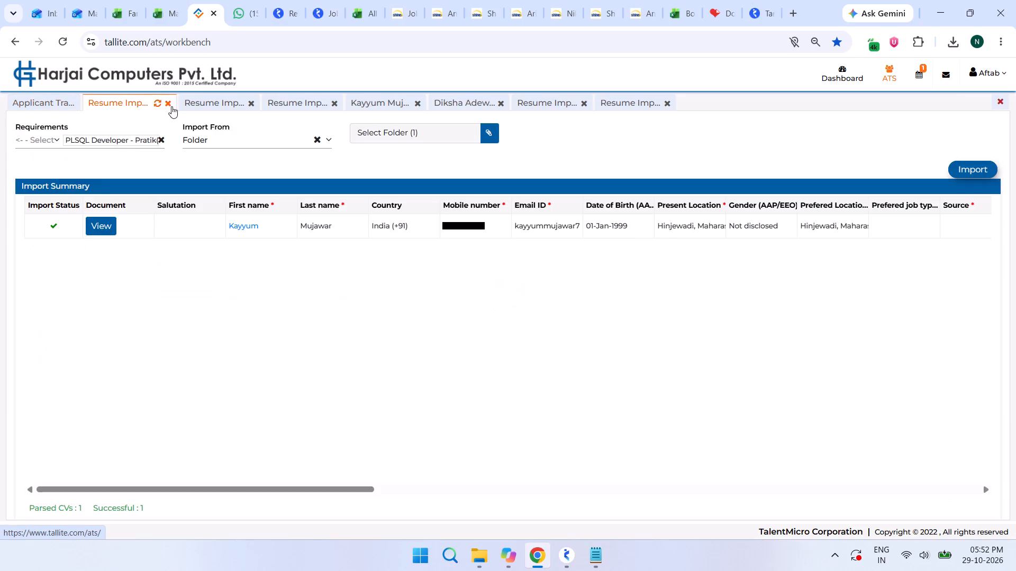
{"action": "left_click", "coordinate": [170, 105]}
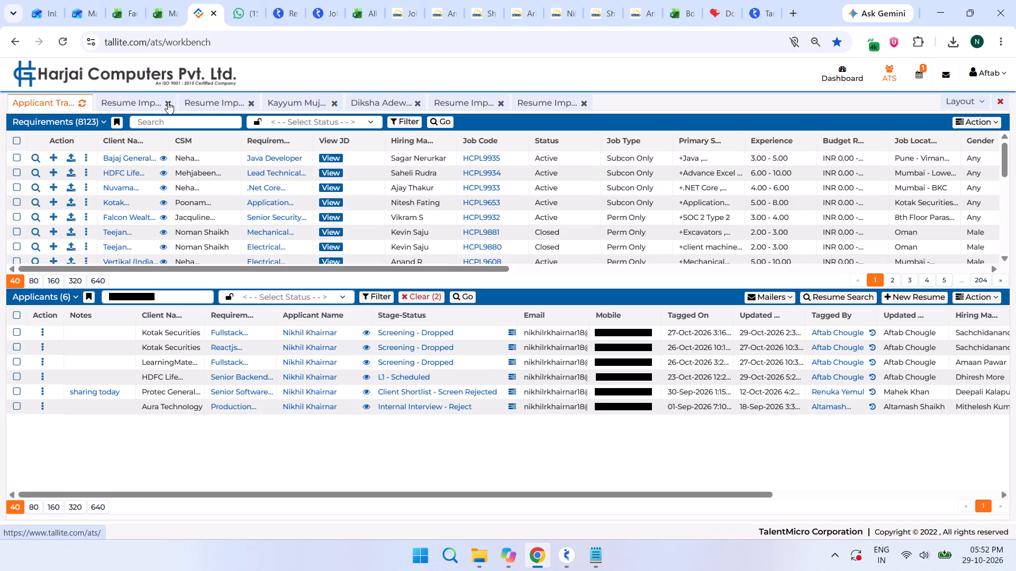
{"action": "left_click", "coordinate": [168, 103]}
{"action": "left_click", "coordinate": [169, 103]}
{"action": "triple_click", "coordinate": [167, 102]}
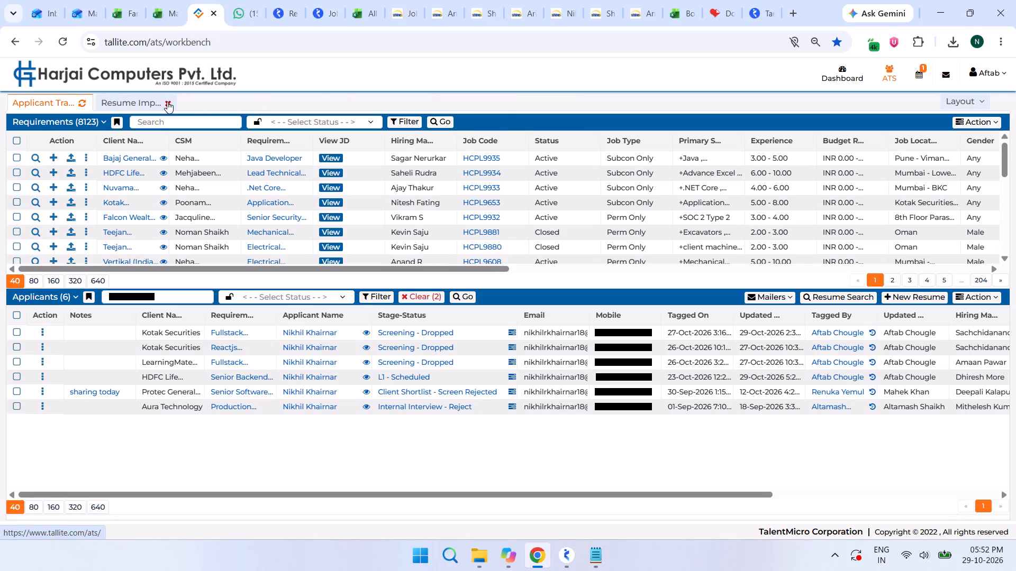
{"action": "left_click", "coordinate": [167, 102]}
Search the ATS requirements for "Help Desk".
{"action": "left_click", "coordinate": [174, 124]}
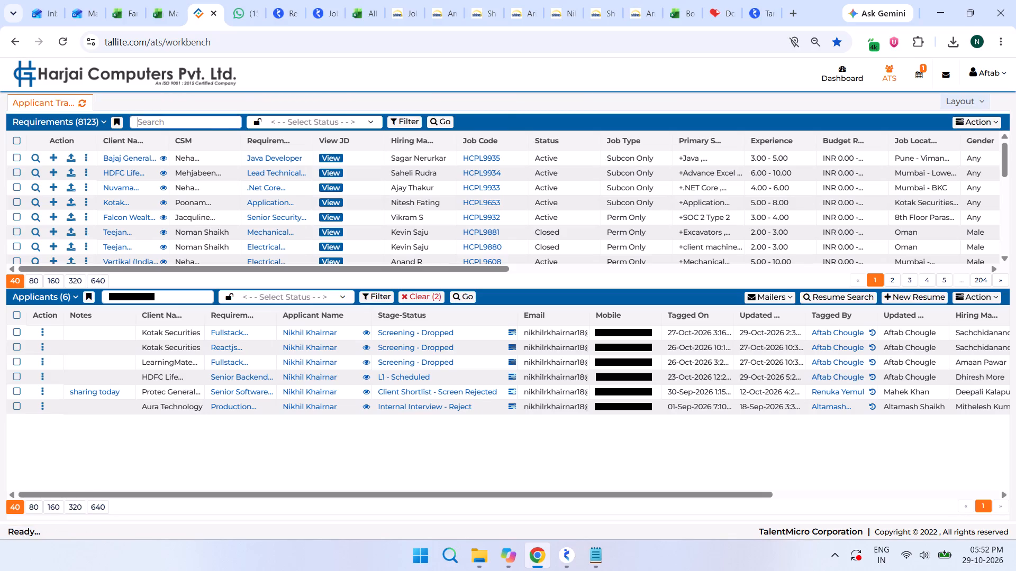
{"action": "type", "text": "Help"}
{"action": "key", "text": "space"}
{"action": "key", "text": "BackSpace"}
{"action": "key", "text": "space"}
{"action": "type", "text": "Desk"}
{"action": "key", "text": "Return"}
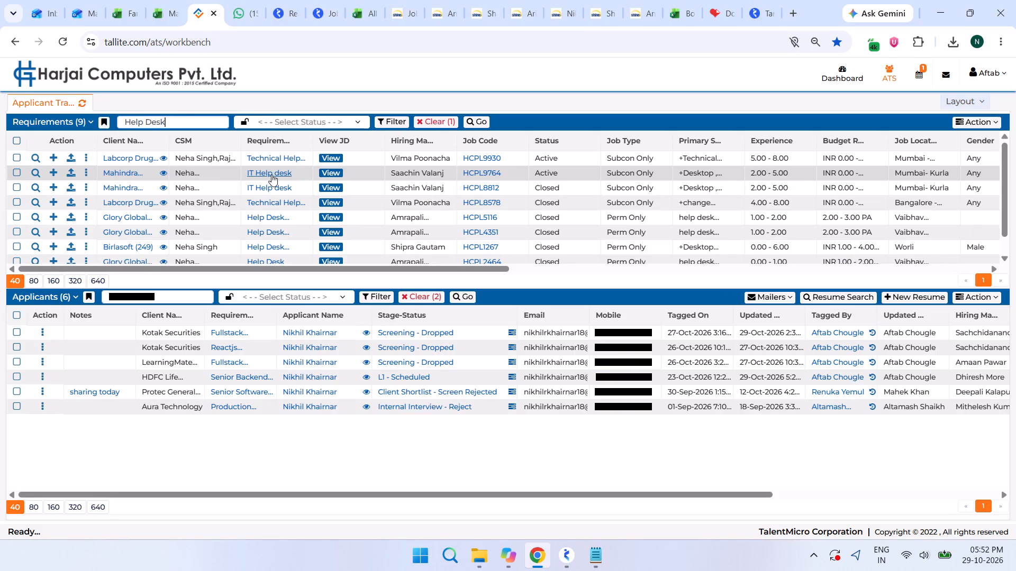
Select the active Mahindra IT Help desk requirement HCPL9764 and clear the applicant search term to list its applicants.
{"action": "left_click", "coordinate": [15, 174]}
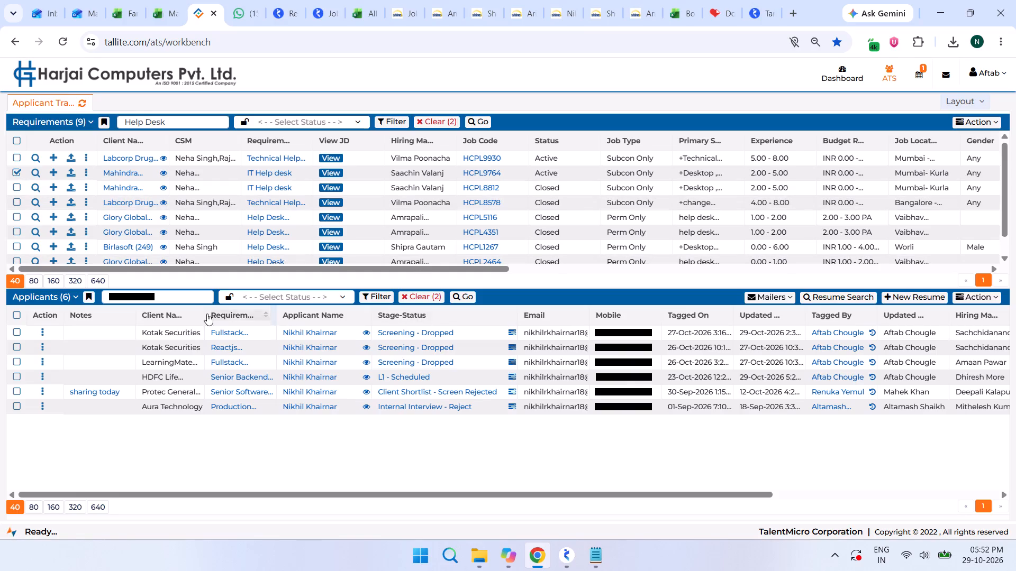
{"action": "left_click_drag", "start_coordinate": [182, 295], "coordinate": [59, 298]}
{"action": "key", "text": "BackSpace"}
{"action": "key", "text": "Return"}
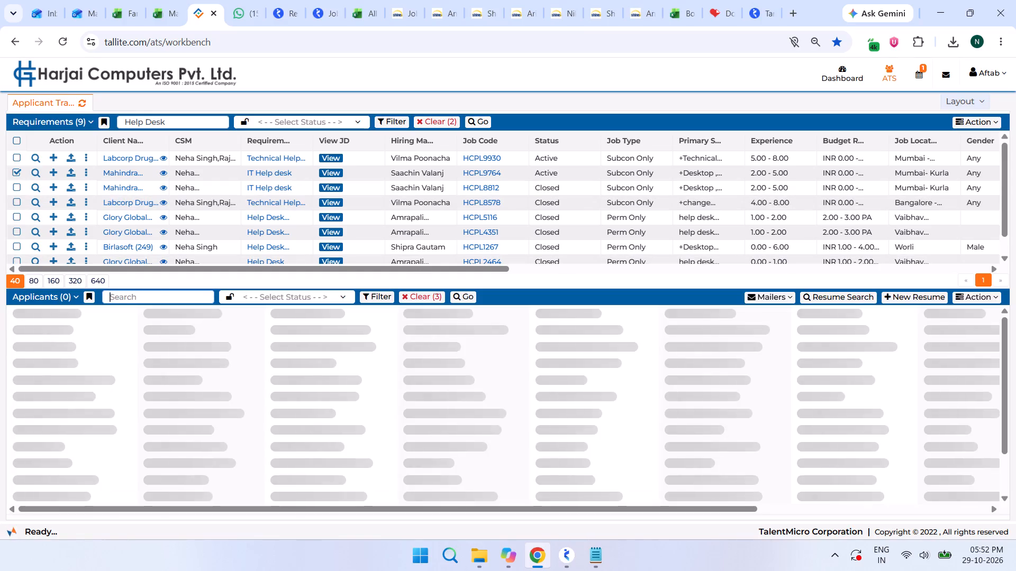
Read the resume document of the IT Help desk applicant with 2.3 years' experience tagged on 25-Sep-2026, checking experience and responsibilities, and close it.
{"action": "scroll", "coordinate": [184, 336], "scroll_direction": "down", "scroll_amount": 1}
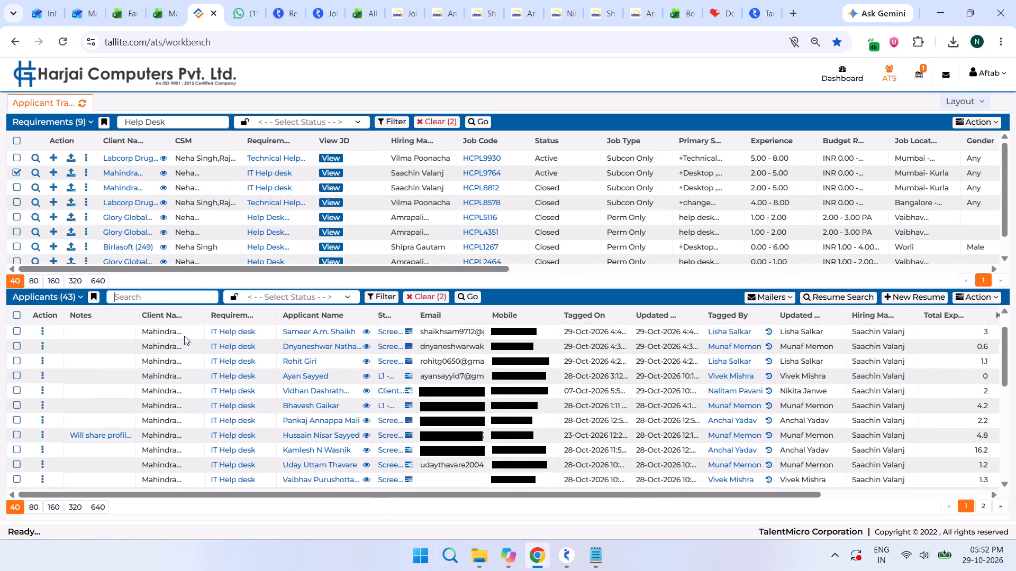
{"action": "scroll", "coordinate": [184, 336], "scroll_direction": "down", "scroll_amount": 7}
{"action": "scroll", "coordinate": [184, 330], "scroll_direction": "up", "scroll_amount": 1}
{"action": "scroll", "coordinate": [184, 330], "scroll_direction": "down", "scroll_amount": 1}
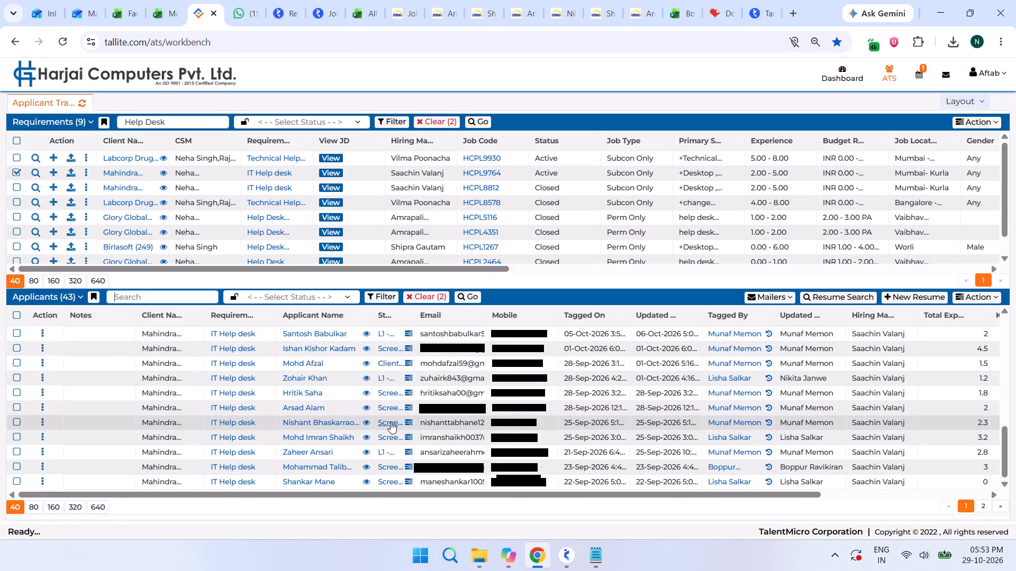
{"action": "left_click", "coordinate": [366, 421]}
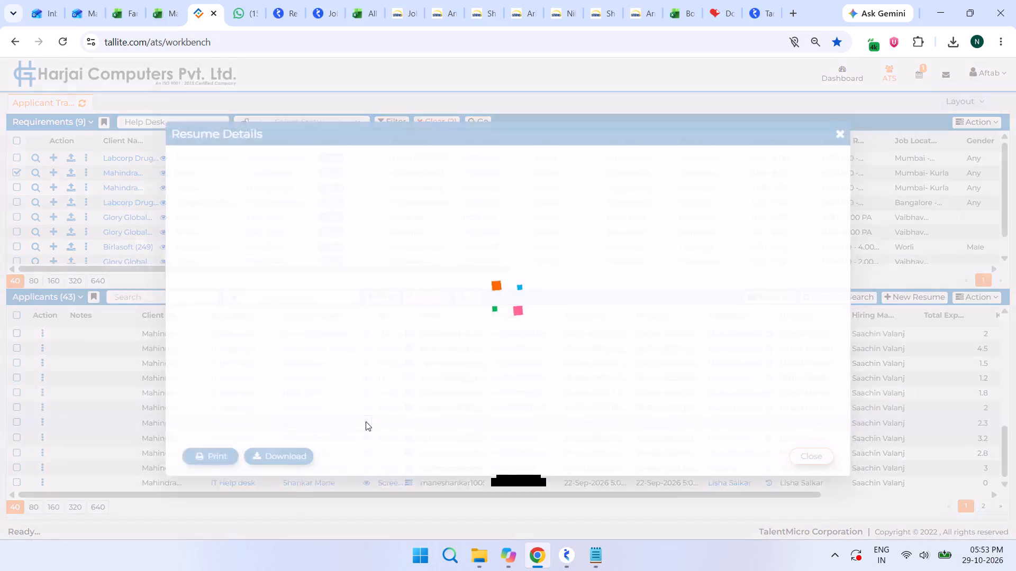
{"action": "left_click", "coordinate": [557, 148]}
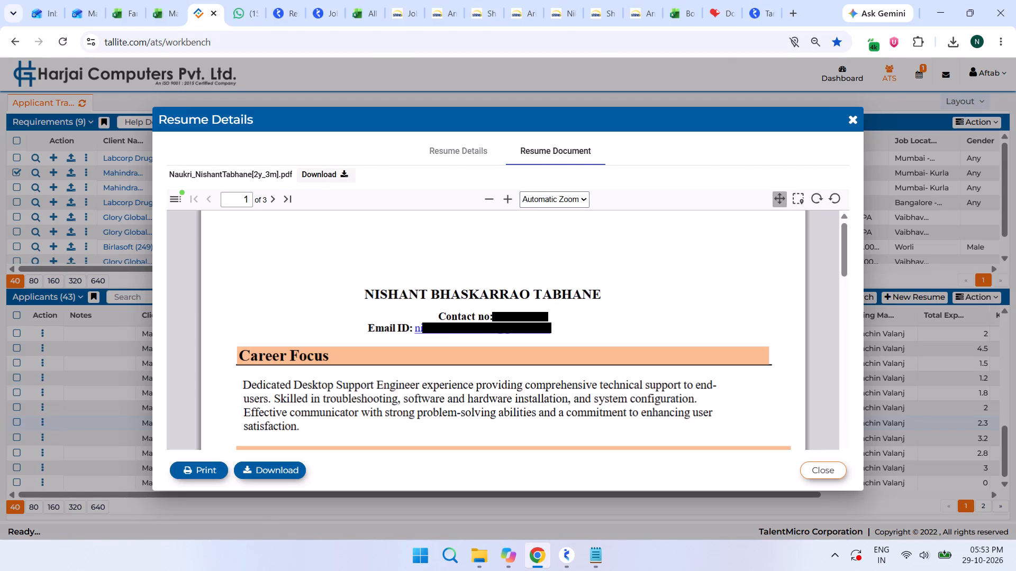
{"action": "scroll", "coordinate": [551, 292], "scroll_direction": "down", "scroll_amount": 1}
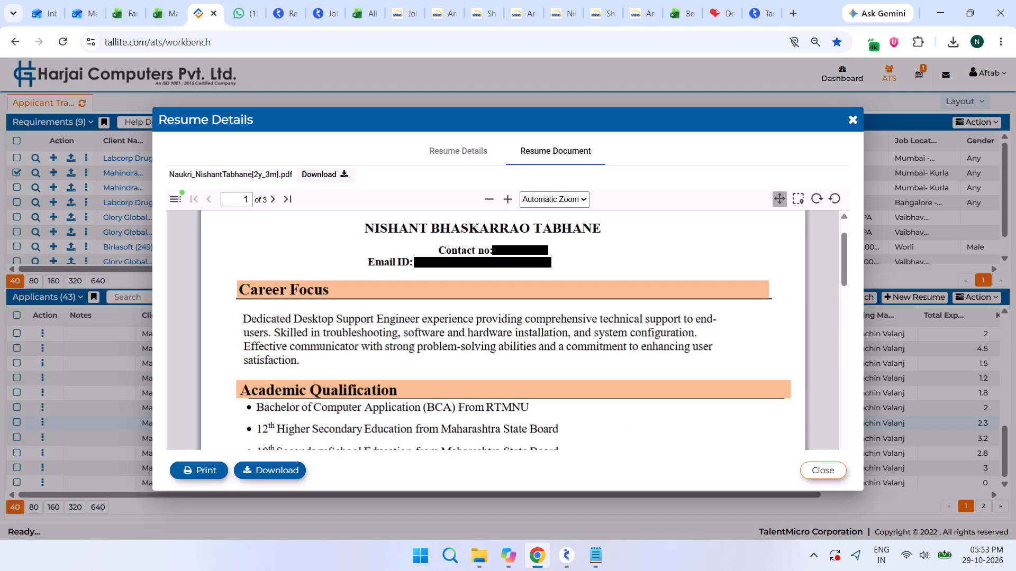
{"action": "left_click_drag", "start_coordinate": [567, 358], "coordinate": [569, 196]}
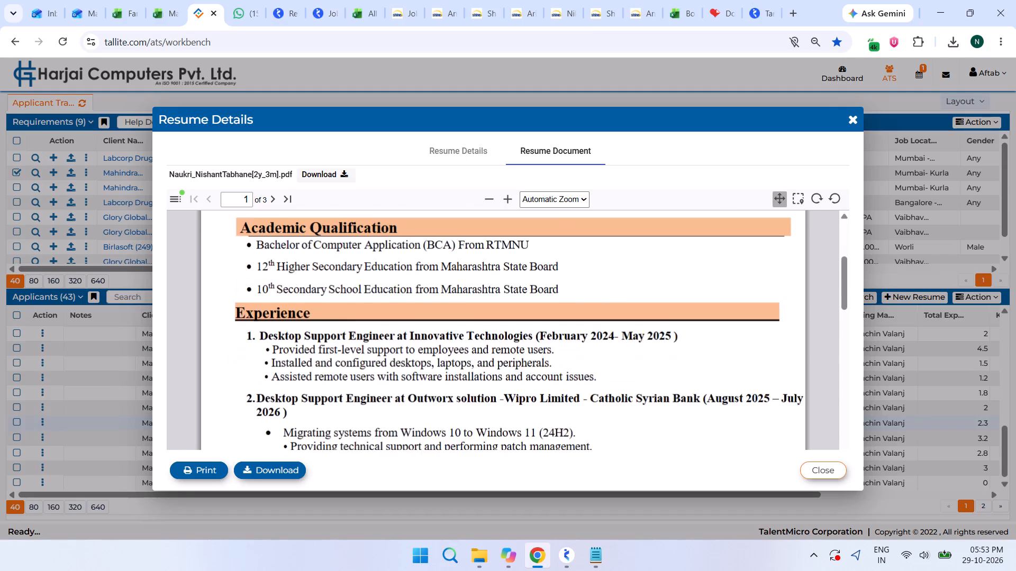
{"action": "left_click_drag", "start_coordinate": [556, 308], "coordinate": [556, 250]}
{"action": "left_click_drag", "start_coordinate": [555, 351], "coordinate": [555, 297]}
{"action": "left_click_drag", "start_coordinate": [563, 331], "coordinate": [566, 395]}
{"action": "scroll", "coordinate": [560, 381], "scroll_direction": "down", "scroll_amount": 3}
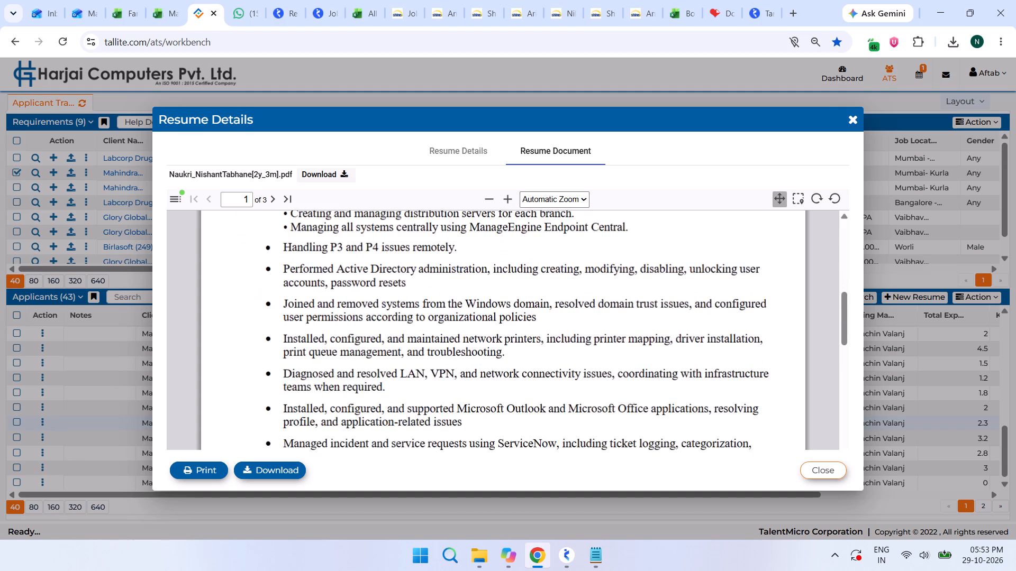
{"action": "scroll", "coordinate": [560, 381], "scroll_direction": "down", "scroll_amount": 3}
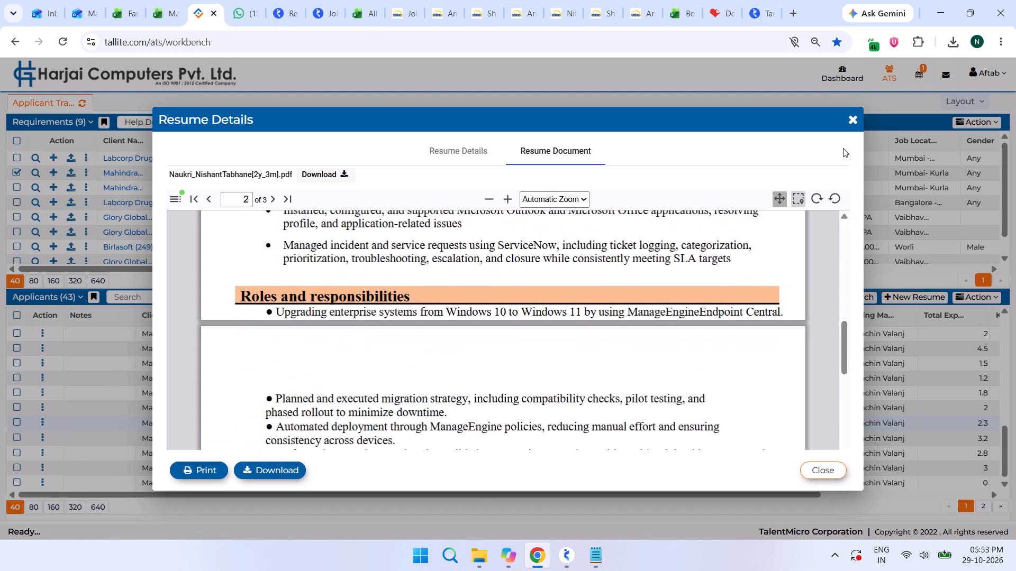
{"action": "left_click", "coordinate": [851, 130]}
{"action": "left_click", "coordinate": [852, 121]}
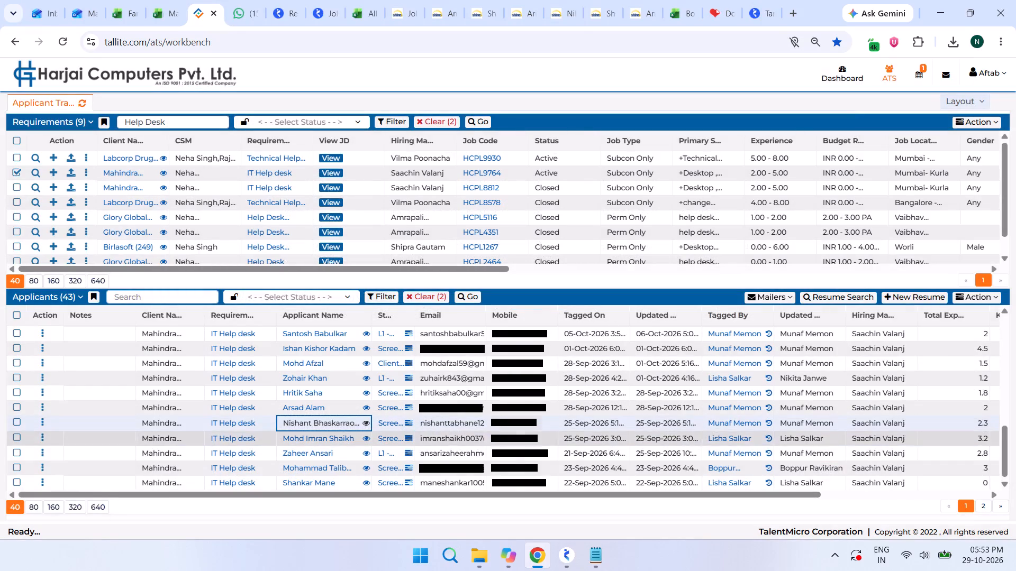
View the resume document of the applicant with 3.2 years' experience tagged on 25-Sep-2026 and close it.
{"action": "left_click", "coordinate": [371, 438]}
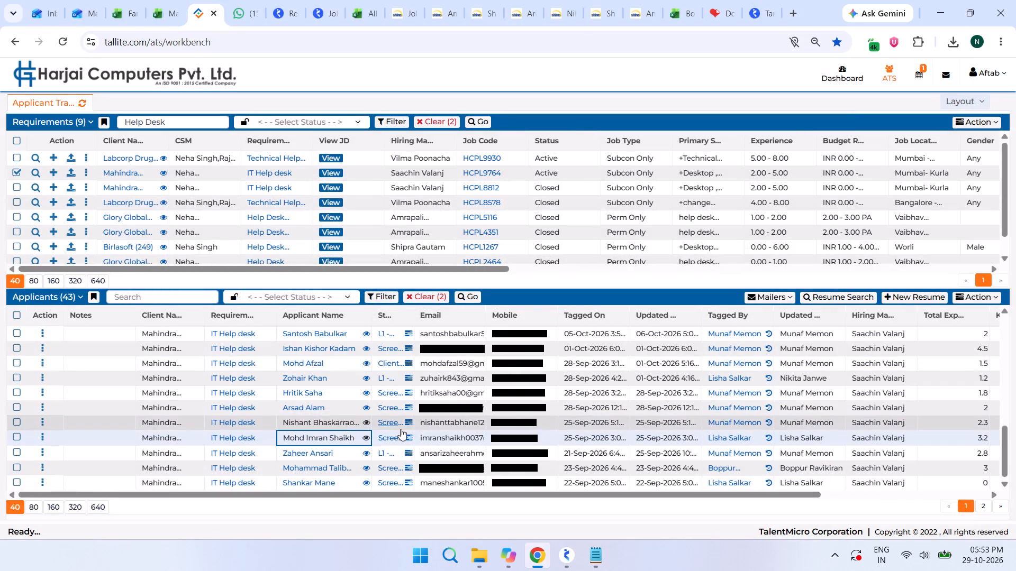
{"action": "left_click", "coordinate": [367, 434]}
{"action": "left_click", "coordinate": [547, 137]}
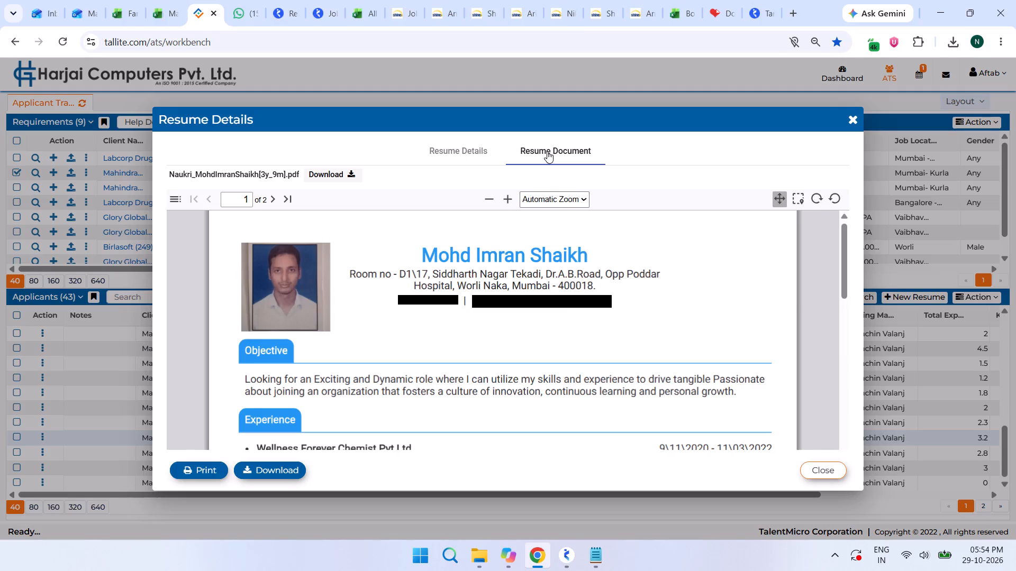
{"action": "key", "text": "Escape"}
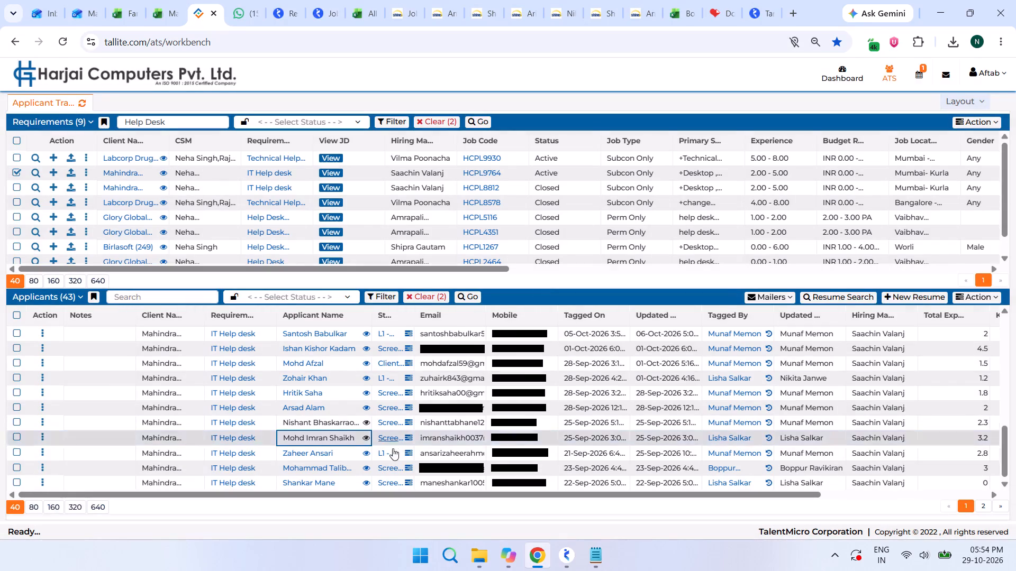
View the resume document of the applicant with 3 years' experience tagged on 23-Sep-2026 and close it.
{"action": "left_click", "coordinate": [366, 468]}
{"action": "left_click", "coordinate": [567, 151]}
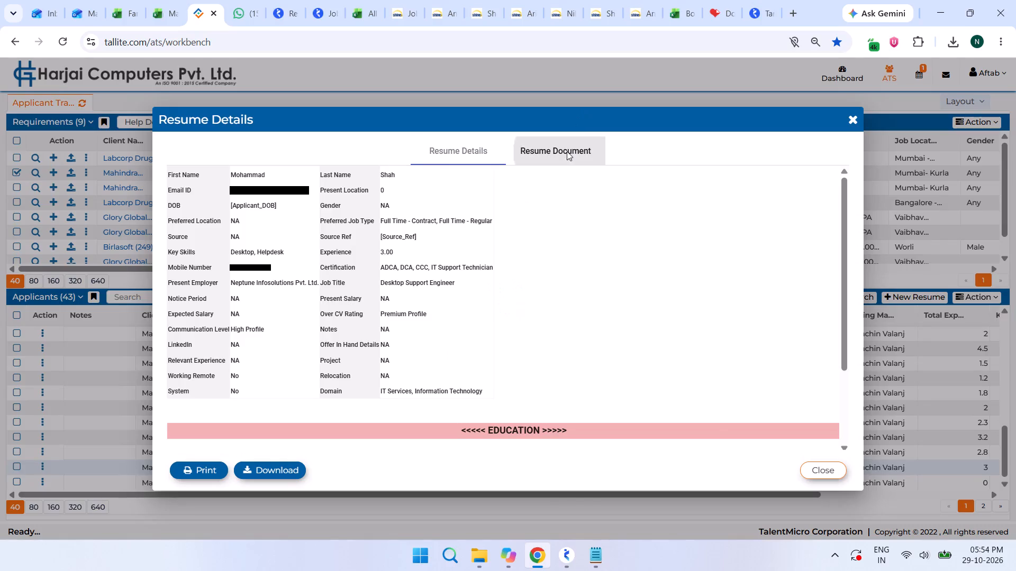
{"action": "scroll", "coordinate": [567, 151], "scroll_direction": "down", "scroll_amount": 1}
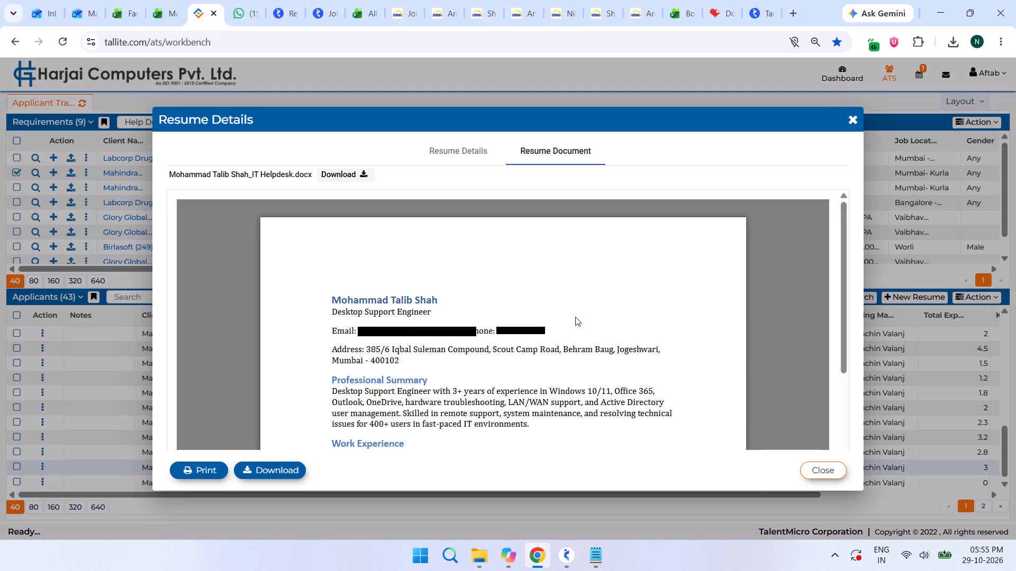
{"action": "left_click", "coordinate": [28, 360]}
View the resume document of the IT Help desk applicant tagged on 22-Sep-2026, checking location and work experience, and close it.
{"action": "scroll", "coordinate": [295, 440], "scroll_direction": "down", "scroll_amount": 2}
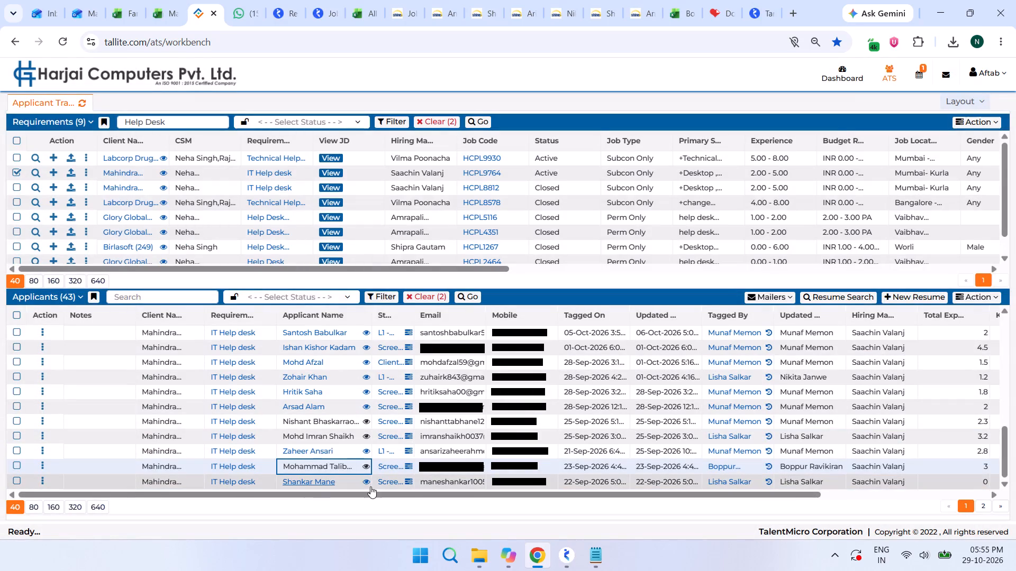
{"action": "left_click", "coordinate": [370, 485]}
{"action": "left_click", "coordinate": [368, 482]}
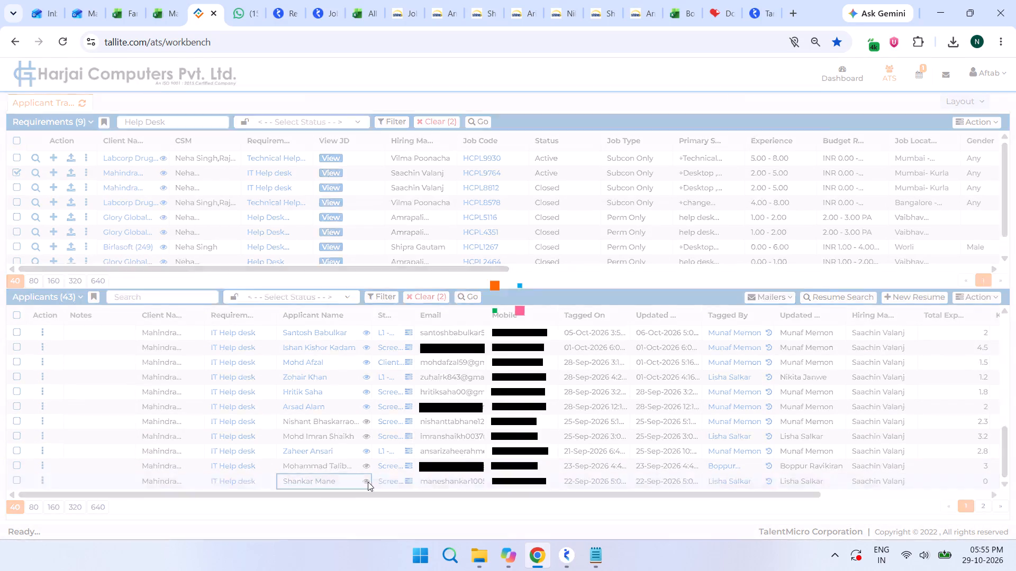
{"action": "left_click", "coordinate": [587, 140]}
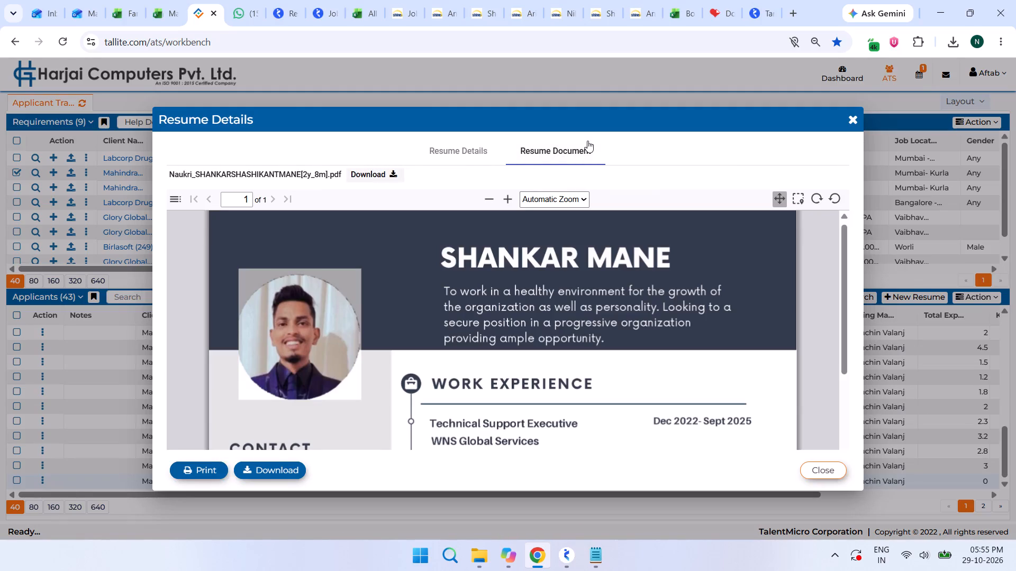
{"action": "scroll", "coordinate": [587, 141], "scroll_direction": "down", "scroll_amount": 2}
{"action": "scroll", "coordinate": [598, 356], "scroll_direction": "down", "scroll_amount": 2}
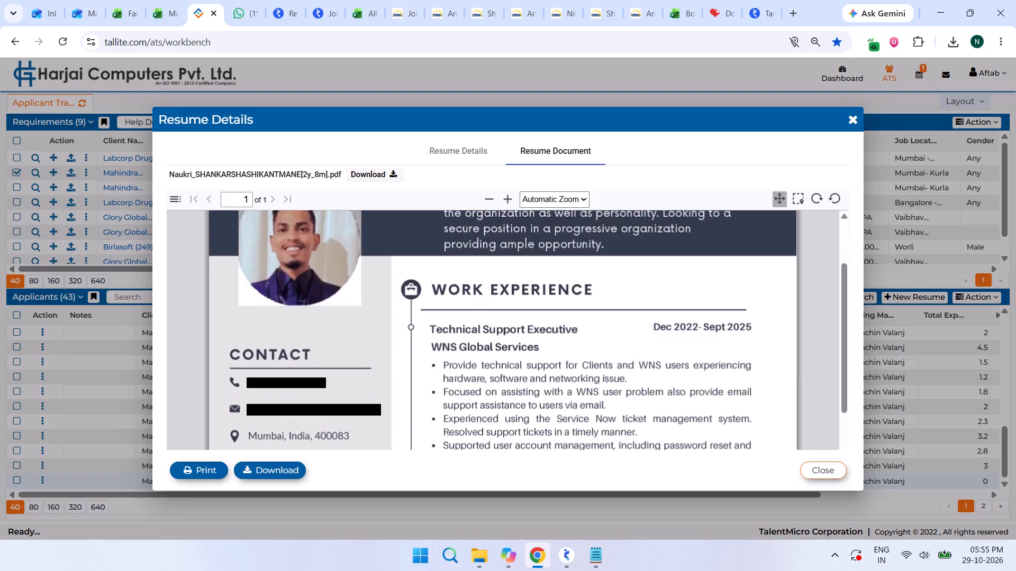
Read through the open resume of the applicant tagged on 22-Sep-2026, checking work experience, skills and education, and close it.
{"action": "scroll", "coordinate": [598, 356], "scroll_direction": "up", "scroll_amount": 2}
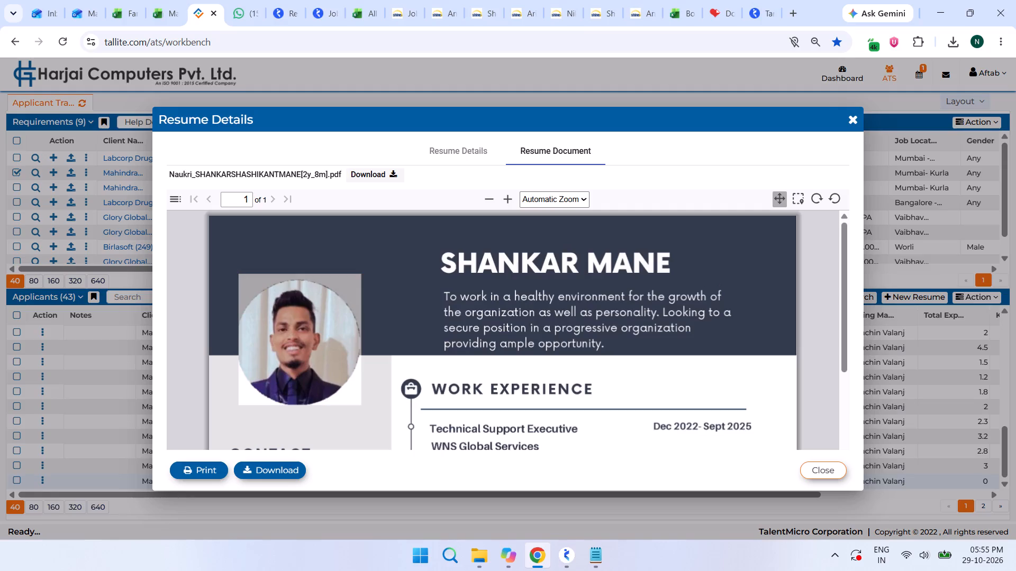
{"action": "left_click_drag", "start_coordinate": [555, 324], "coordinate": [541, 179]}
{"action": "left_click_drag", "start_coordinate": [536, 326], "coordinate": [536, 228]}
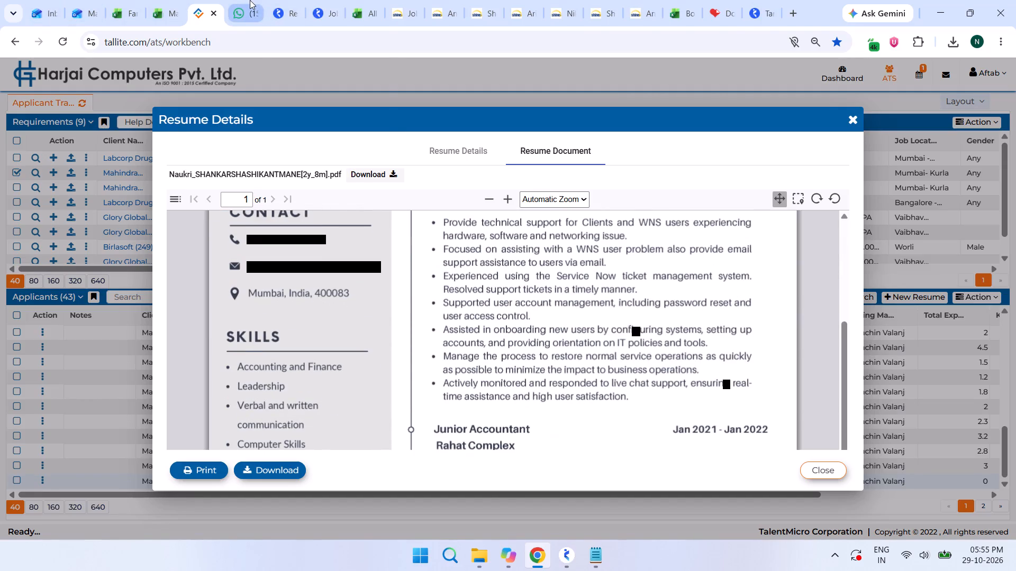
{"action": "left_click_drag", "start_coordinate": [552, 307], "coordinate": [549, 172]}
{"action": "left_click_drag", "start_coordinate": [559, 383], "coordinate": [539, 235]}
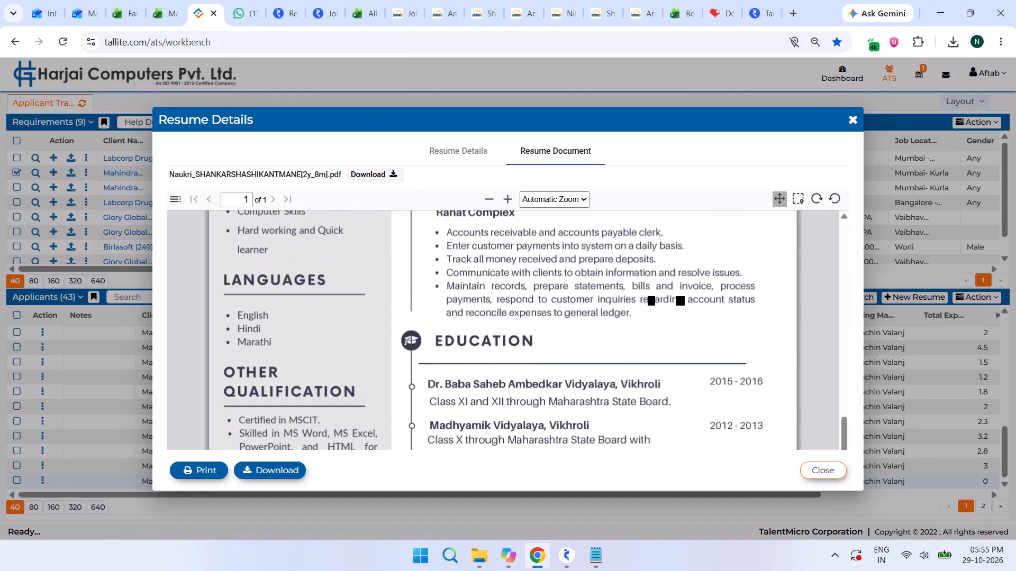
{"action": "left_click_drag", "start_coordinate": [539, 235], "coordinate": [600, 316]}
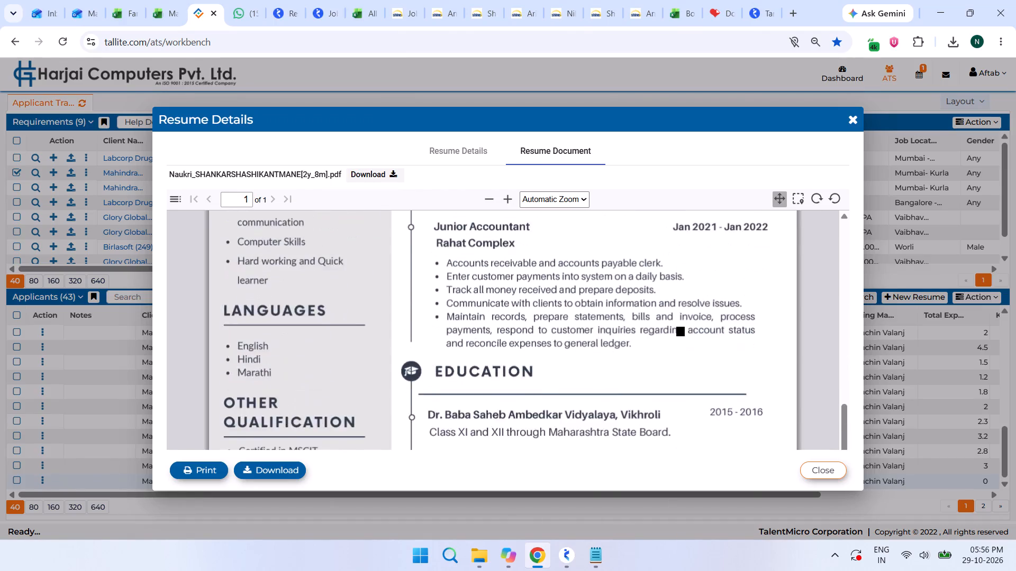
{"action": "left_click_drag", "start_coordinate": [600, 316], "coordinate": [583, 219]}
{"action": "scroll", "coordinate": [571, 296], "scroll_direction": "up", "scroll_amount": 2}
{"action": "scroll", "coordinate": [573, 296], "scroll_direction": "down", "scroll_amount": 6}
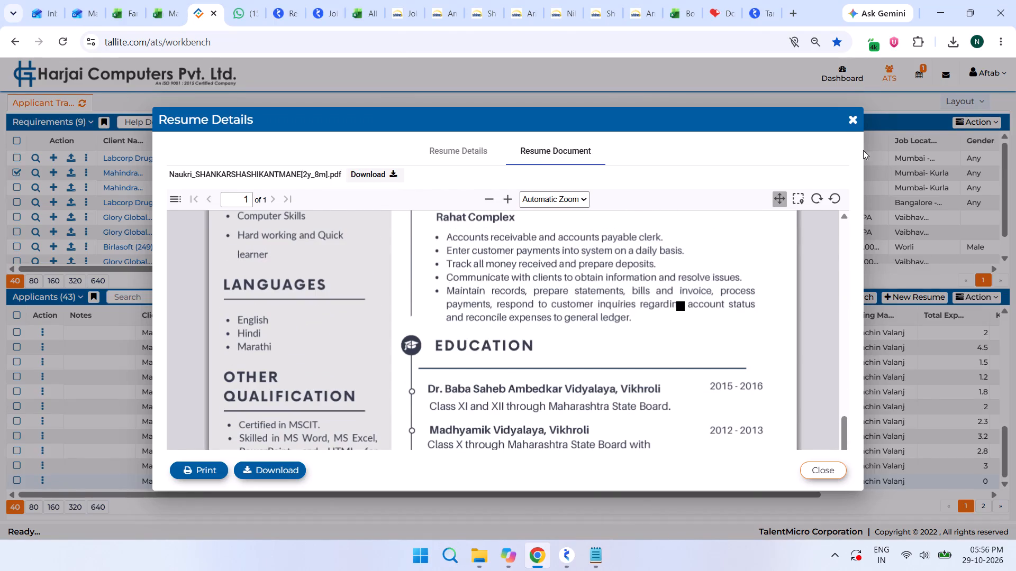
{"action": "left_click", "coordinate": [846, 120]}
{"action": "left_click", "coordinate": [849, 118]}
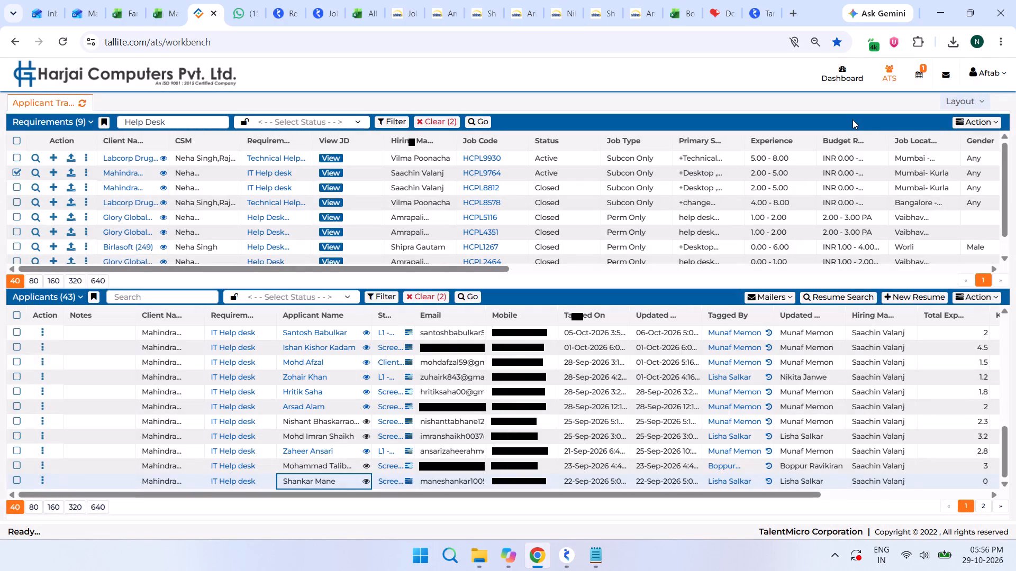
Return to the start of the IT Help desk applicants list and widen its Stage-Status column.
{"action": "scroll", "coordinate": [439, 407], "scroll_direction": "down", "scroll_amount": 1}
{"action": "scroll", "coordinate": [430, 420], "scroll_direction": "up", "scroll_amount": 3}
{"action": "scroll", "coordinate": [405, 382], "scroll_direction": "up", "scroll_amount": 1}
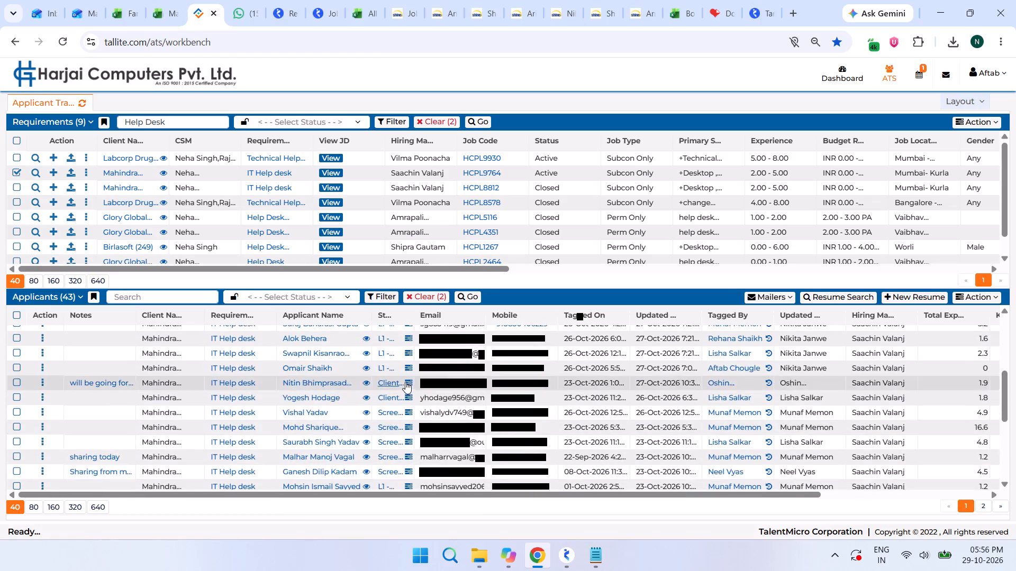
{"action": "scroll", "coordinate": [405, 382], "scroll_direction": "up", "scroll_amount": 6}
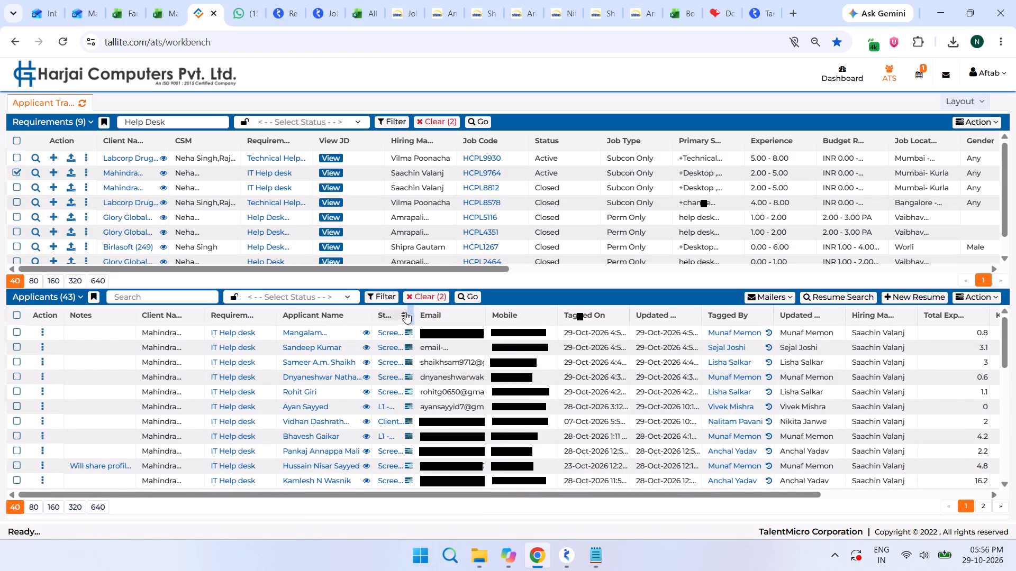
{"action": "left_click_drag", "start_coordinate": [410, 309], "coordinate": [436, 309]}
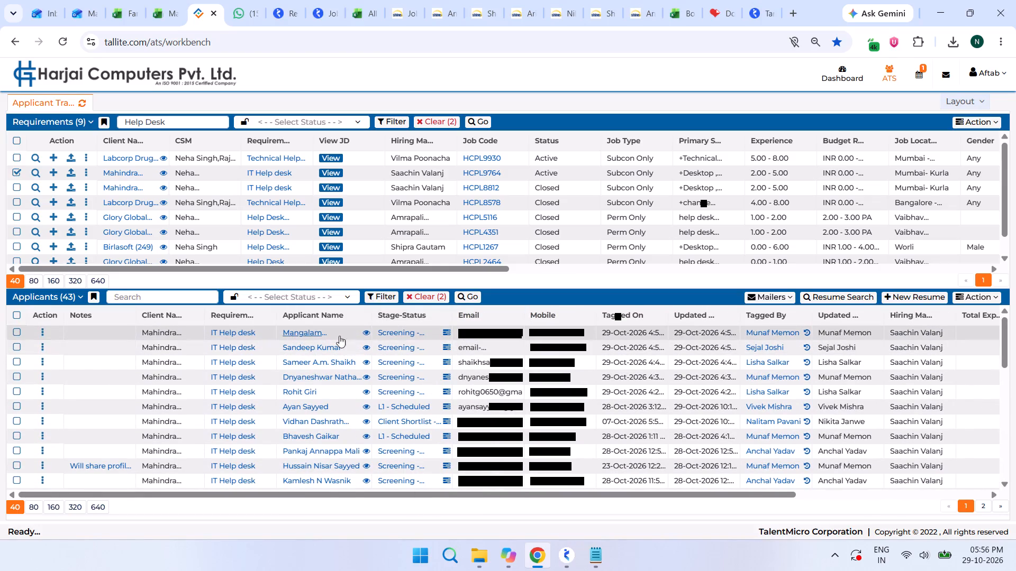
Open the resume of the applicant with 0.8 years' experience tagged on 29-Oct-2026 and close it.
{"action": "left_click", "coordinate": [365, 329]}
{"action": "left_click", "coordinate": [924, 364]}
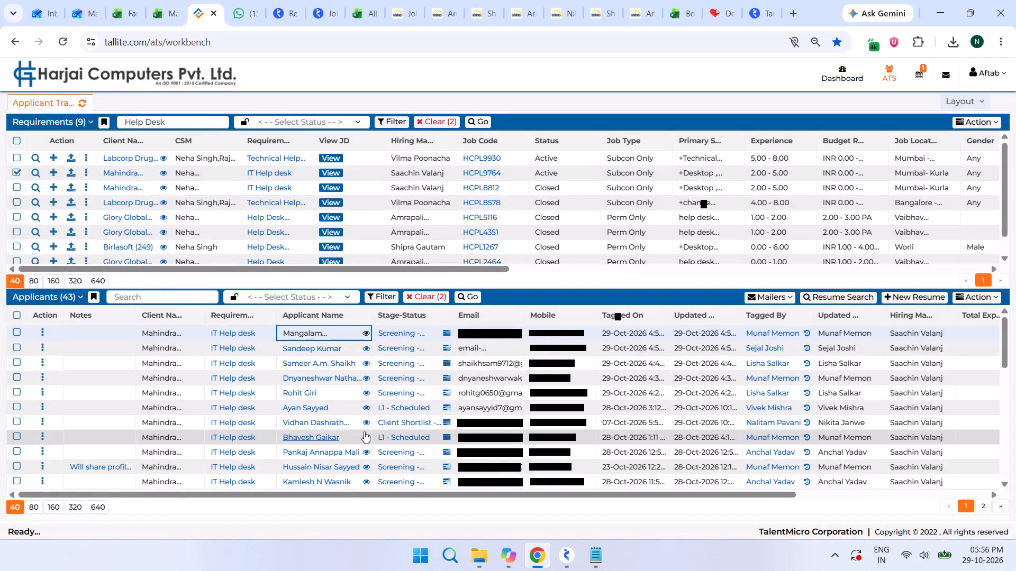
Examine the stage statuses, notes and tagging dates of the applicants tagged to the Mahindra IT Help desk requirement.
{"action": "scroll", "coordinate": [362, 435], "scroll_direction": "down", "scroll_amount": 2}
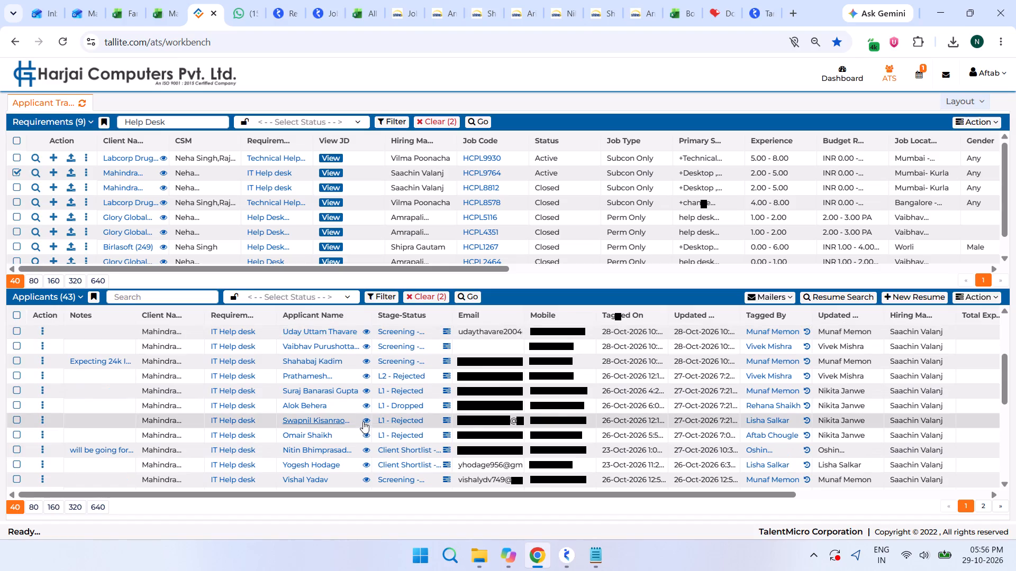
{"action": "scroll", "coordinate": [363, 421], "scroll_direction": "down", "scroll_amount": 2}
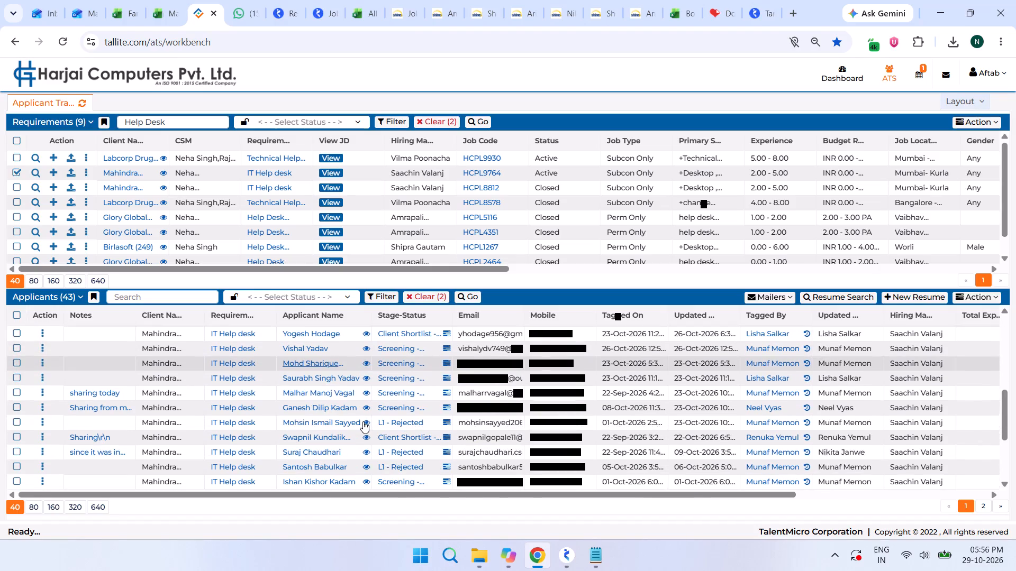
{"action": "scroll", "coordinate": [363, 421], "scroll_direction": "down", "scroll_amount": 1}
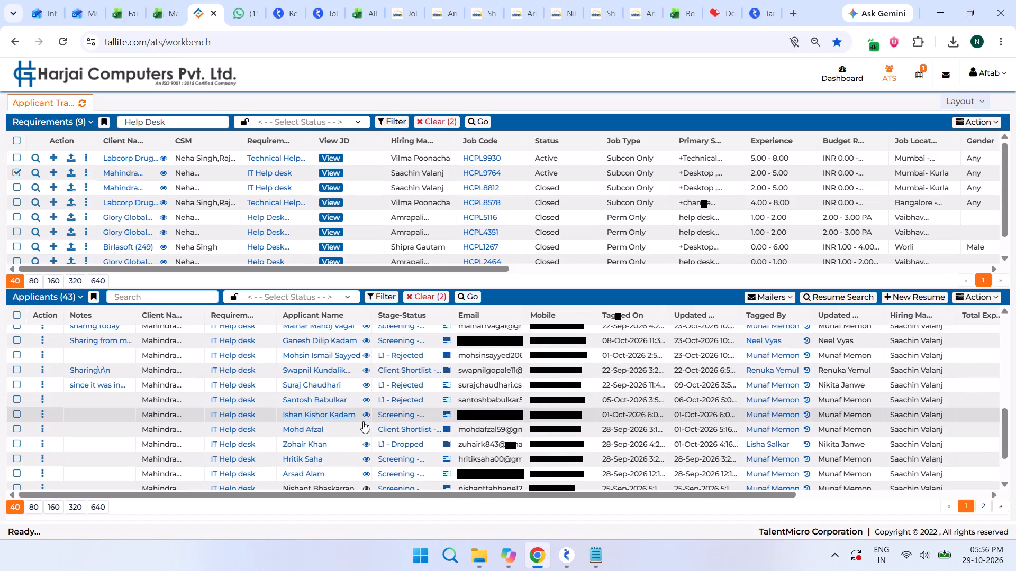
{"action": "scroll", "coordinate": [363, 421], "scroll_direction": "down", "scroll_amount": 1}
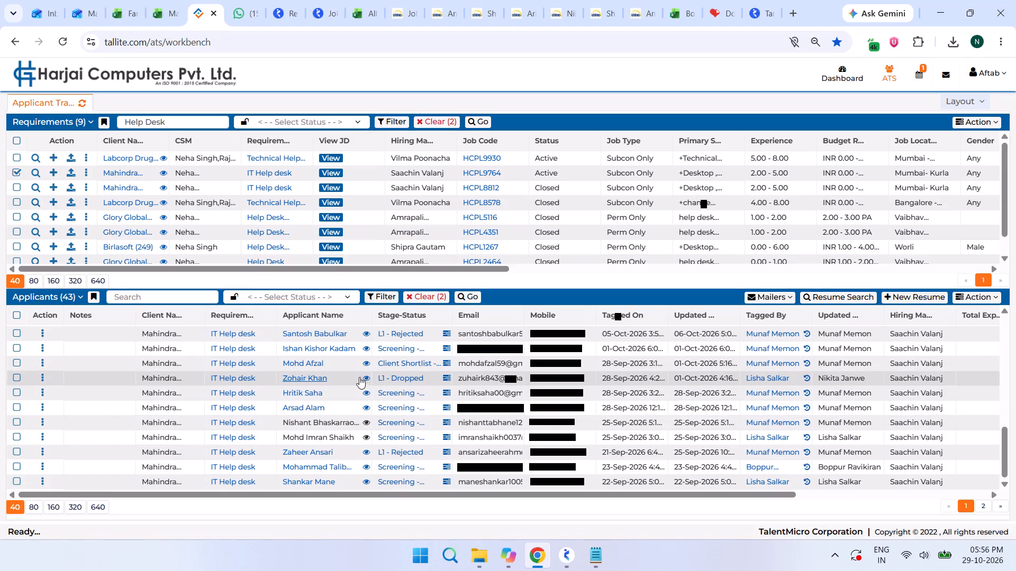
{"action": "scroll", "coordinate": [459, 431], "scroll_direction": "up", "scroll_amount": 8}
{"action": "scroll", "coordinate": [519, 363], "scroll_direction": "down", "scroll_amount": 1}
{"action": "scroll", "coordinate": [519, 363], "scroll_direction": "up", "scroll_amount": 3}
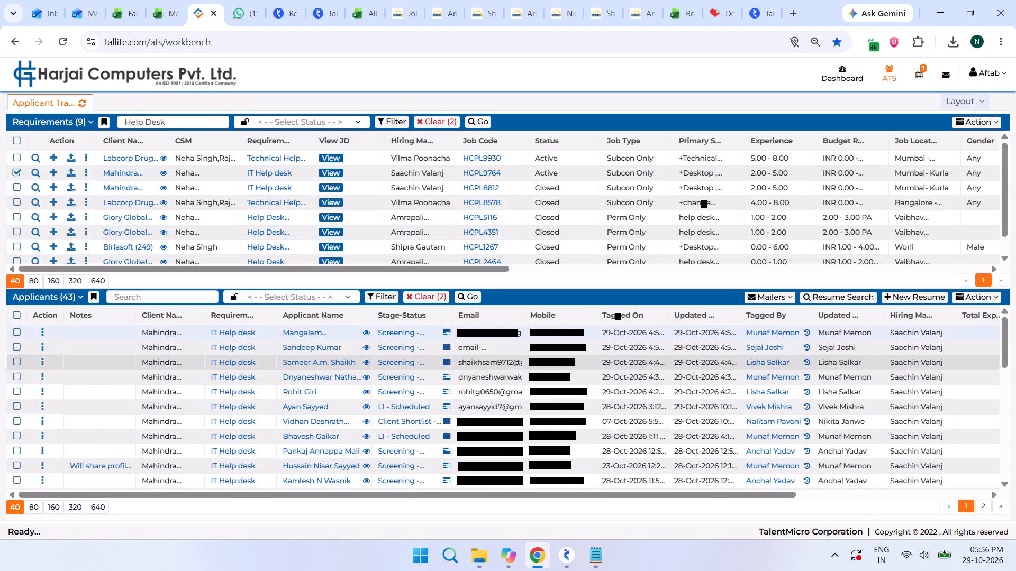
{"action": "scroll", "coordinate": [519, 363], "scroll_direction": "down", "scroll_amount": 6}
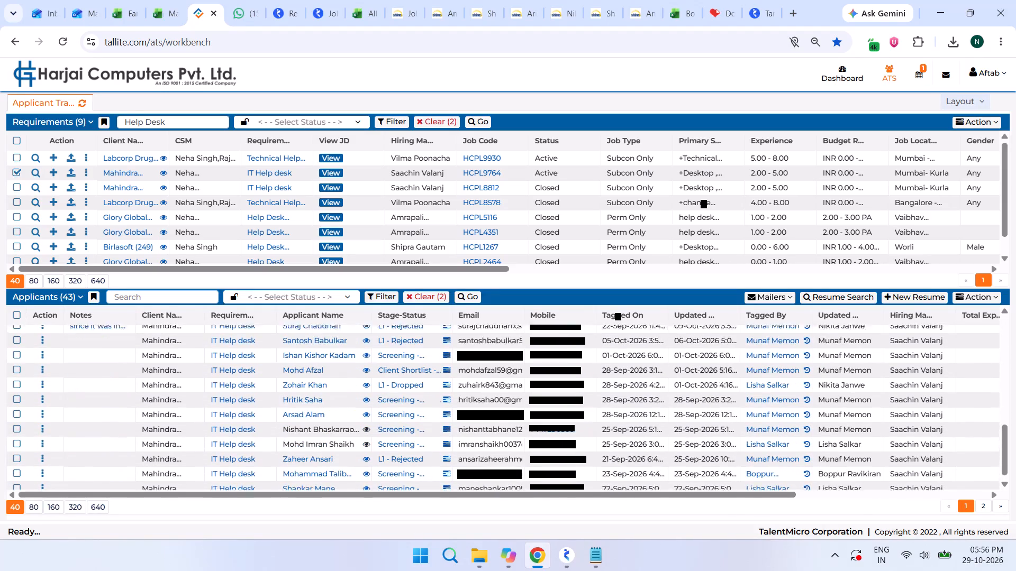
{"action": "scroll", "coordinate": [514, 367], "scroll_direction": "down", "scroll_amount": 5}
{"action": "scroll", "coordinate": [514, 367], "scroll_direction": "up", "scroll_amount": 10}
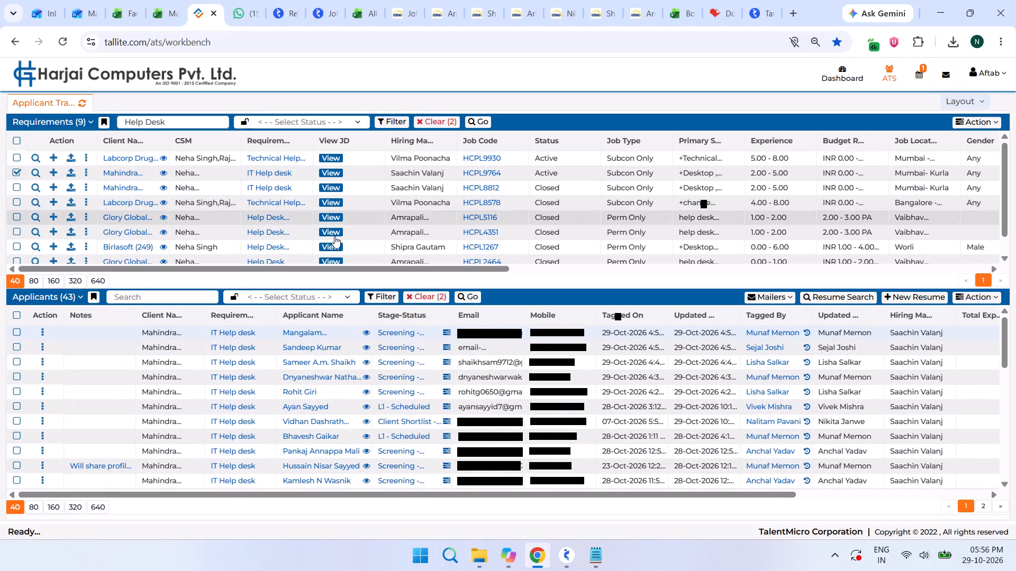
{"action": "scroll", "coordinate": [478, 412], "scroll_direction": "up", "scroll_amount": 1}
{"action": "scroll", "coordinate": [478, 412], "scroll_direction": "down", "scroll_amount": 11}
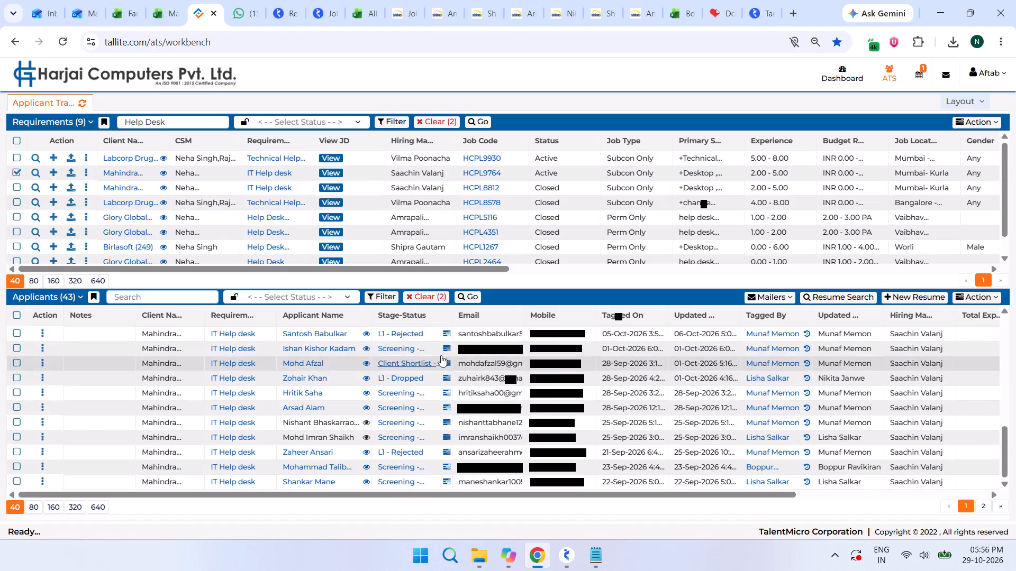
View the resume document of the Screening-stage applicant tagged on 01-Oct-2026, checking the summary and skills, and close it.
{"action": "left_click", "coordinate": [366, 347]}
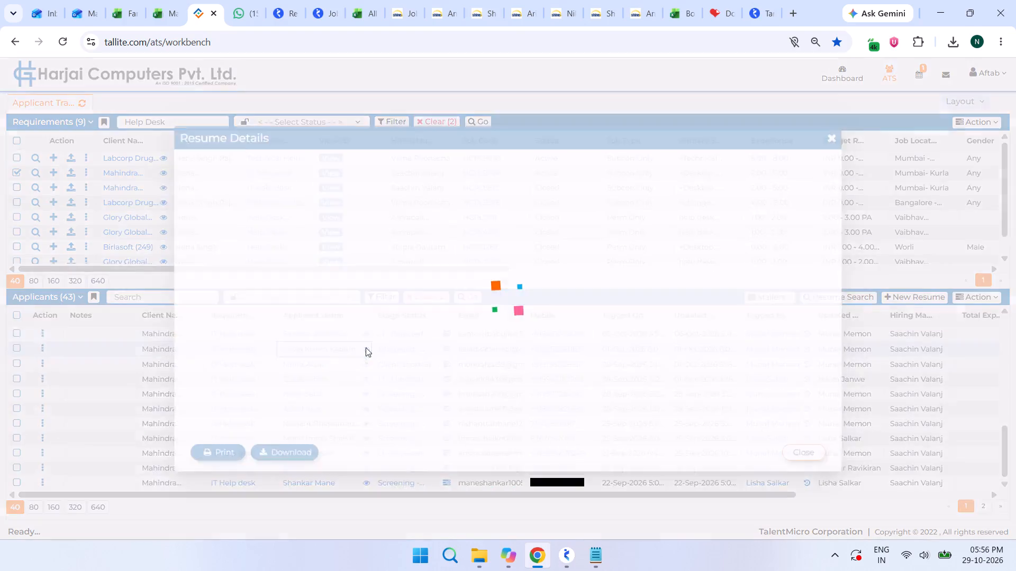
{"action": "left_click", "coordinate": [576, 154]}
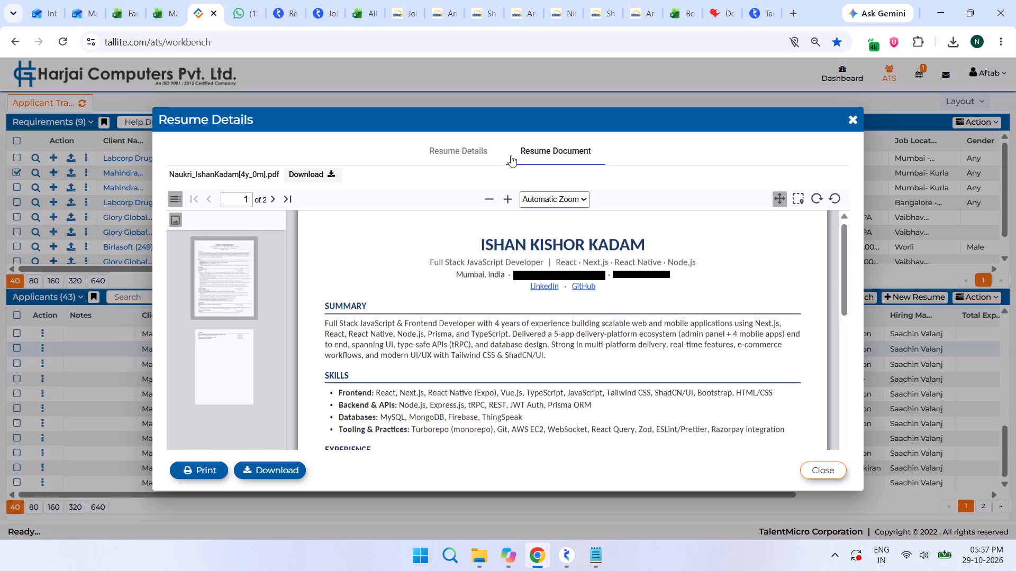
{"action": "left_click", "coordinate": [121, 337]}
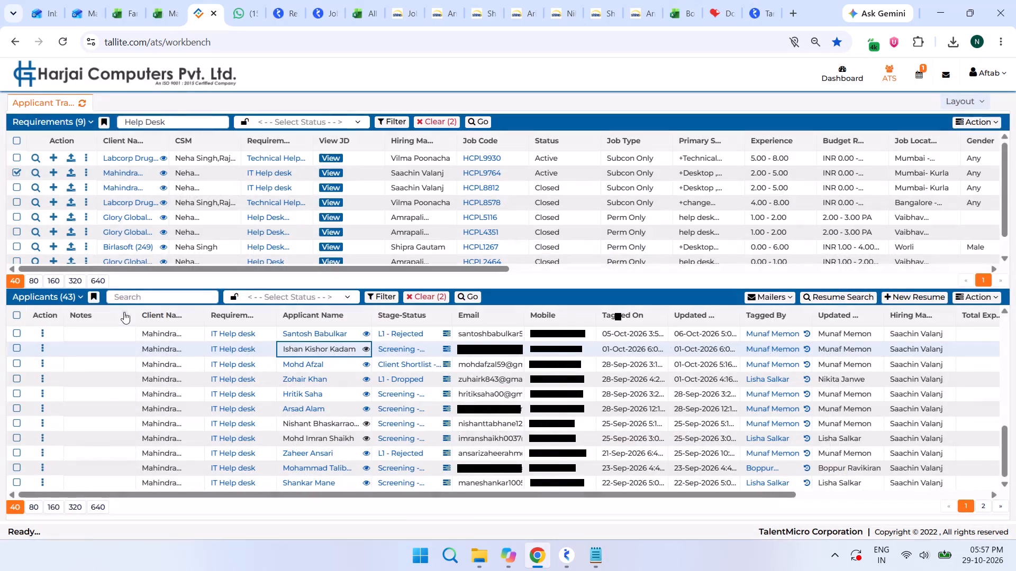
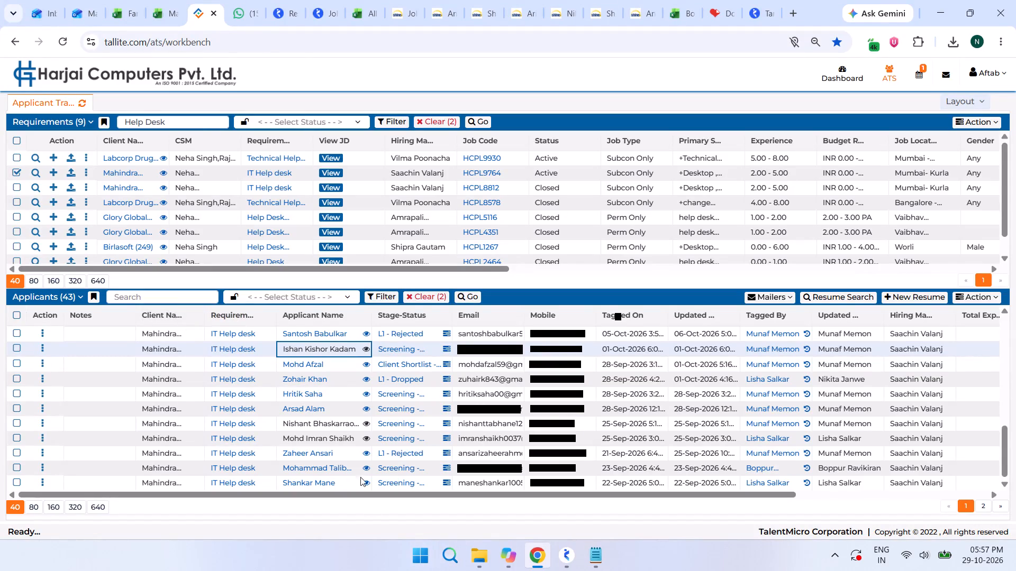
Open the resume document of the Screening-stage applicant listed just below the one with the "Will share profile" note, and close it.
{"action": "scroll", "coordinate": [325, 410], "scroll_direction": "up", "scroll_amount": 4}
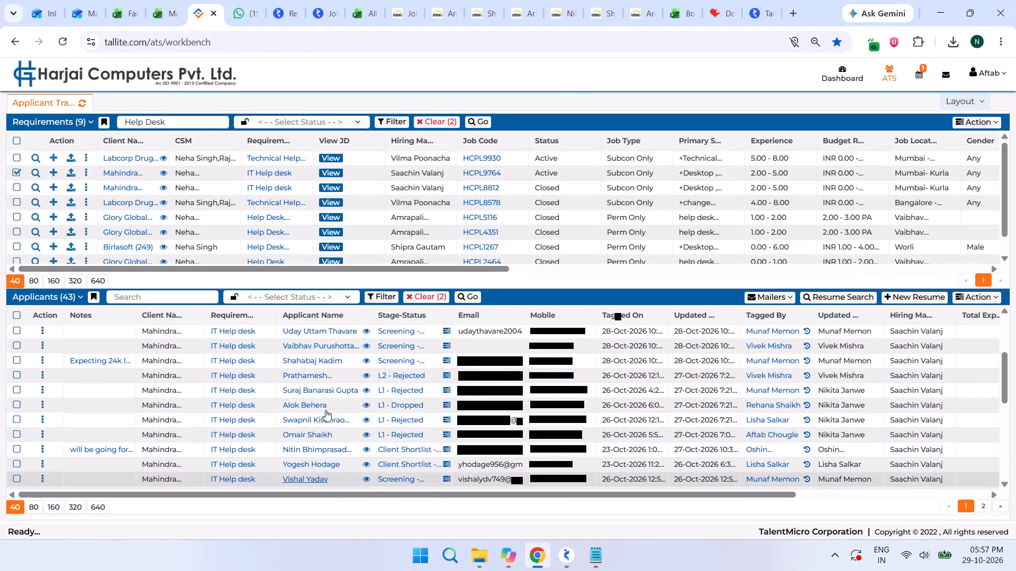
{"action": "scroll", "coordinate": [325, 410], "scroll_direction": "up", "scroll_amount": 1}
{"action": "scroll", "coordinate": [325, 410], "scroll_direction": "down", "scroll_amount": 2}
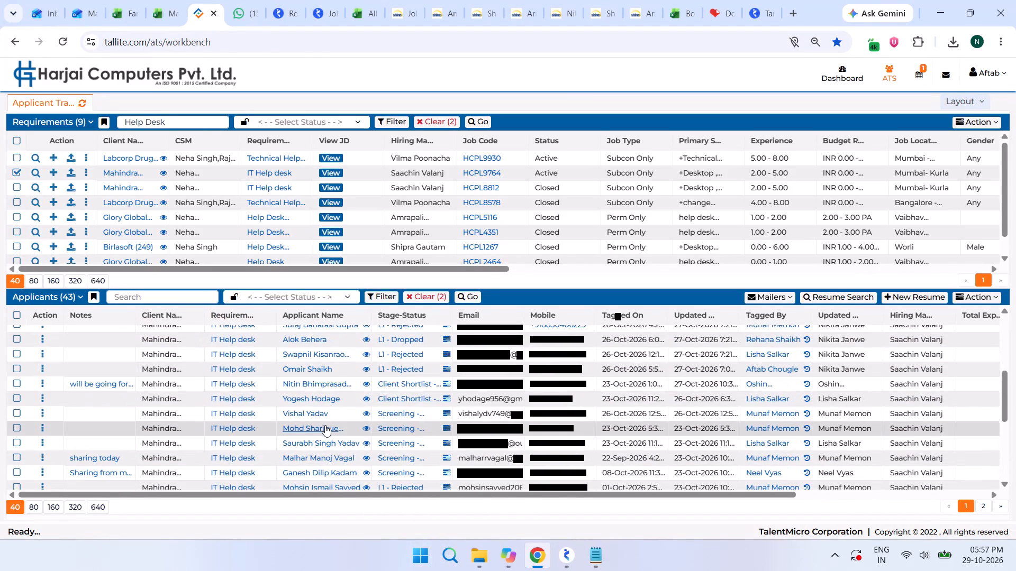
{"action": "scroll", "coordinate": [325, 425], "scroll_direction": "down", "scroll_amount": 1}
{"action": "scroll", "coordinate": [325, 425], "scroll_direction": "up", "scroll_amount": 1}
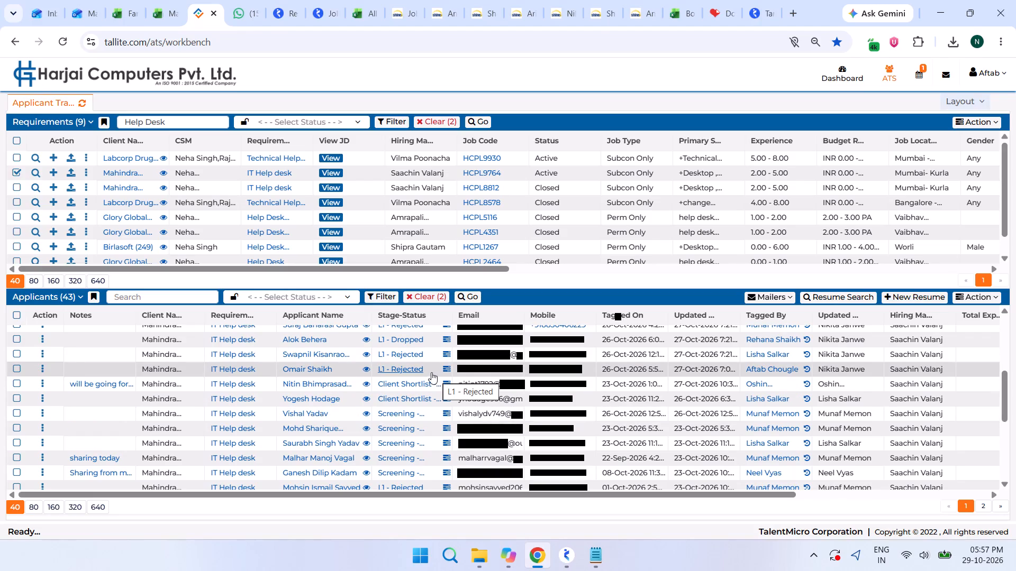
{"action": "scroll", "coordinate": [431, 372], "scroll_direction": "up", "scroll_amount": 2}
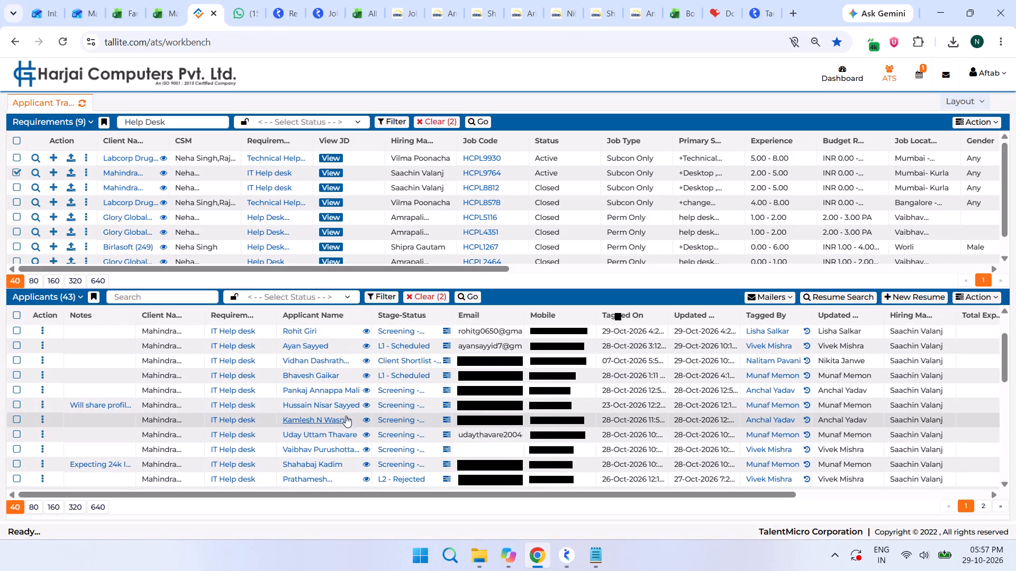
{"action": "left_click", "coordinate": [365, 421]}
{"action": "left_click", "coordinate": [546, 175]}
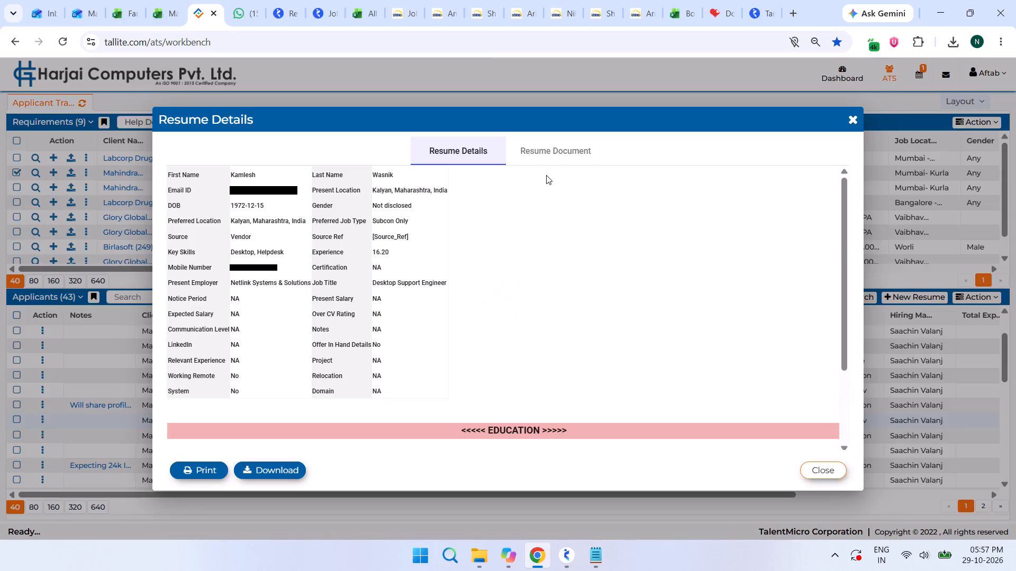
{"action": "left_click", "coordinate": [547, 163]}
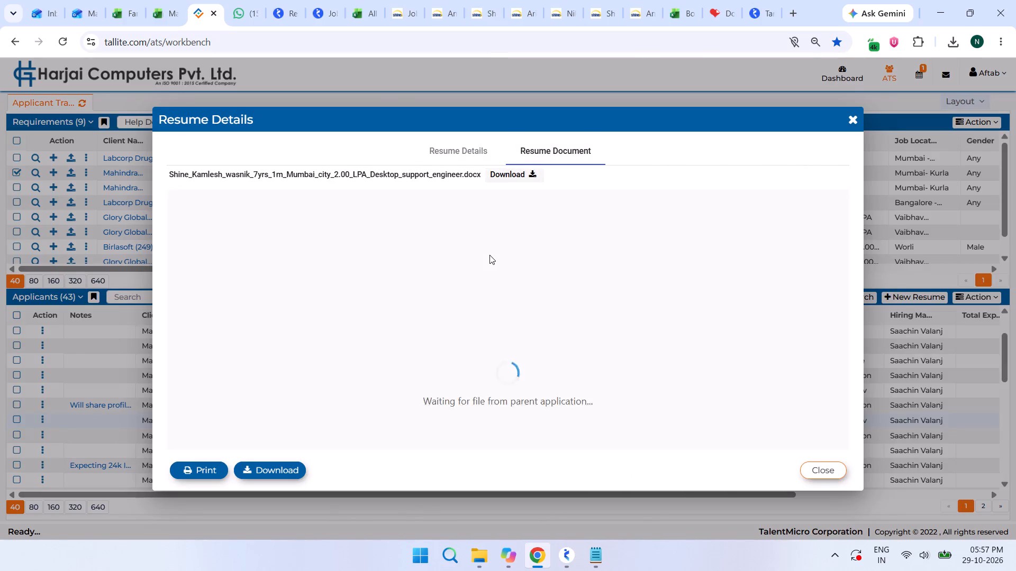
{"action": "left_click", "coordinate": [22, 372]}
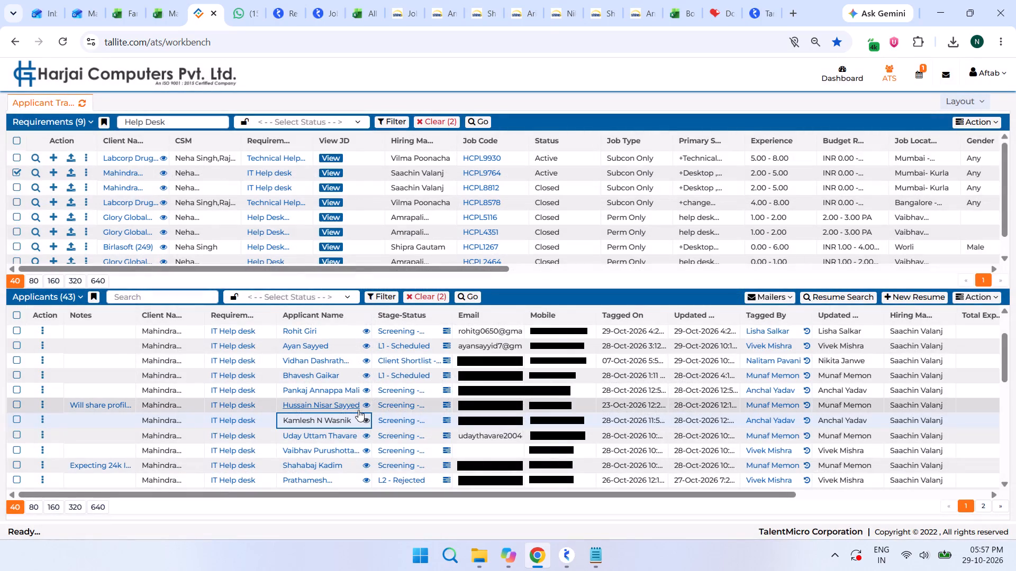
Read the notes of the applicant marked "Will share profile tomorrow" and return to the applicants list.
{"action": "left_click", "coordinate": [87, 406]}
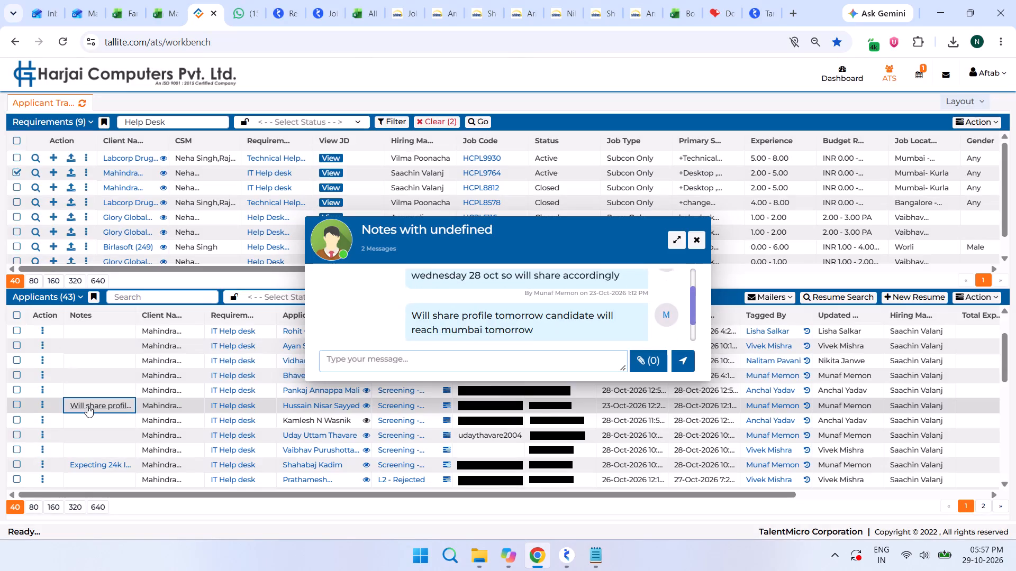
{"action": "scroll", "coordinate": [552, 269], "scroll_direction": "down", "scroll_amount": 4}
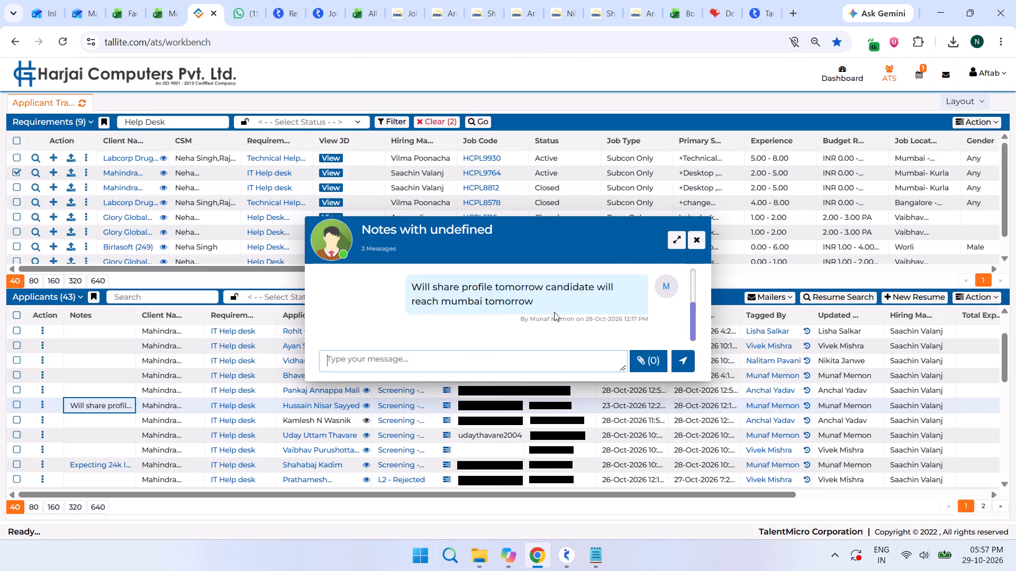
{"action": "left_click", "coordinate": [246, 404]}
{"action": "left_click", "coordinate": [702, 234]}
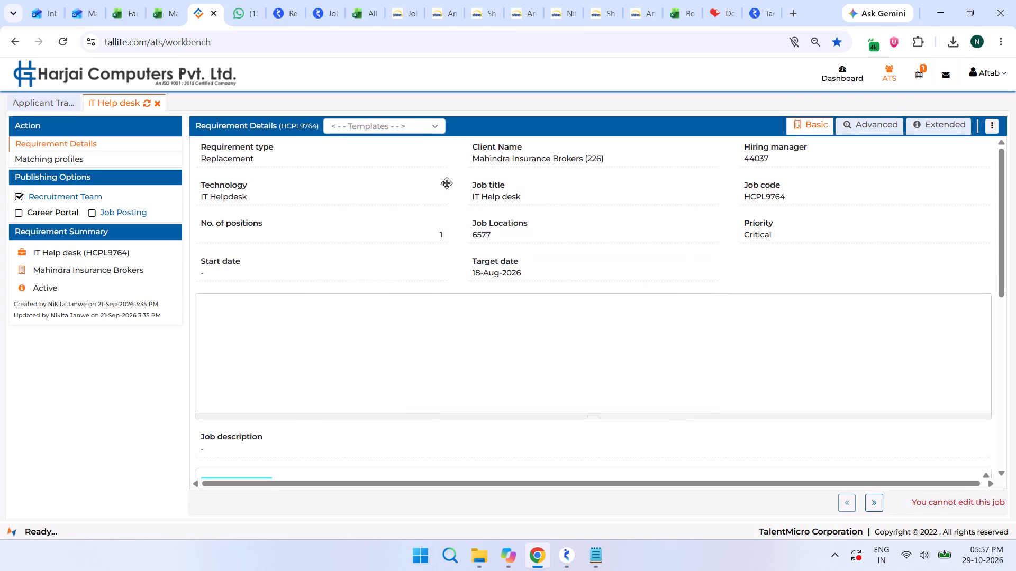
{"action": "left_click", "coordinate": [32, 102]}
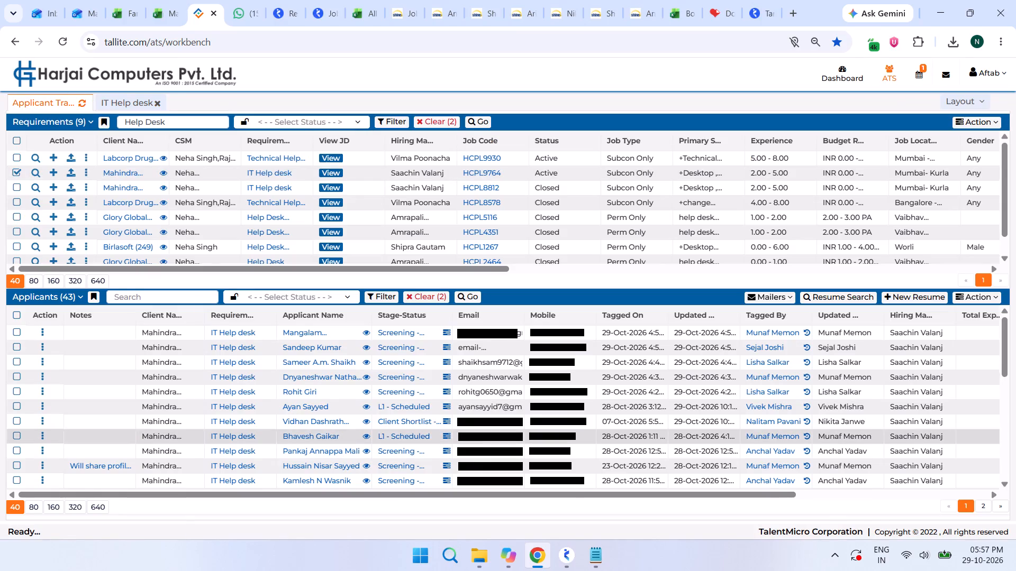
View the resume document of the Screening-stage applicant noted as expecting 24k in hand, and close it.
{"action": "scroll", "coordinate": [132, 419], "scroll_direction": "up", "scroll_amount": 4}
{"action": "scroll", "coordinate": [132, 419], "scroll_direction": "down", "scroll_amount": 1}
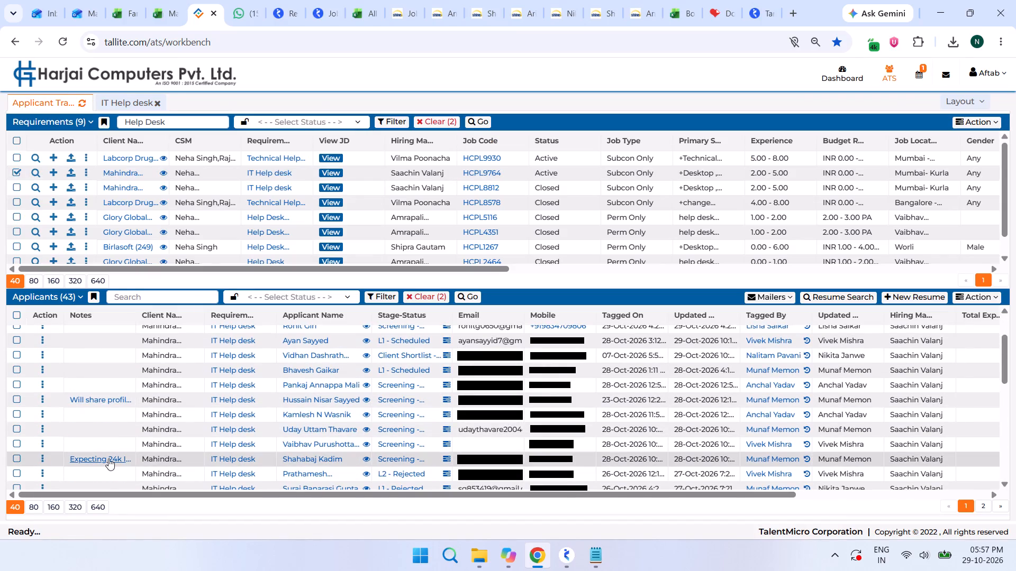
{"action": "left_click", "coordinate": [365, 461]}
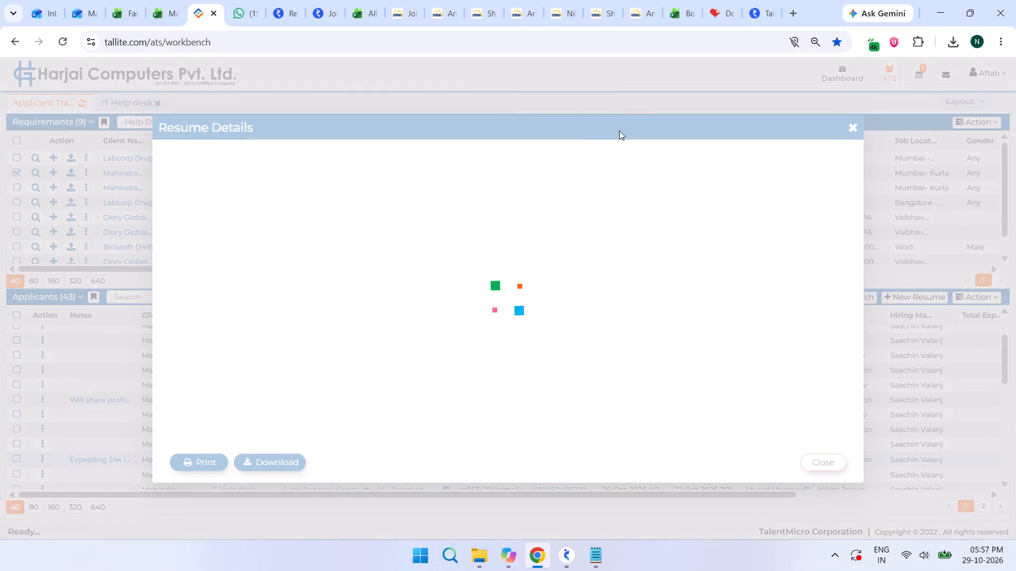
{"action": "left_click", "coordinate": [584, 155]}
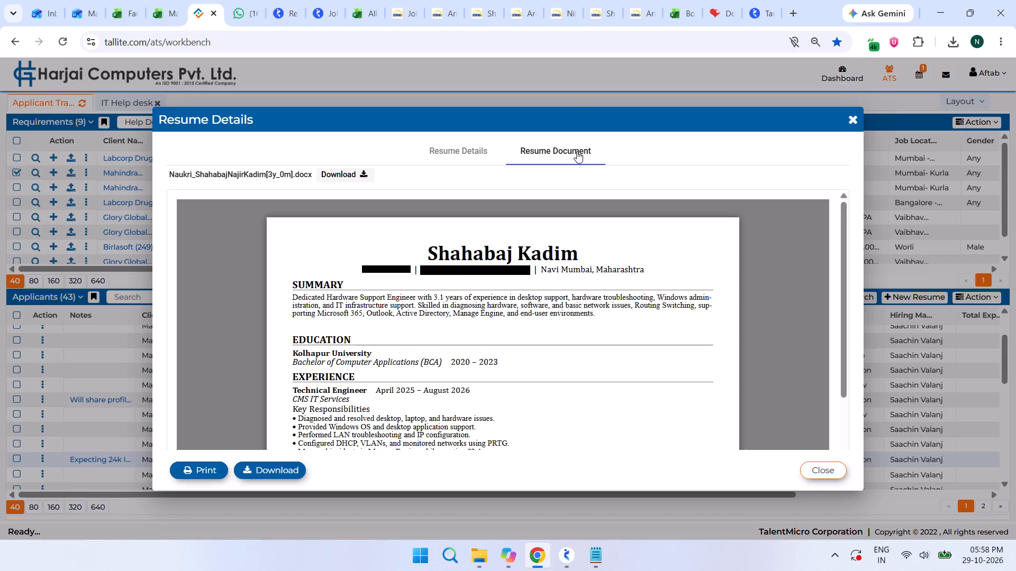
{"action": "left_click", "coordinate": [852, 122]}
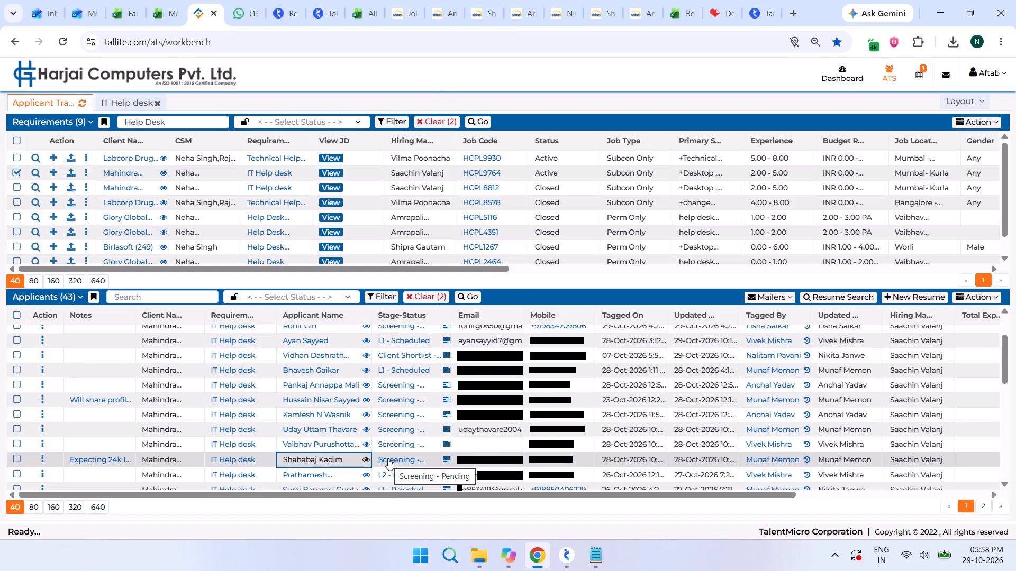
Reopen the resume of the applicant noted as expecting 24k in hand, showing the resume document.
{"action": "left_click", "coordinate": [368, 458]}
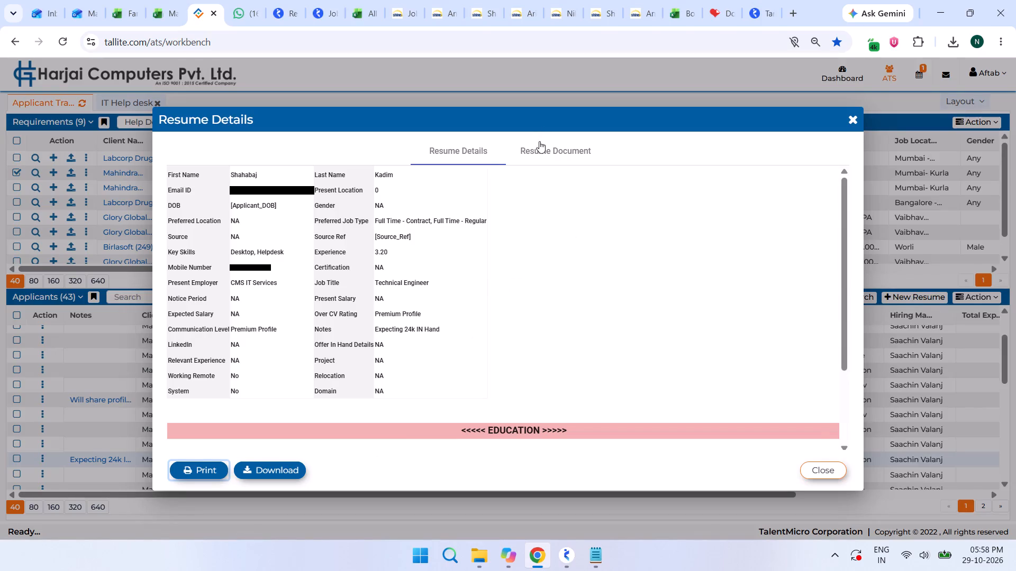
{"action": "left_click", "coordinate": [539, 141]}
{"action": "scroll", "coordinate": [477, 290], "scroll_direction": "down", "scroll_amount": 6}
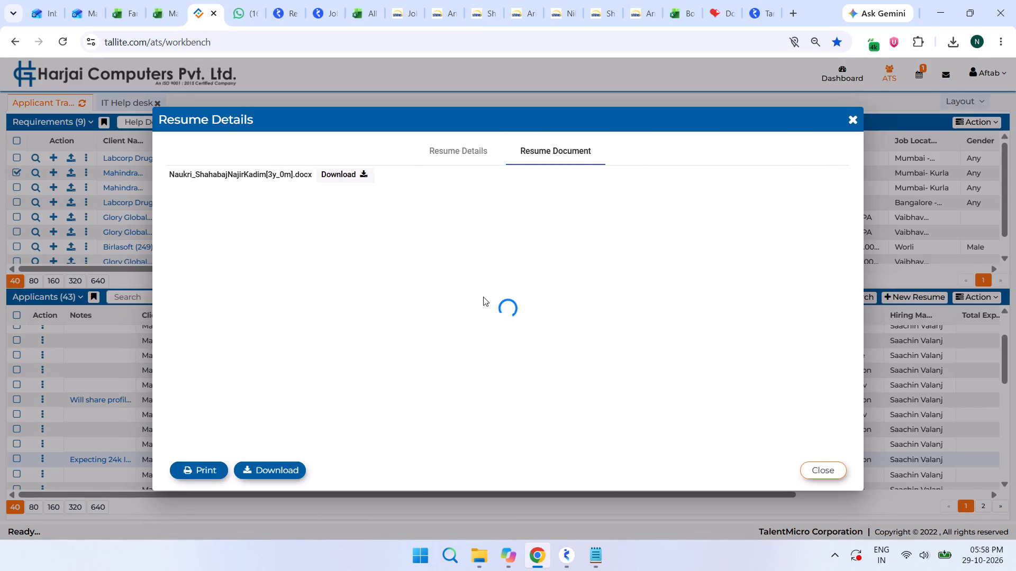
{"action": "scroll", "coordinate": [483, 297], "scroll_direction": "down", "scroll_amount": 3}
Switch to Notepad and replace the last three lines of the laptop note with the location "nerul".
{"action": "left_click", "coordinate": [601, 570]}
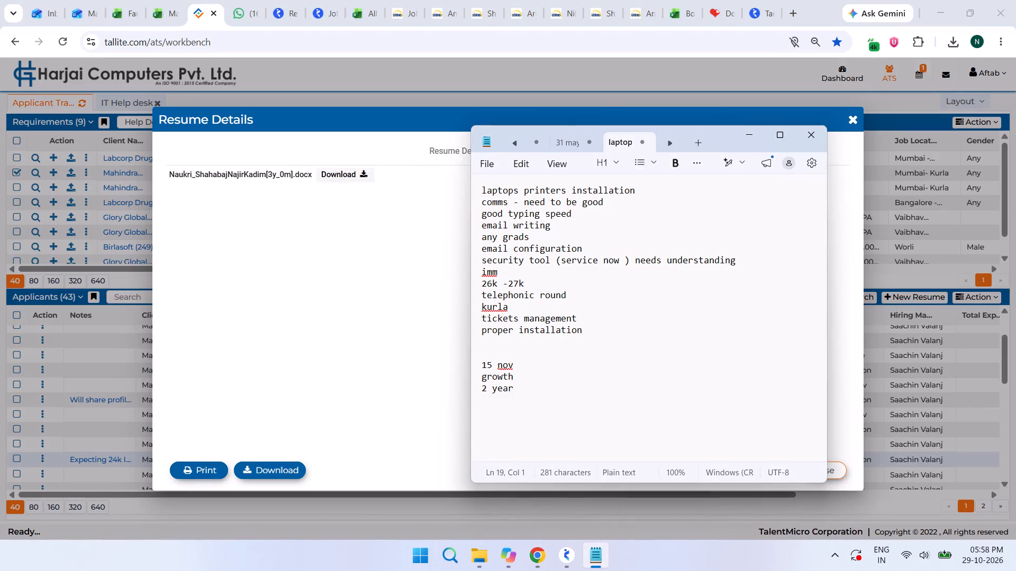
{"action": "left_click", "coordinate": [524, 391]}
{"action": "scroll", "coordinate": [577, 280], "scroll_direction": "up", "scroll_amount": 5}
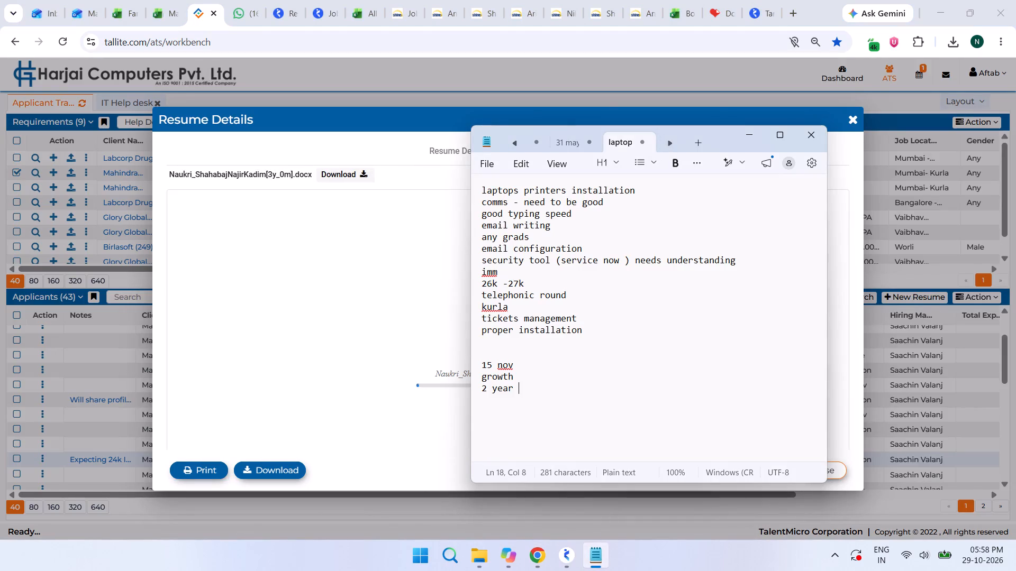
{"action": "left_click_drag", "start_coordinate": [550, 401], "coordinate": [475, 364]}
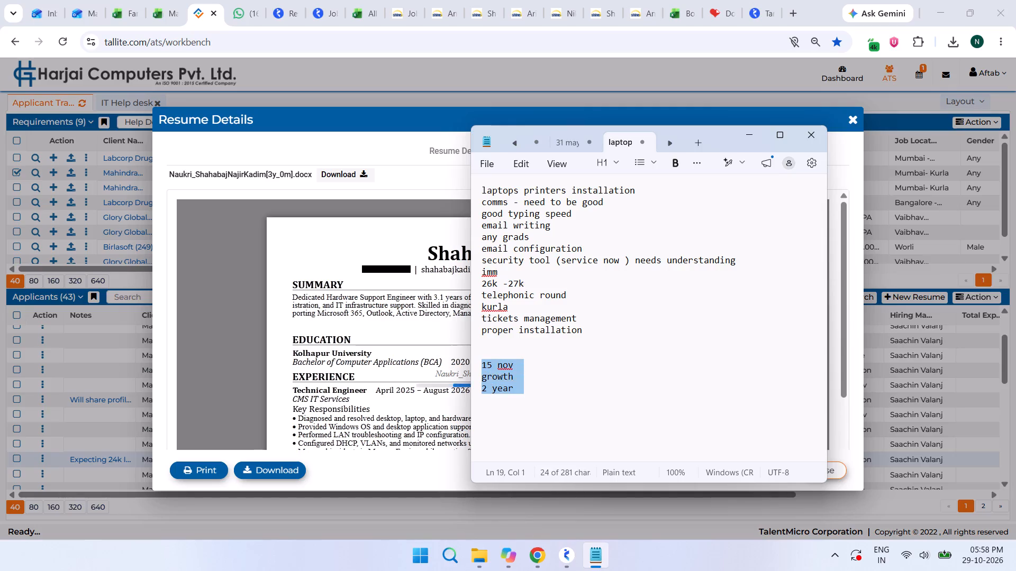
{"action": "key", "text": "BackSpace"}
{"action": "type", "text": "ne"}
{"action": "key", "text": "BackSpace"}
{"action": "type", "text": "eru"}
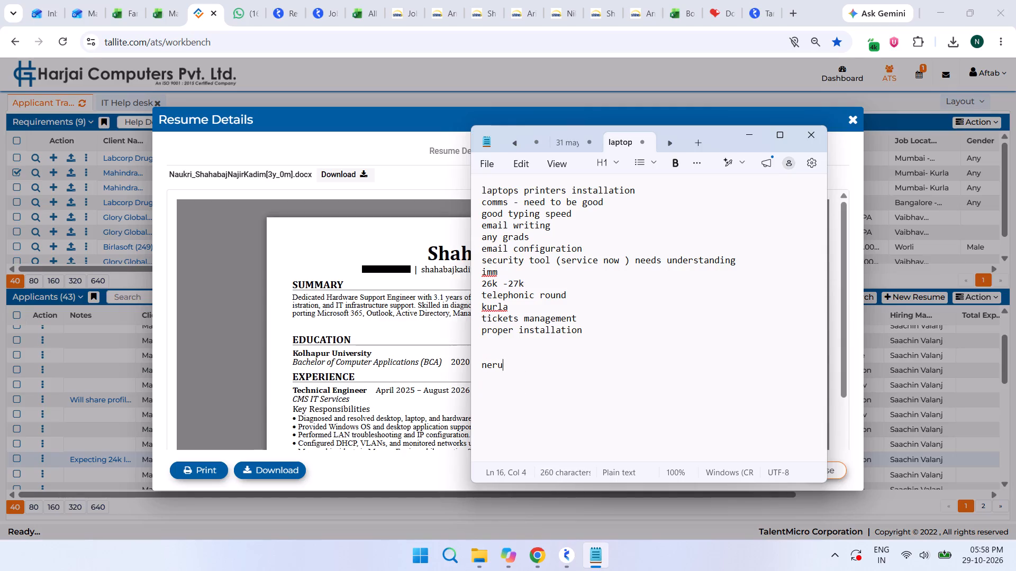
{"action": "type", "text": "l"}
{"action": "key", "text": "space"}
{"action": "key", "text": "Return"}
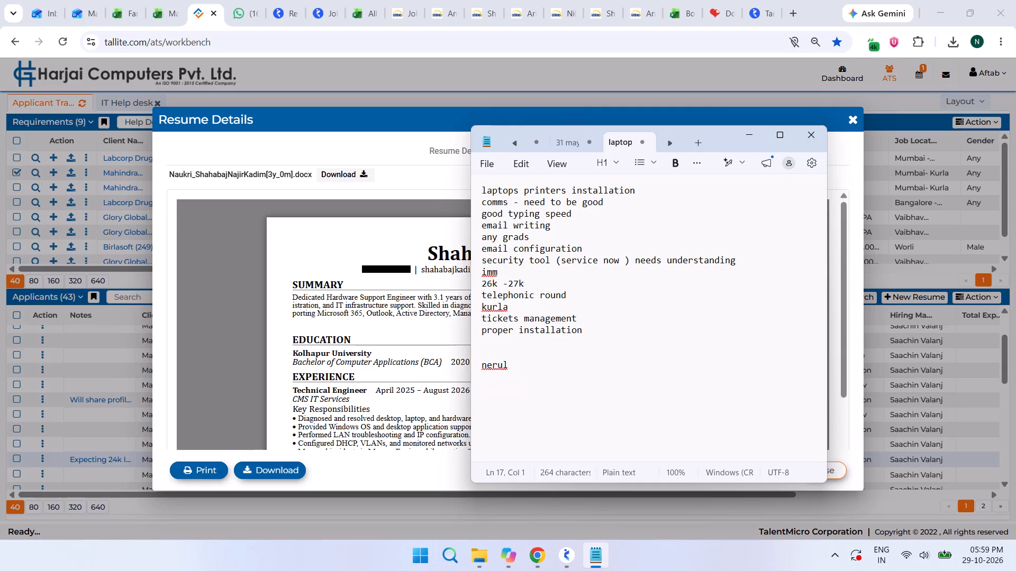
Add the lines "3 years" and "lwd 3rd aug" under the location in the candidate notes.
{"action": "type", "text": "3 years"}
{"action": "key", "text": "space"}
{"action": "key", "text": "Return"}
{"action": "type", "text": "led"}
{"action": "key", "text": "space"}
{"action": "key", "text": "BackSpace"}
{"action": "key", "text": "BackSpace"}
{"action": "key", "text": "BackSpace"}
{"action": "type", "text": "wd 3rd aur"}
{"action": "key", "text": "space"}
{"action": "key", "text": "BackSpace"}
{"action": "key", "text": "BackSpace"}
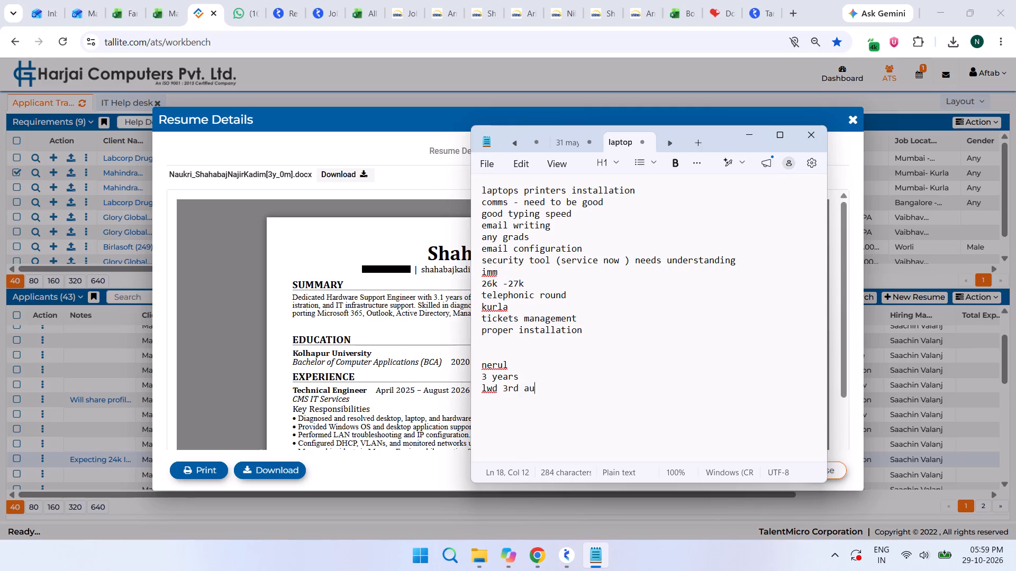
{"action": "type", "text": "g"}
{"action": "key", "text": "space"}
{"action": "key", "text": "Return"}
Add the line "project got over" below the last working day in the candidate notes.
{"action": "type", "text": "proje"}
{"action": "type", "text": "ct"}
{"action": "key", "text": "space"}
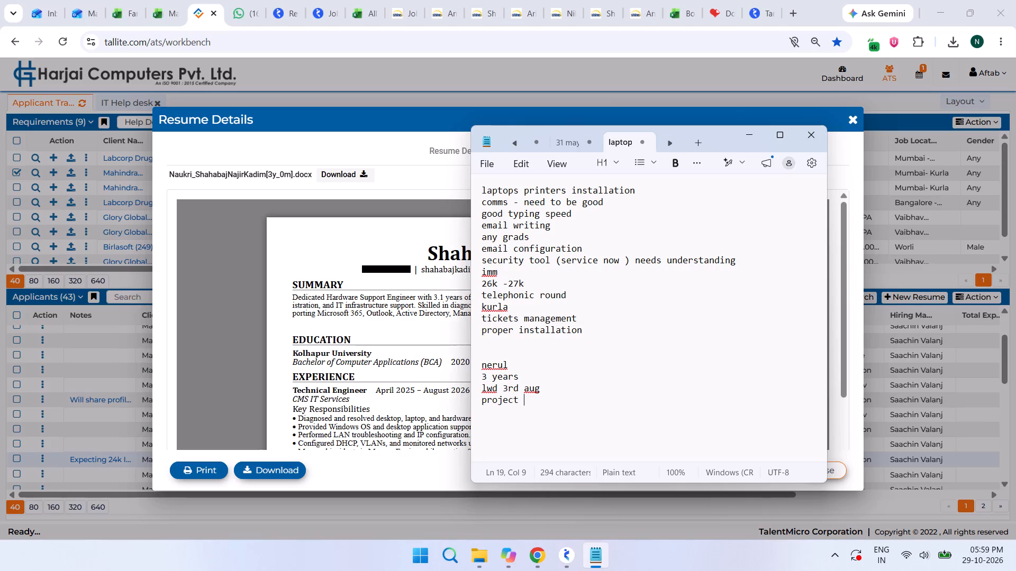
{"action": "type", "text": "got over"}
{"action": "key", "text": "space"}
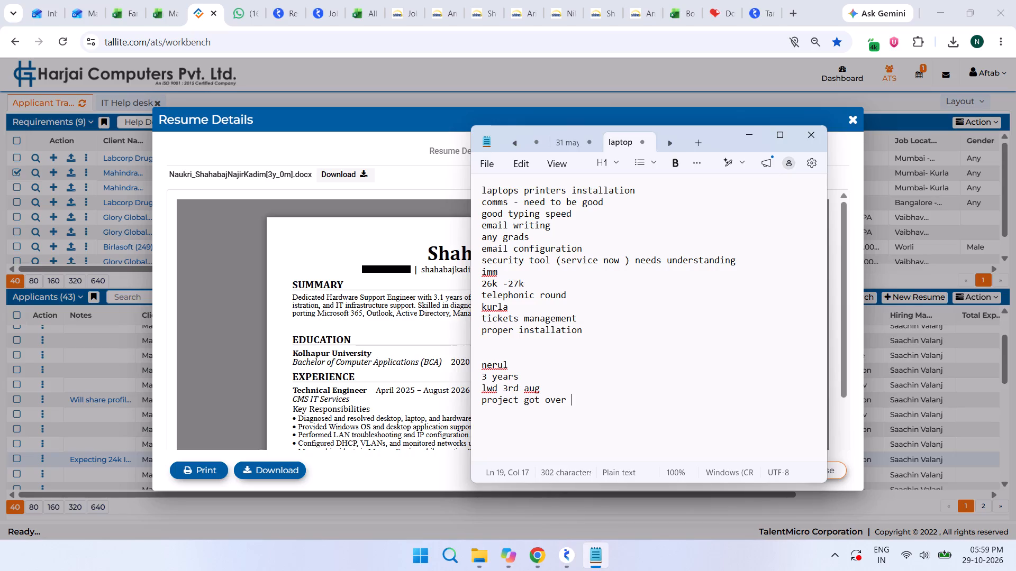
{"action": "key", "text": "Return"}
Add a new line reading "ctc : 2.8 lpa (" below "project got over" in the candidate notes.
{"action": "left_click", "coordinate": [578, 394]}
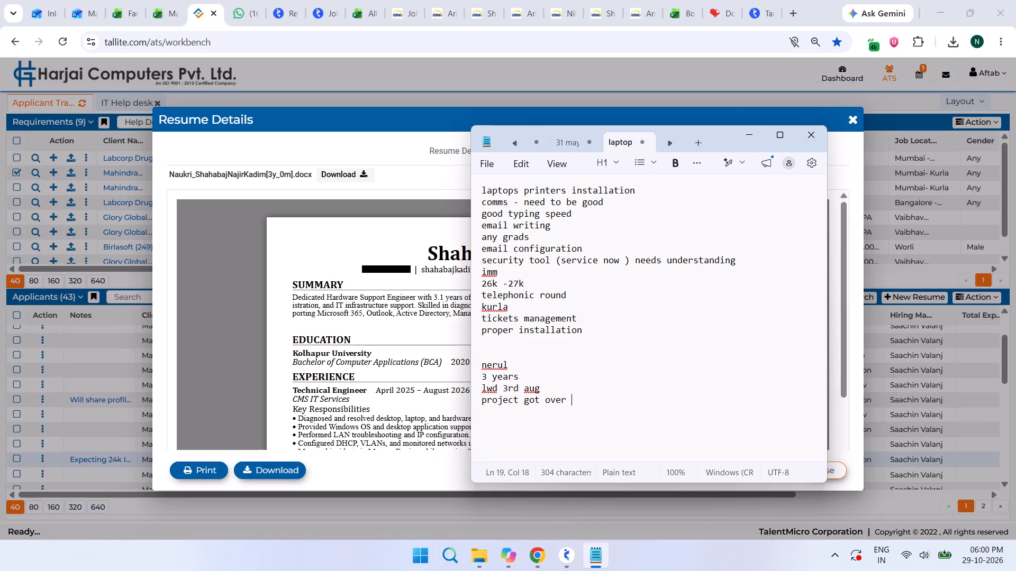
{"action": "key", "text": "Return"}
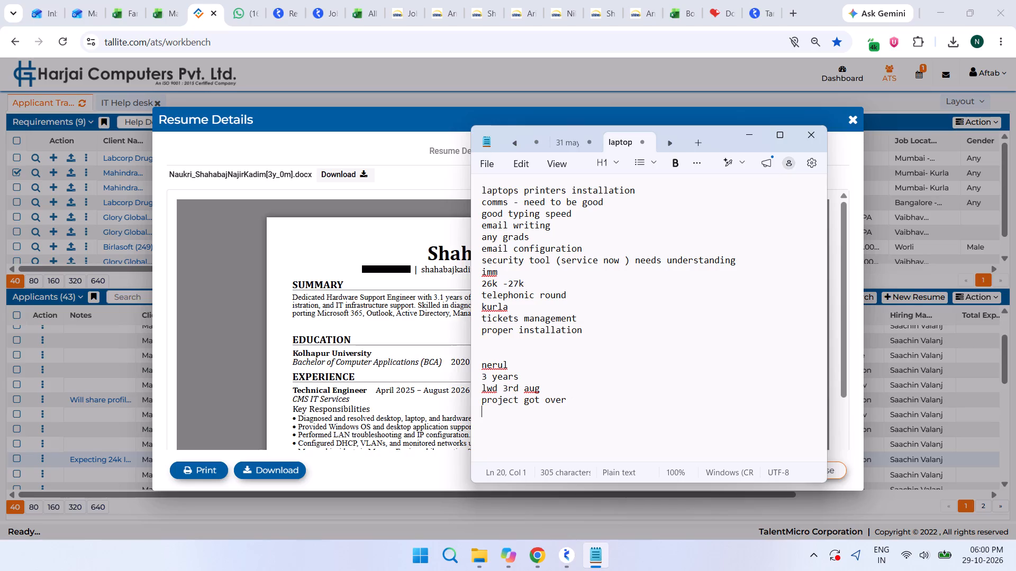
{"action": "type", "text": "ctc :"}
{"action": "key", "text": "space"}
{"action": "type", "text": "2.8"}
{"action": "key", "text": "space"}
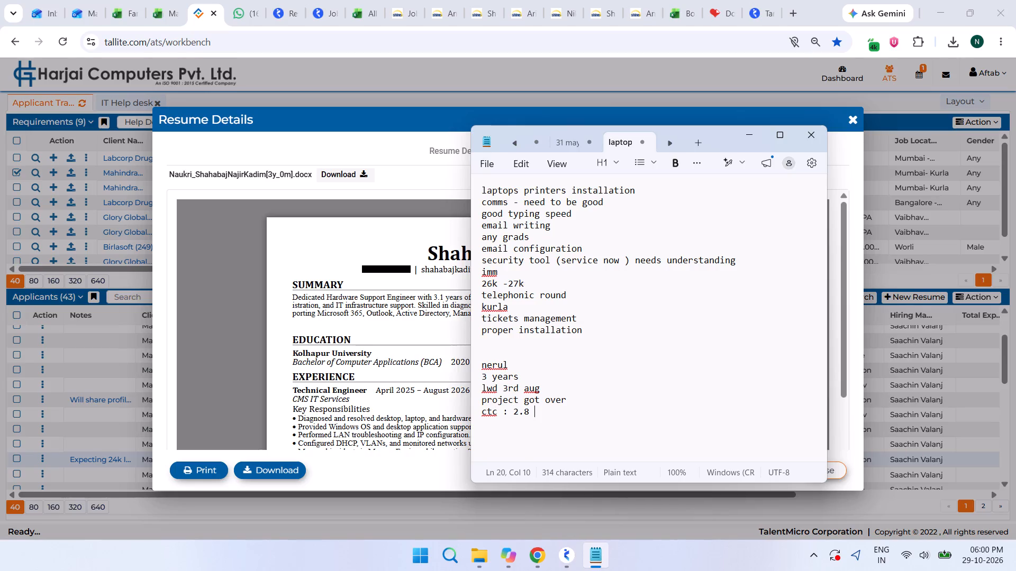
{"action": "type", "text": "lpa ("}
{"action": "key", "text": "space"}
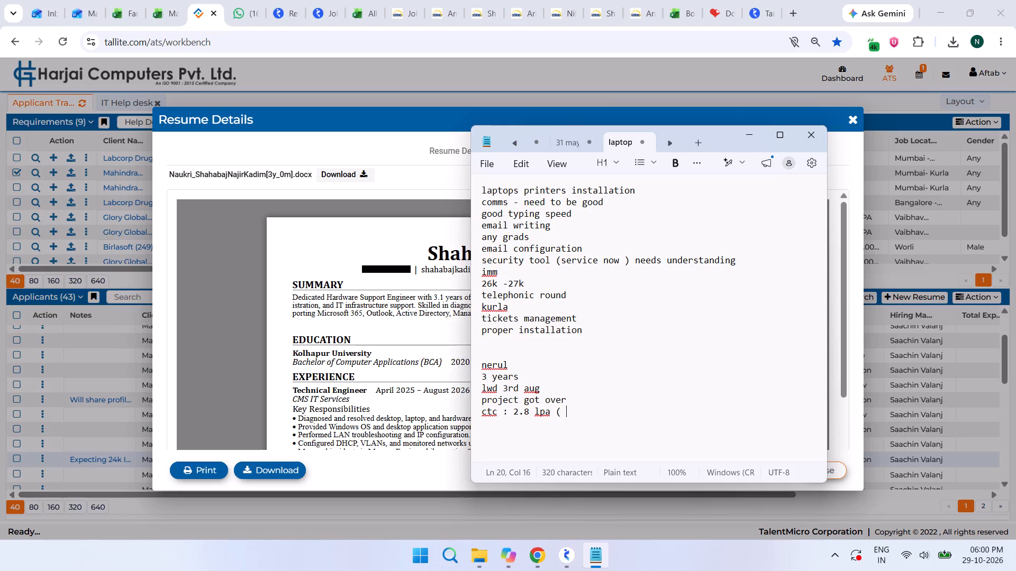
Enter the amount 17600 after the opening parenthesis on the ctc line.
{"action": "type", "text": "17"}
{"action": "type", "text": ".6-"}
{"action": "key", "text": "BackSpace"}
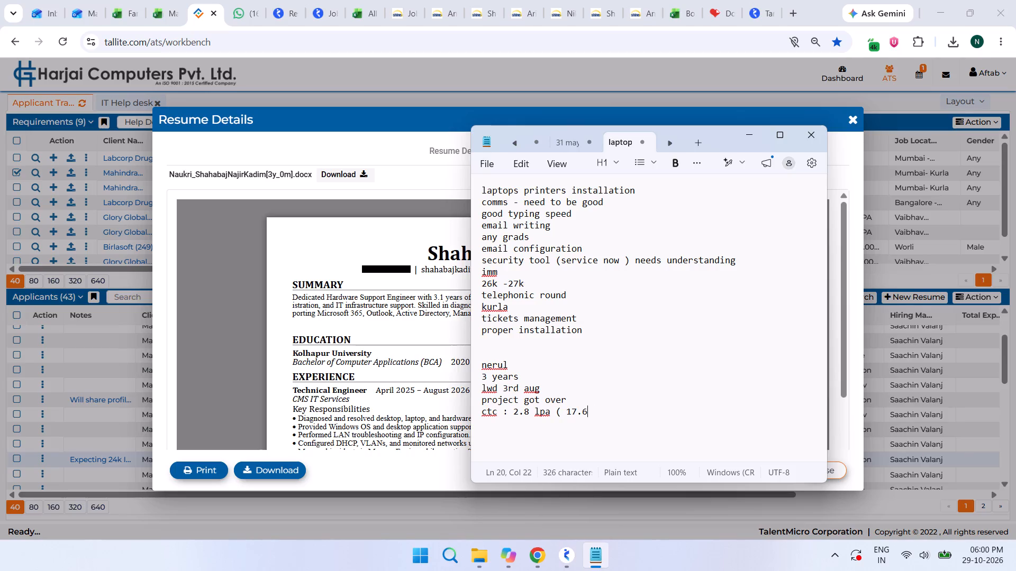
{"action": "key", "text": "0"}
{"action": "key", "text": "BackSpace"}
{"action": "key", "text": "BackSpace"}
{"action": "key", "text": "BackSpace"}
{"action": "type", "text": "06"}
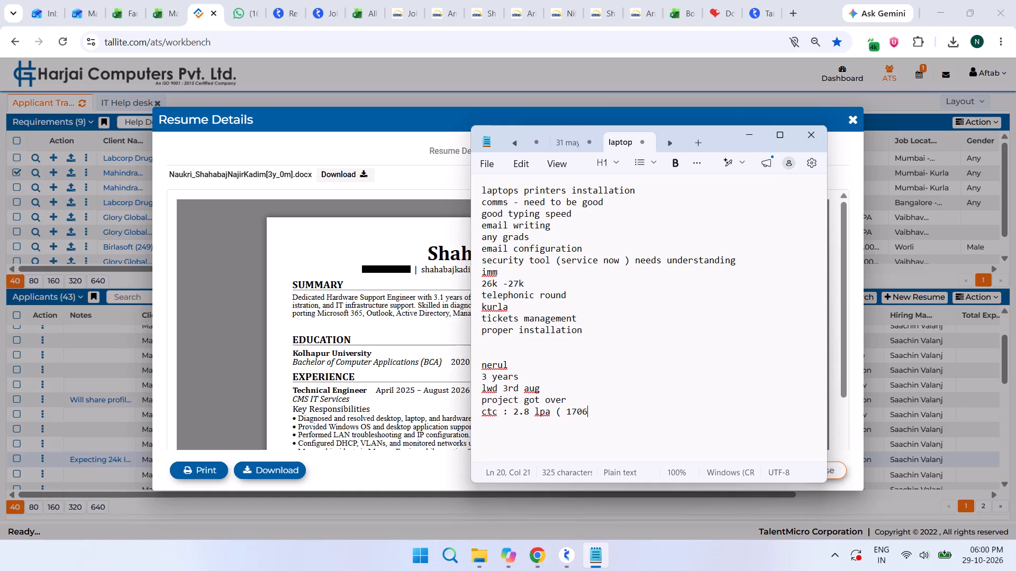
{"action": "key", "text": "BackSpace"}
{"action": "key", "text": "BackSpace"}
{"action": "key", "text": "BackSpace"}
{"action": "key", "text": "6"}
{"action": "key", "text": "BackSpace"}
{"action": "type", "text": "7600"}
{"action": "key", "text": "space"}
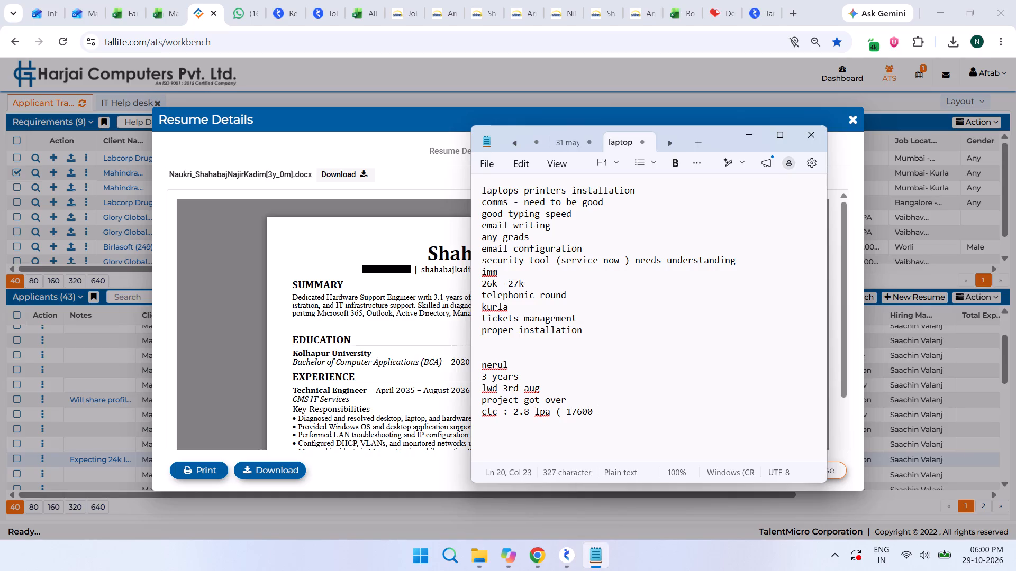
Append "2300 pf" after 17600 on the ctc line of the candidate notes.
{"action": "key", "text": "2"}
{"action": "type", "text": "300"}
{"action": "key", "text": "space"}
{"action": "type", "text": "pf"}
{"action": "key", "text": "space"}
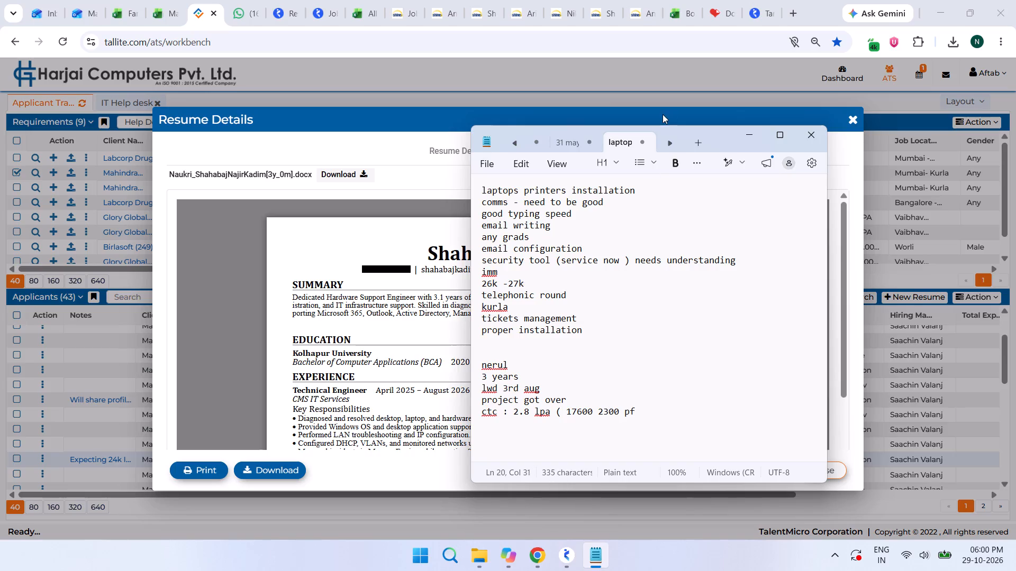
{"action": "left_click", "coordinate": [594, 413]}
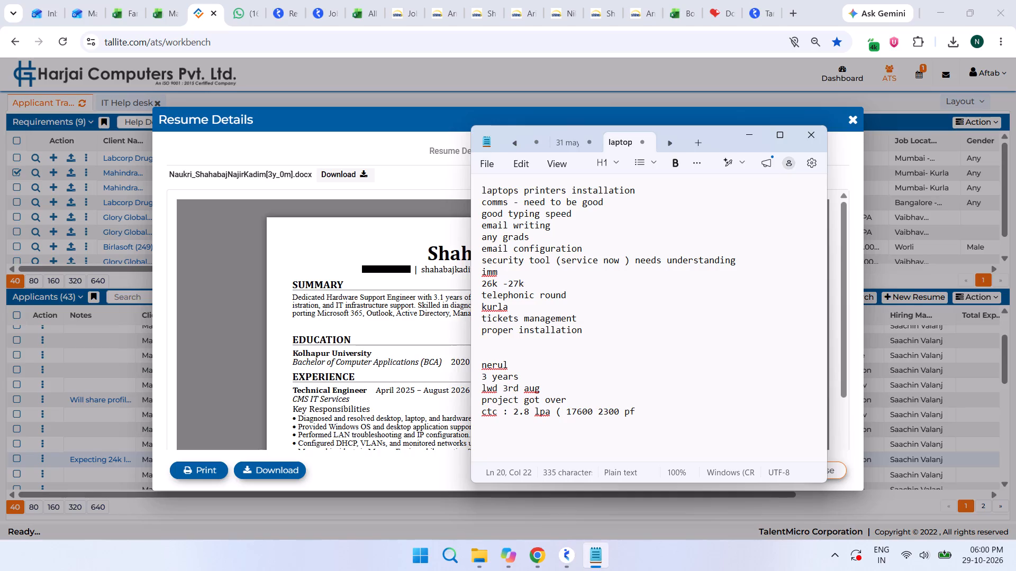
{"action": "left_click", "coordinate": [644, 412]}
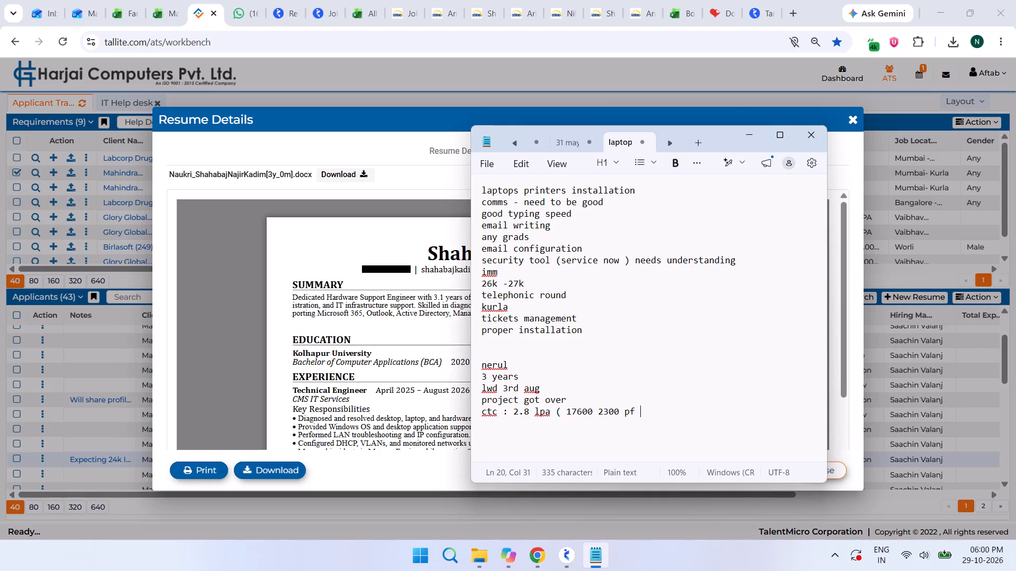
Append "19k gross" after the pf amount on the ctc line.
{"action": "type", "text": "19"}
{"action": "key", "text": "space"}
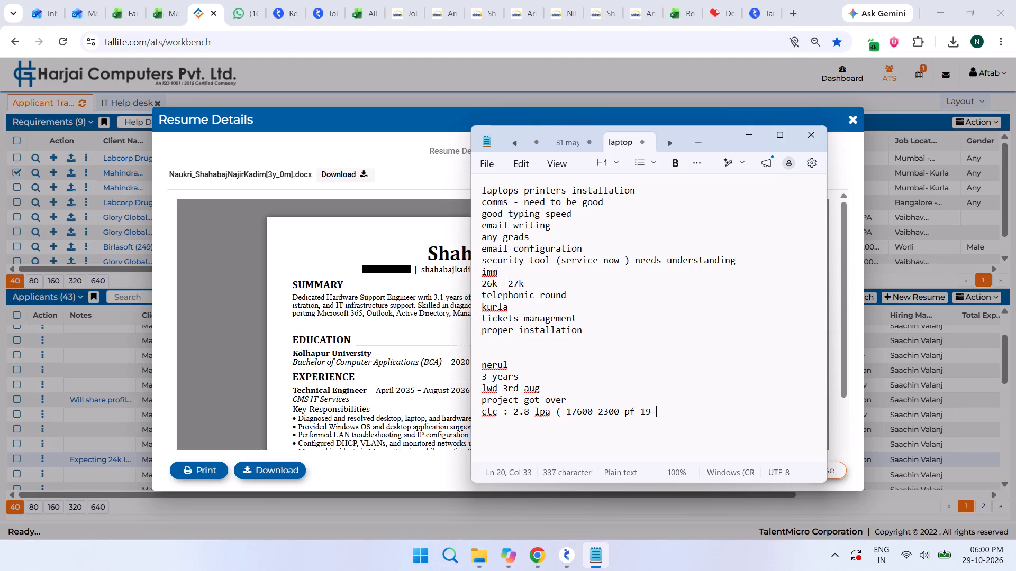
{"action": "key", "text": "BackSpace"}
{"action": "type", "text": "000"}
{"action": "key", "text": "BackSpace"}
{"action": "key", "text": "BackSpace"}
{"action": "key", "text": "BackSpace"}
{"action": "type", "text": "k gross"}
{"action": "key", "text": "space"}
Switch to the Margin Calculator sheet in the browser and set the current salary in cell C18 to 19000.
{"action": "left_click", "coordinate": [160, 0]}
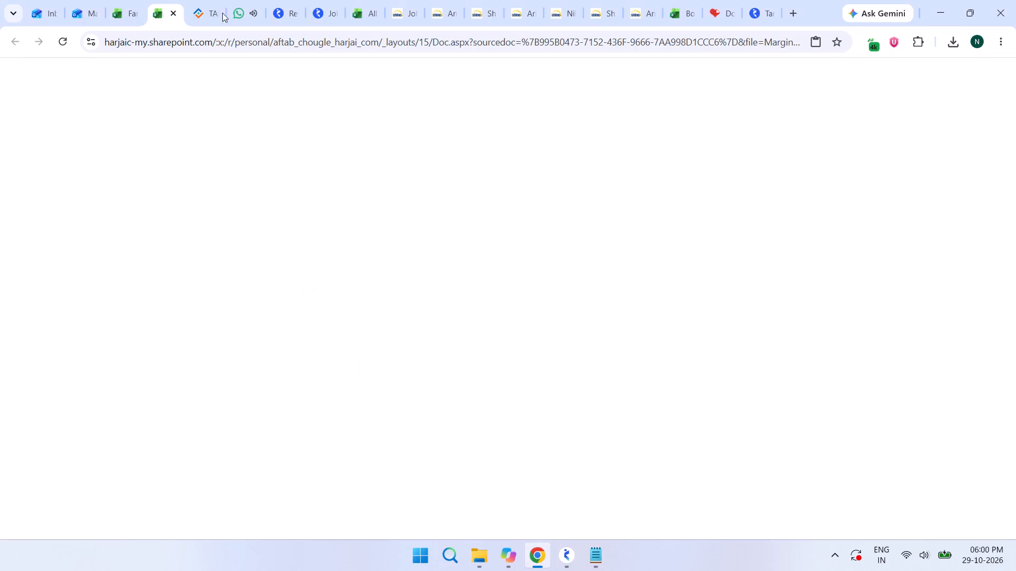
{"action": "triple_click", "coordinate": [288, 252]}
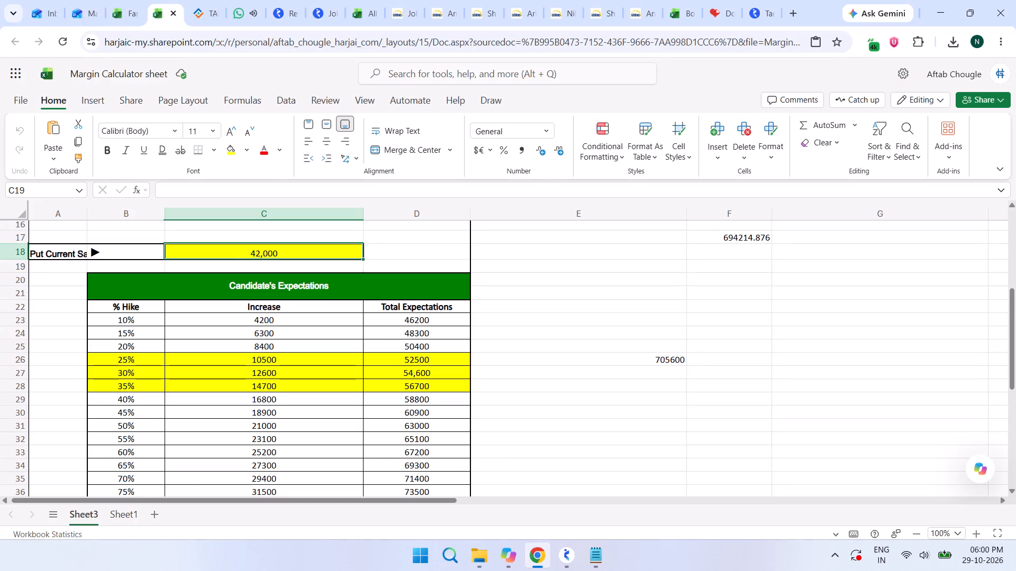
{"action": "left_click", "coordinate": [288, 253]}
{"action": "type", "text": "19000"}
{"action": "left_click", "coordinate": [258, 248]}
{"action": "left_click", "coordinate": [253, 248]}
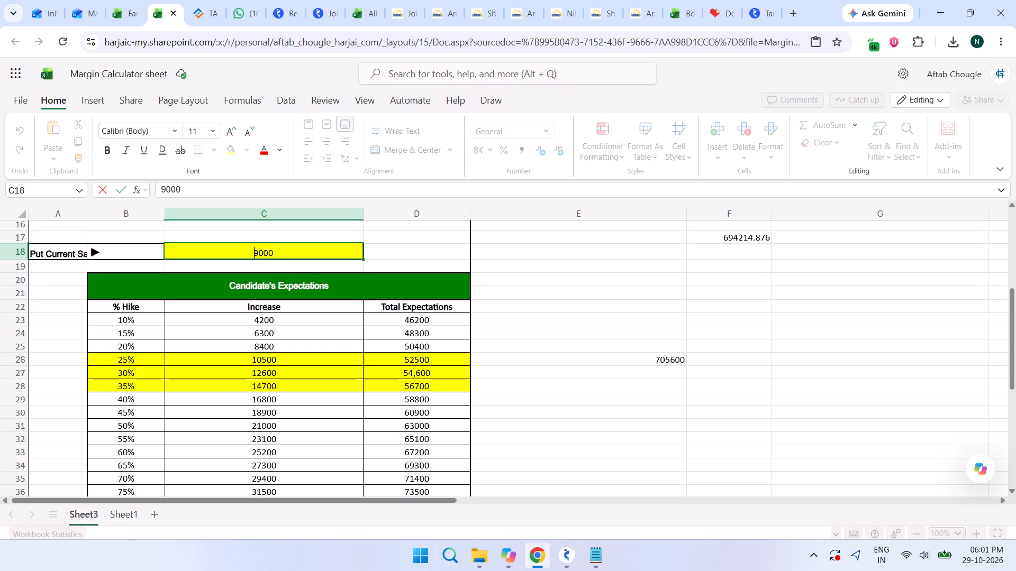
{"action": "key", "text": "1"}
{"action": "left_click", "coordinate": [596, 307]}
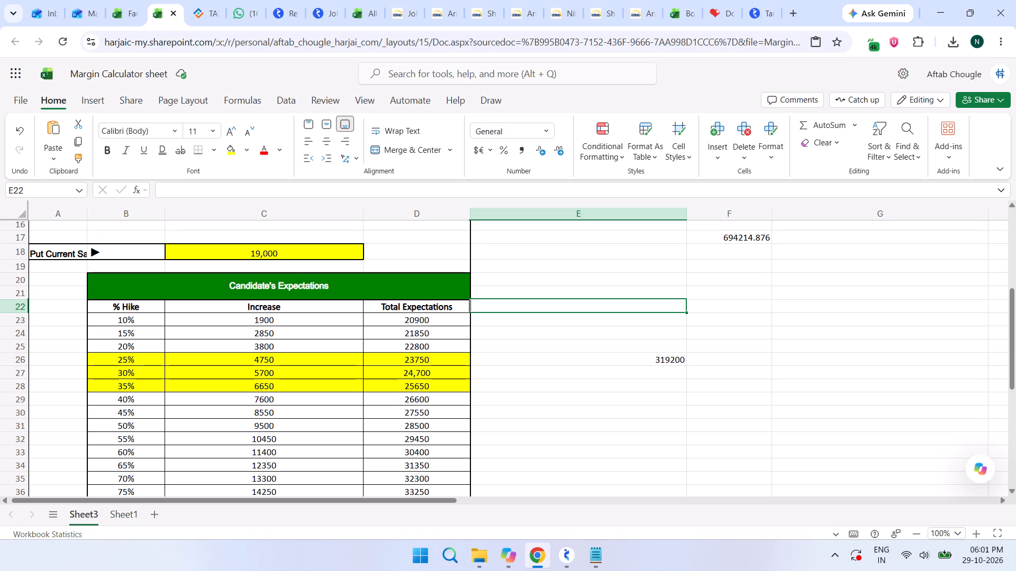
Return to Notepad, close the parenthesis on the ctc line and start a new line below it.
{"action": "left_click", "coordinate": [602, 553]}
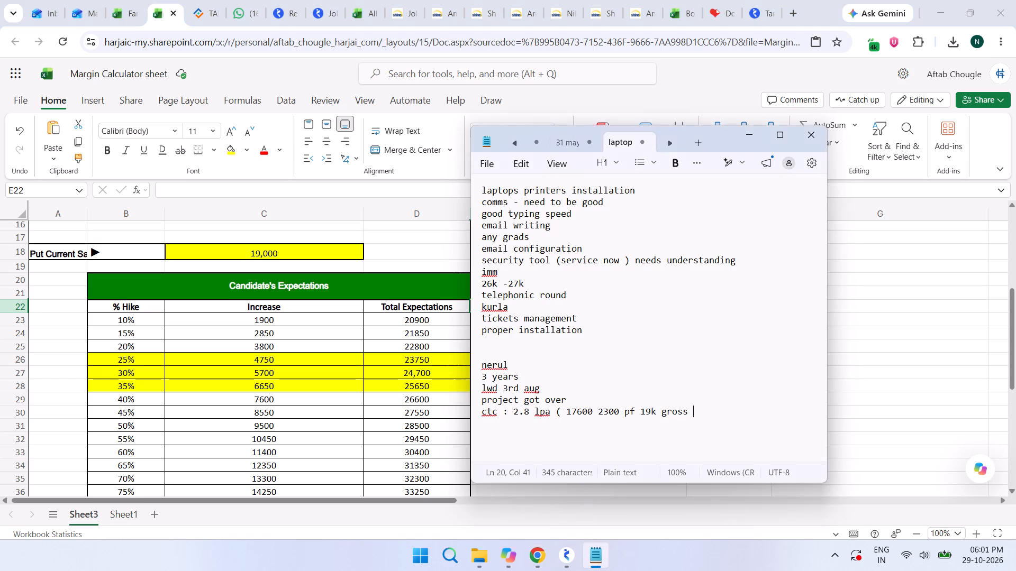
{"action": "key", "text": "shift+parenright"}
{"action": "key", "text": "Return"}
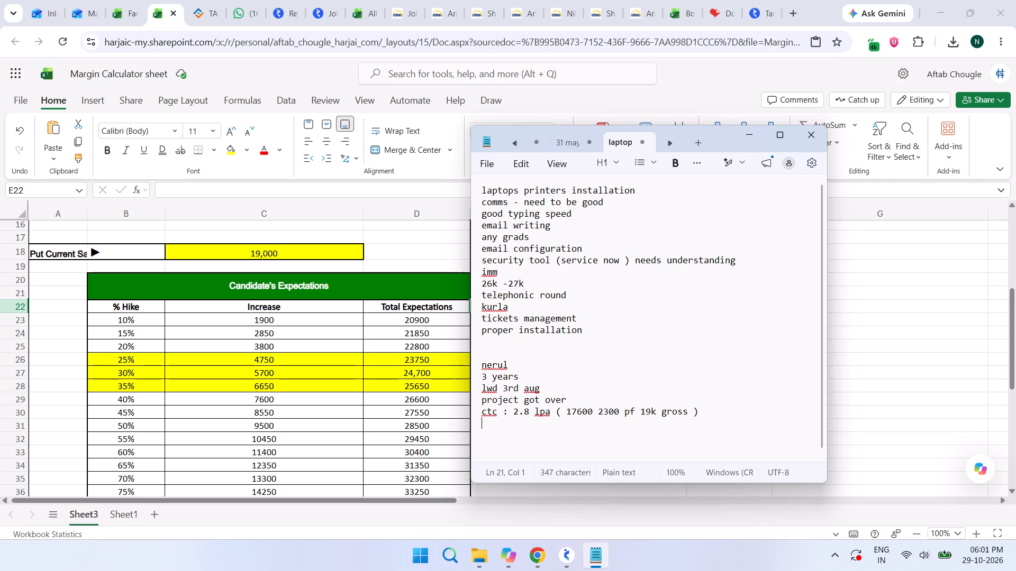
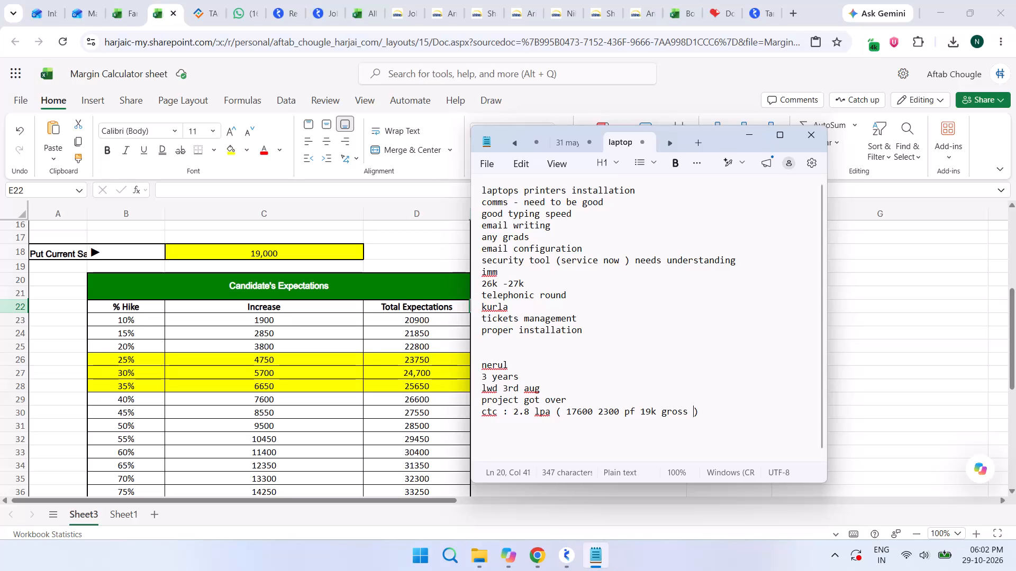
Remove the extra space before the closing parenthesis on the ctc line of the candidate notes.
{"action": "key", "text": "BackSpace"}
{"action": "key", "text": "Right"}
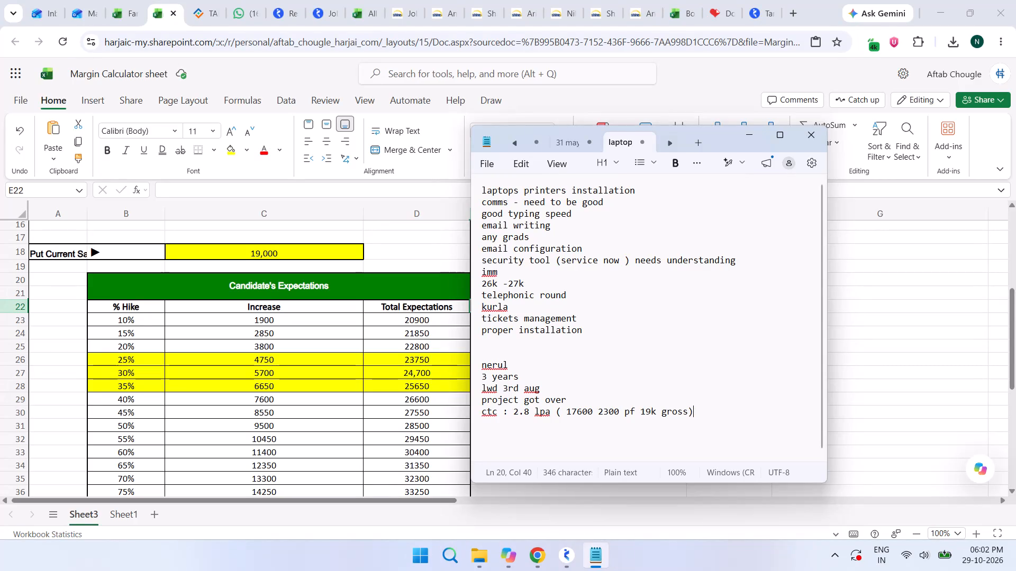
Add a new line labelled "ectc :" below the ctc line in the candidate notes.
{"action": "key", "text": "Return"}
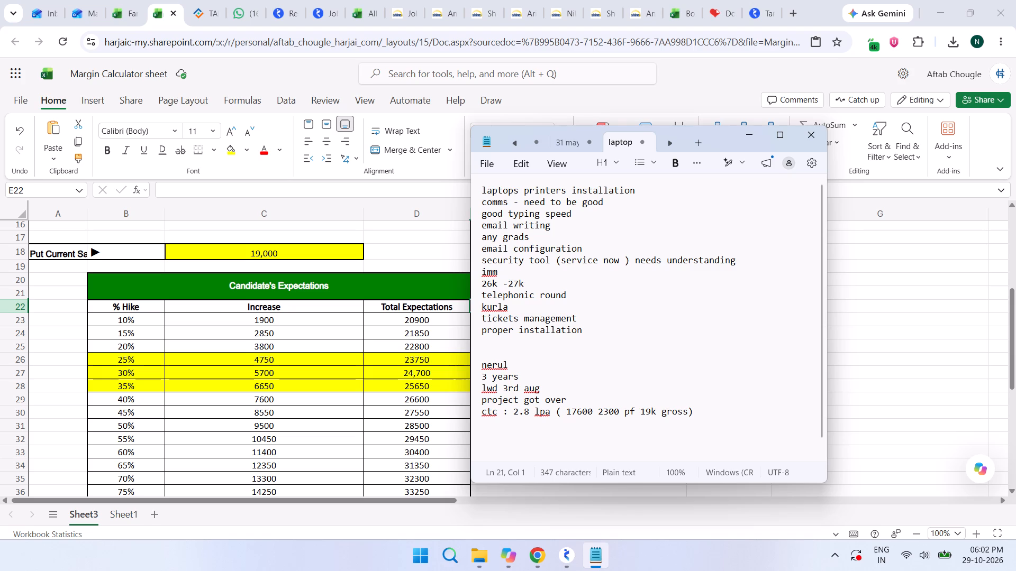
{"action": "left_click", "coordinate": [502, 425]}
{"action": "type", "text": "ectc"}
{"action": "key", "text": "space"}
{"action": "type", "text": ":"}
{"action": "key", "text": "space"}
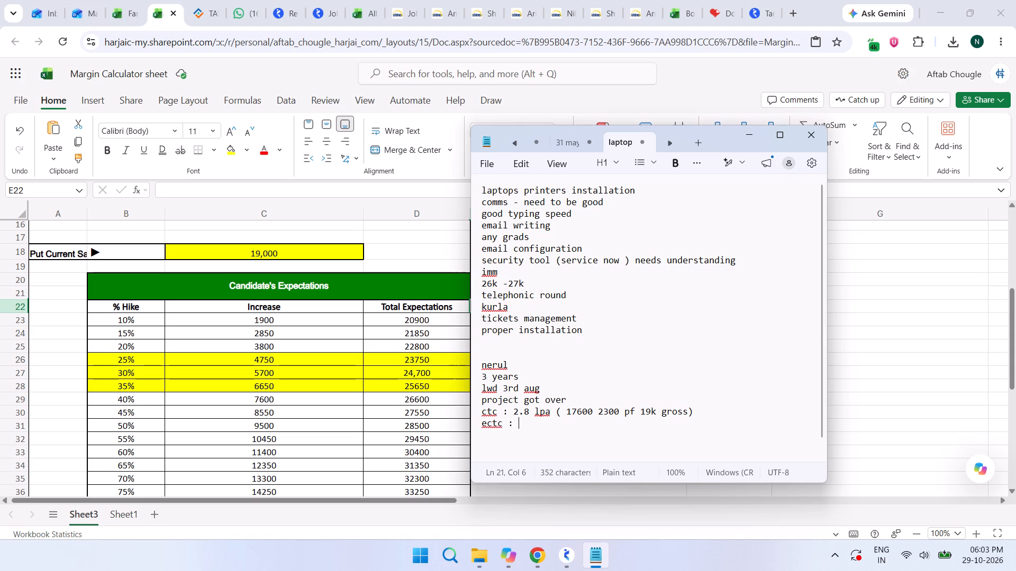
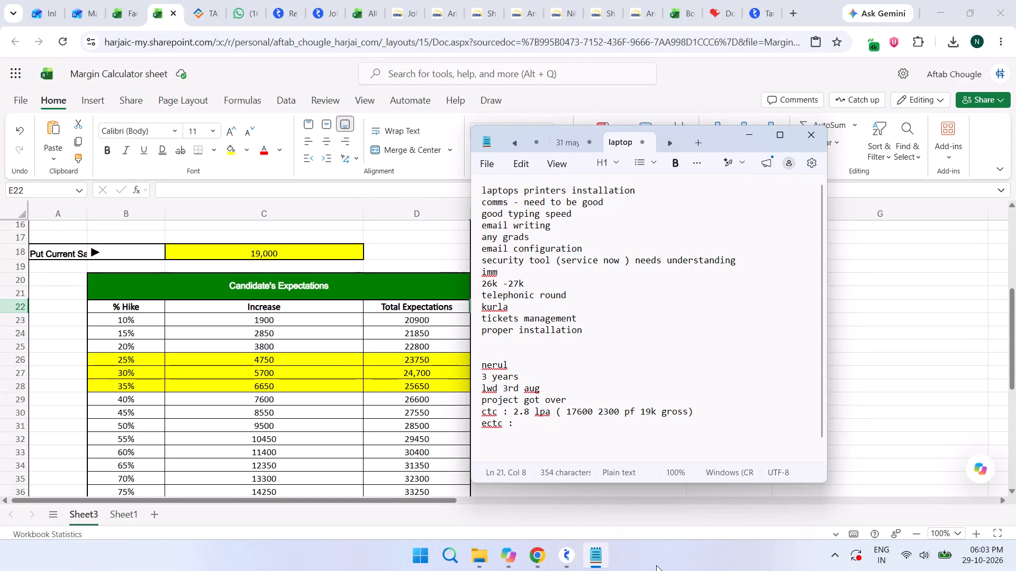
Switch from Notepad to the TALLITE applicant tracking workbench in the browser and dismiss the open resume preview.
{"action": "left_click", "coordinate": [540, 548]}
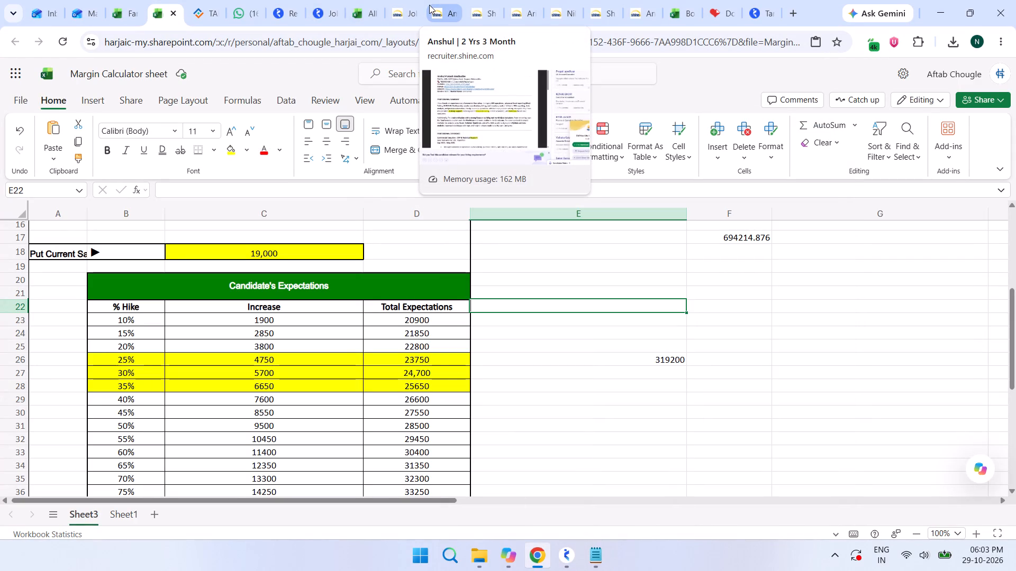
{"action": "left_click", "coordinate": [190, 0]}
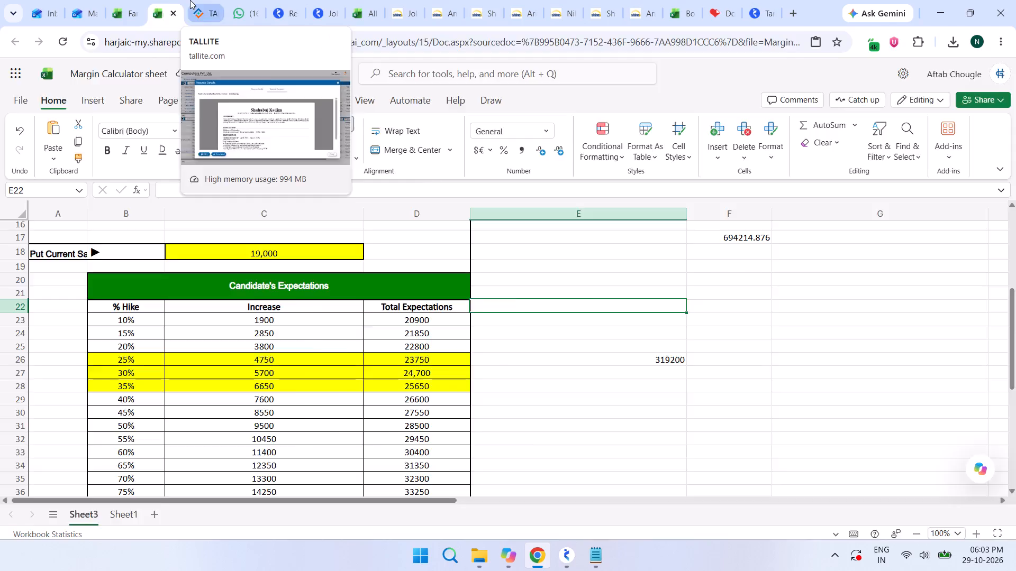
{"action": "left_click", "coordinate": [138, 385]}
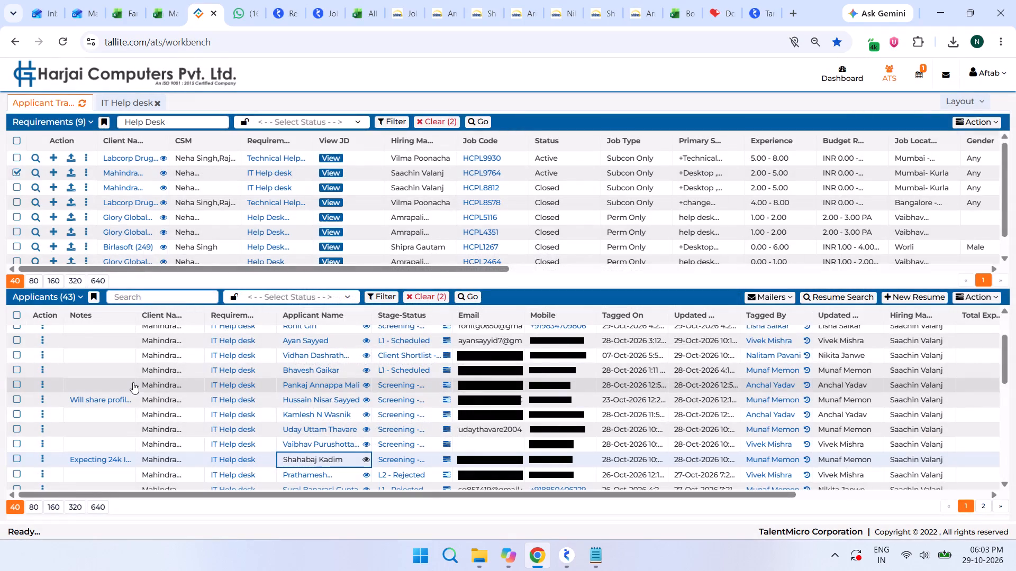
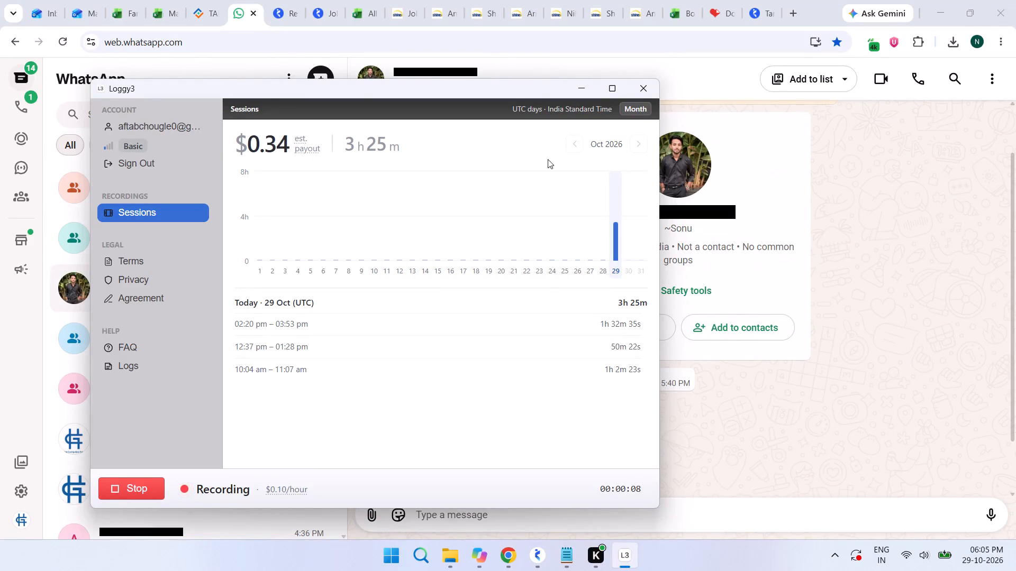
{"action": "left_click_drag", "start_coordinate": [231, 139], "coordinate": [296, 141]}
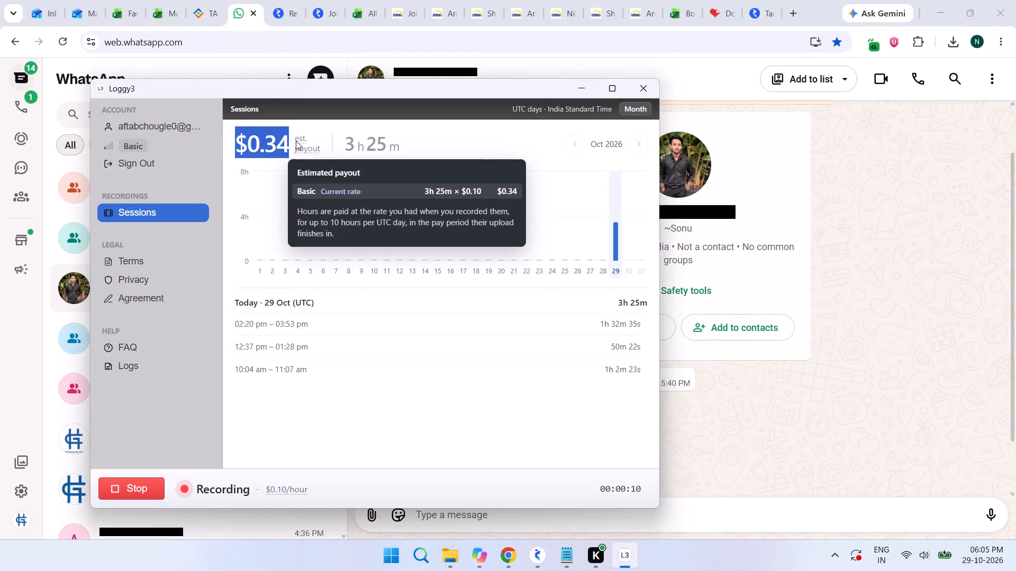
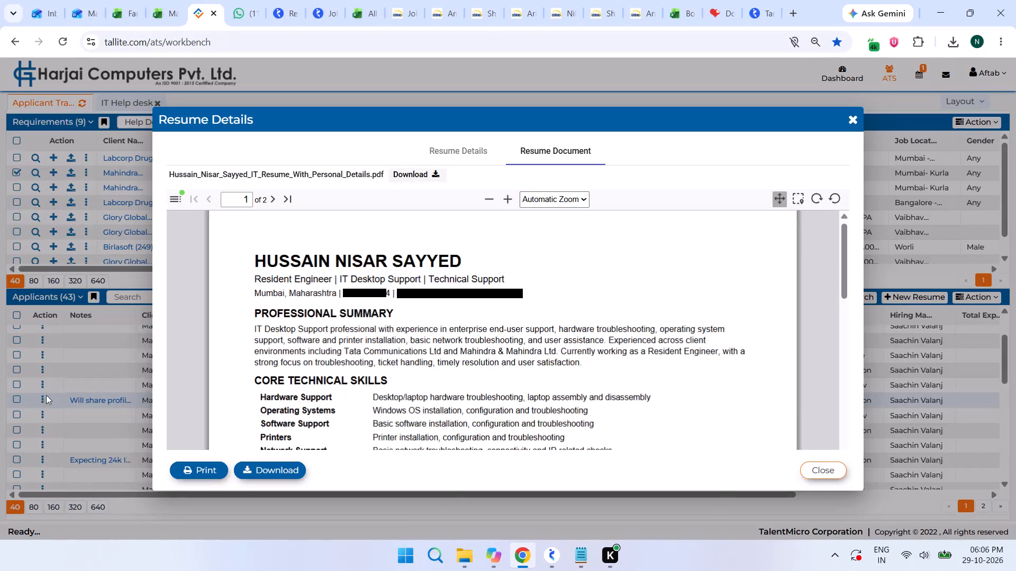
Close the resume preview and read both recruiter notes on the applicant whose note begins "Will share profil...".
{"action": "left_click", "coordinate": [51, 391]}
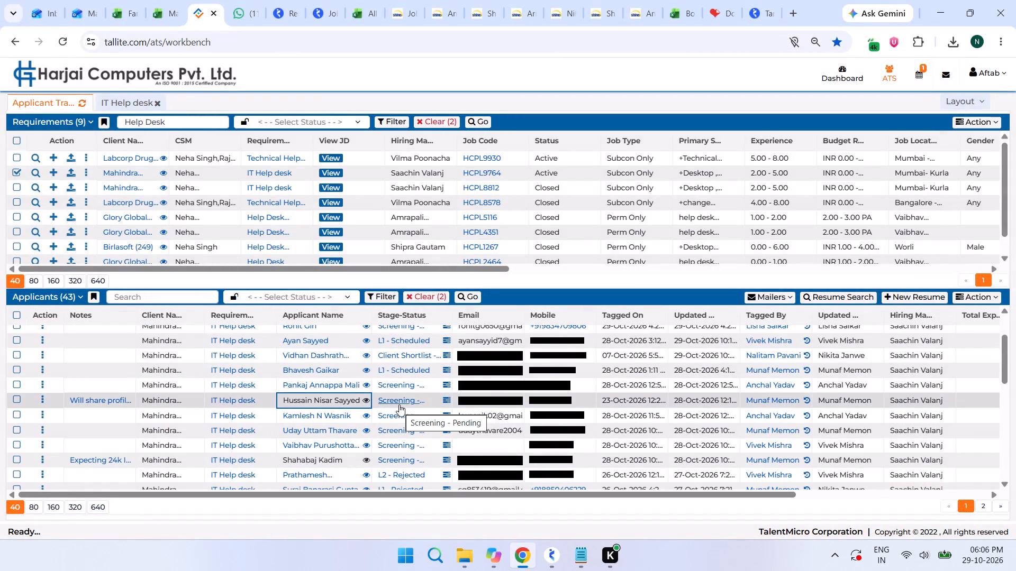
{"action": "left_click", "coordinate": [106, 400]}
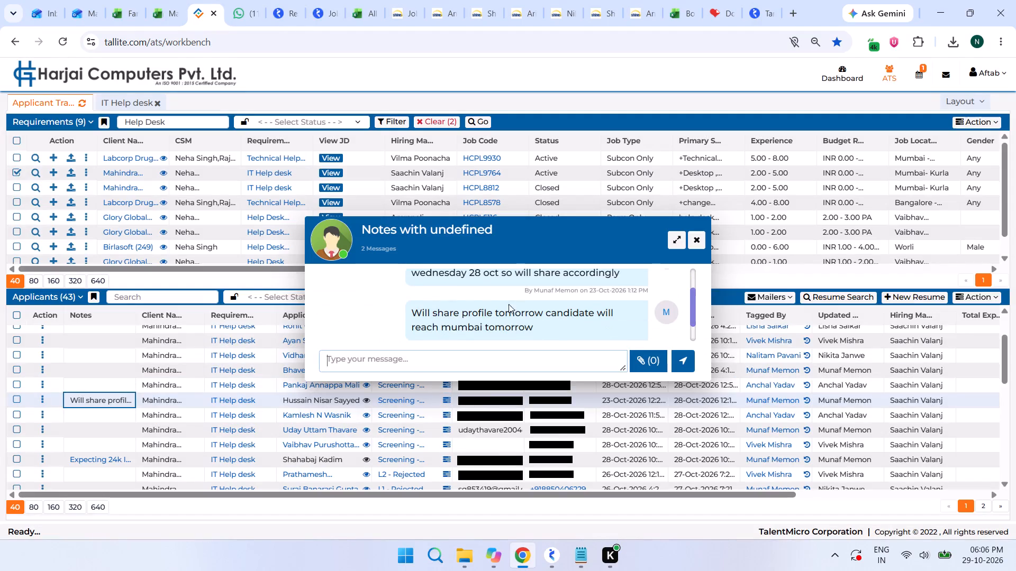
{"action": "scroll", "coordinate": [507, 312], "scroll_direction": "down", "scroll_amount": 3}
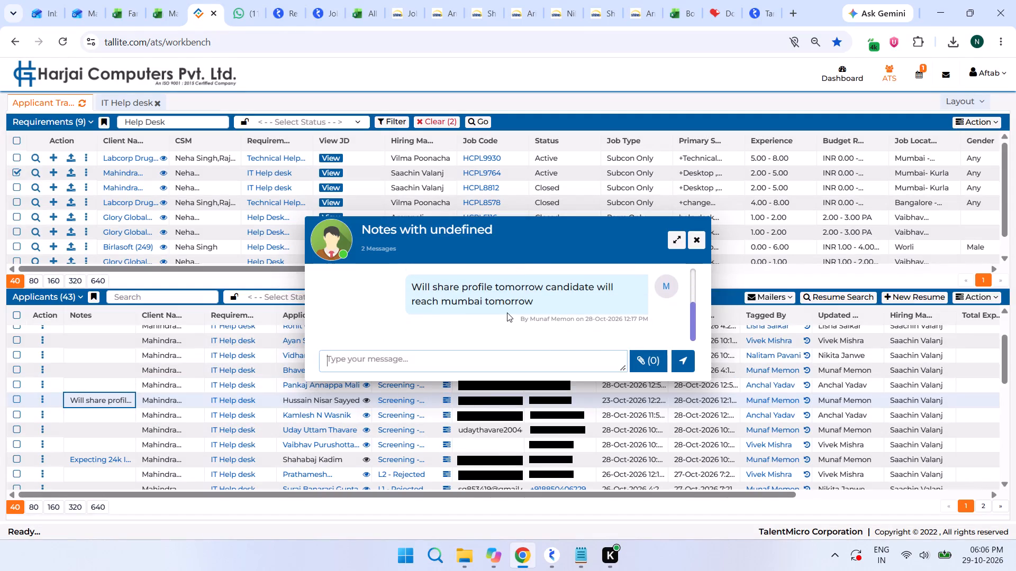
{"action": "scroll", "coordinate": [507, 312], "scroll_direction": "up", "scroll_amount": 1}
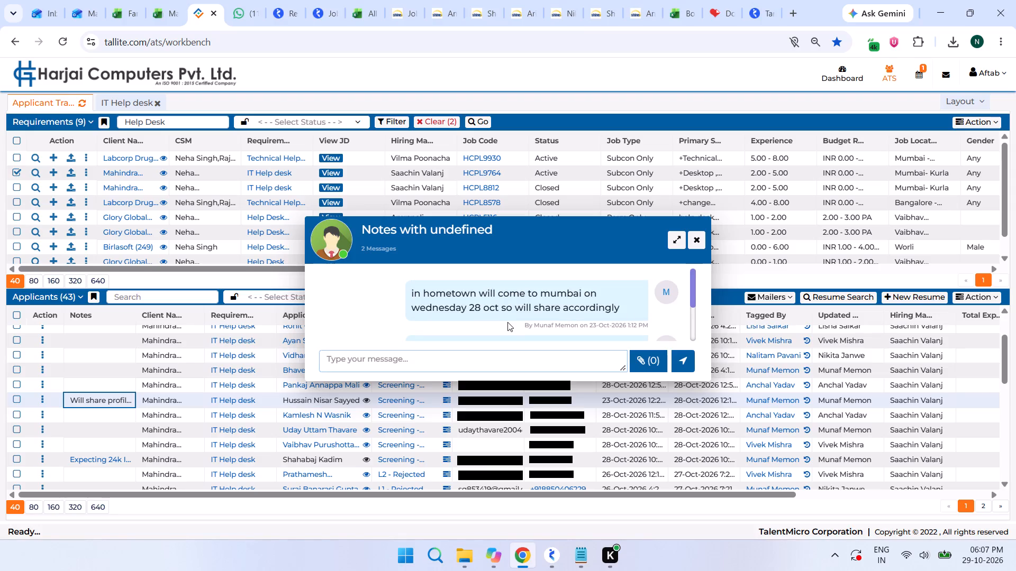
{"action": "scroll", "coordinate": [529, 305], "scroll_direction": "down", "scroll_amount": 1}
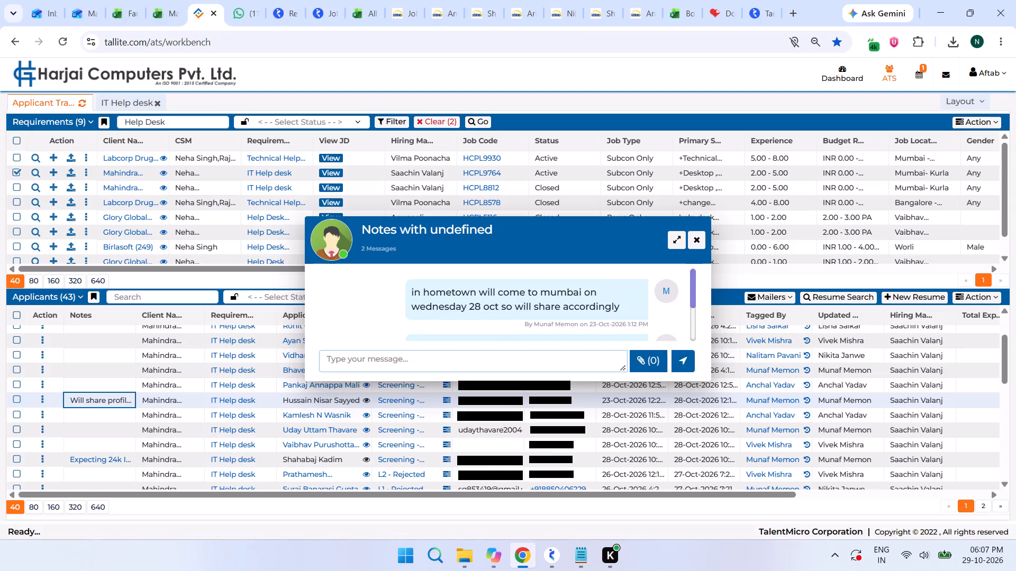
{"action": "scroll", "coordinate": [529, 305], "scroll_direction": "down", "scroll_amount": 3}
{"action": "scroll", "coordinate": [529, 305], "scroll_direction": "up", "scroll_amount": 1}
{"action": "scroll", "coordinate": [529, 305], "scroll_direction": "down", "scroll_amount": 5}
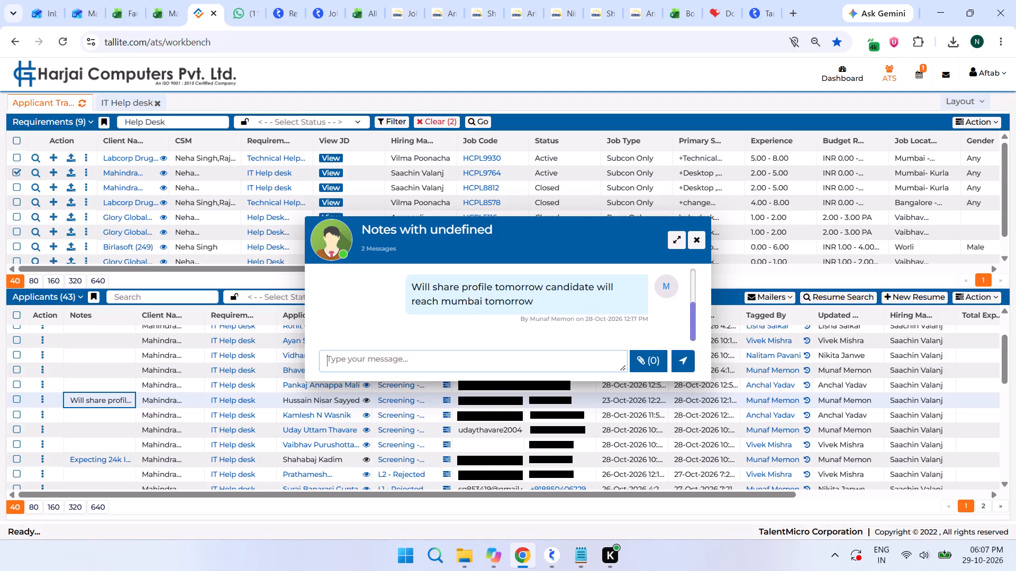
Switch to Notepad and place the cursor on the empty line two lines below "ectc :" in the laptop notes.
{"action": "left_click", "coordinate": [577, 551]}
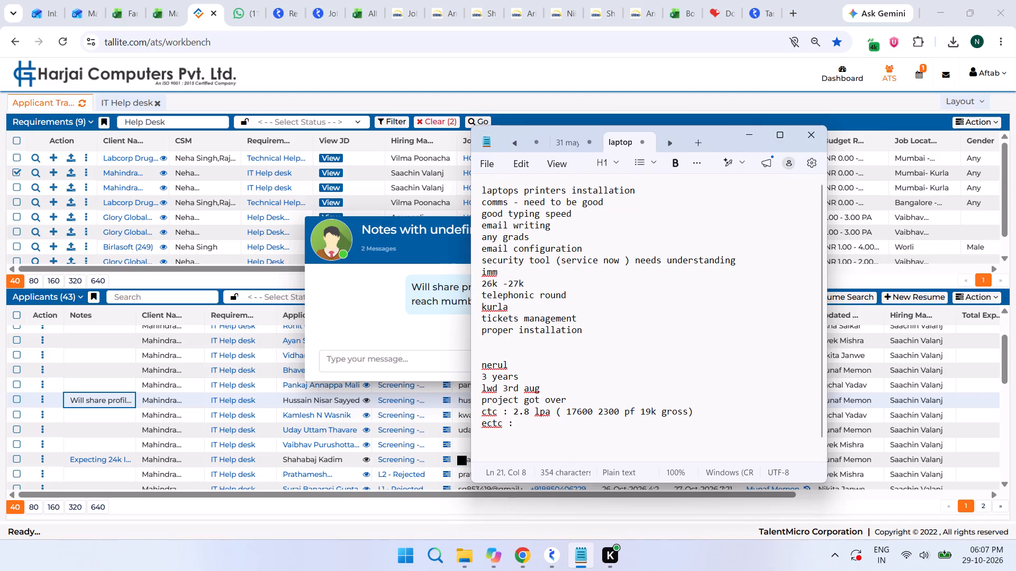
{"action": "left_click", "coordinate": [561, 443]}
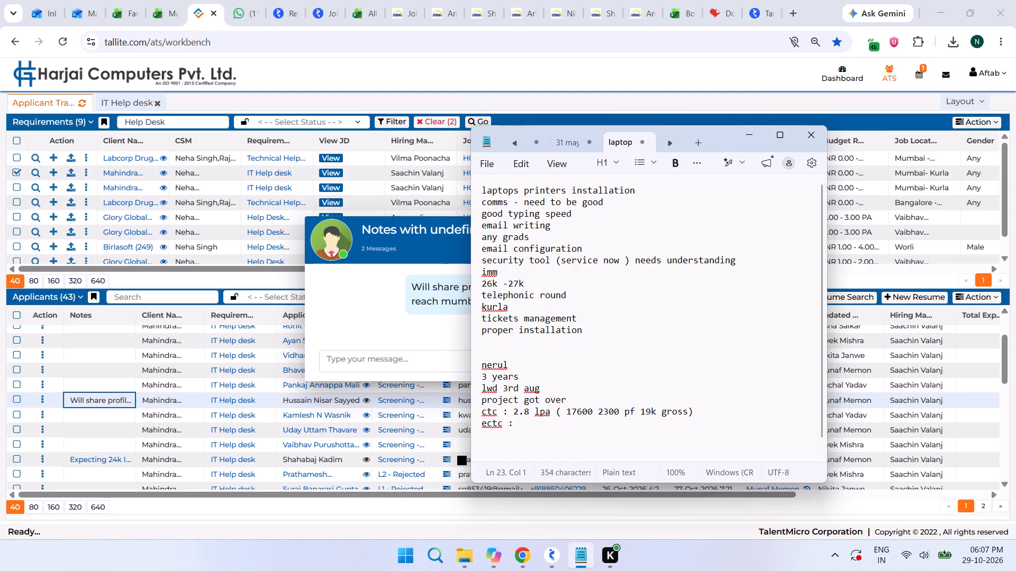
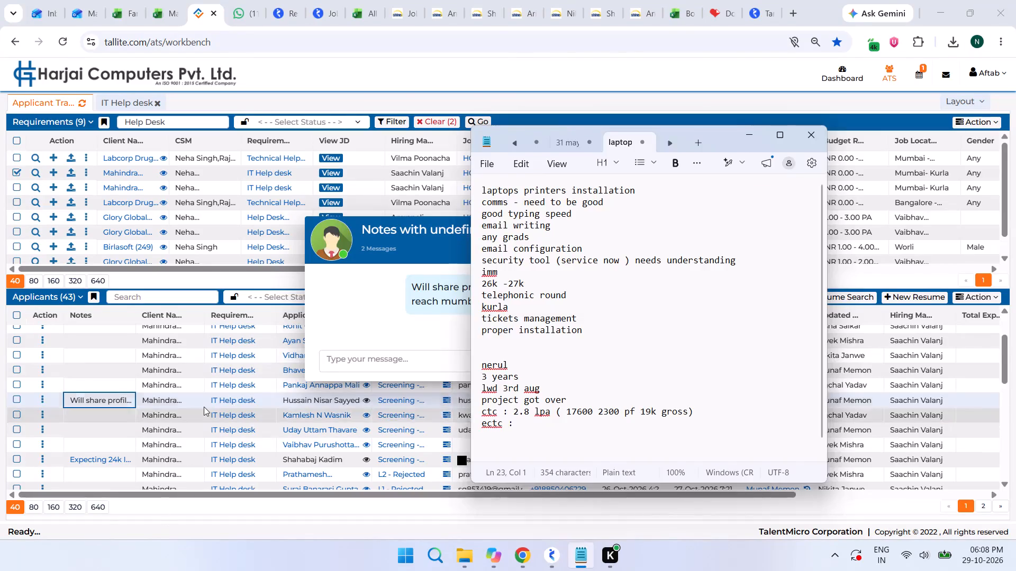
Close the recruiter notes and view the resume document of the applicant directly above the row noted "Will share profil...".
{"action": "left_click", "coordinate": [204, 407]}
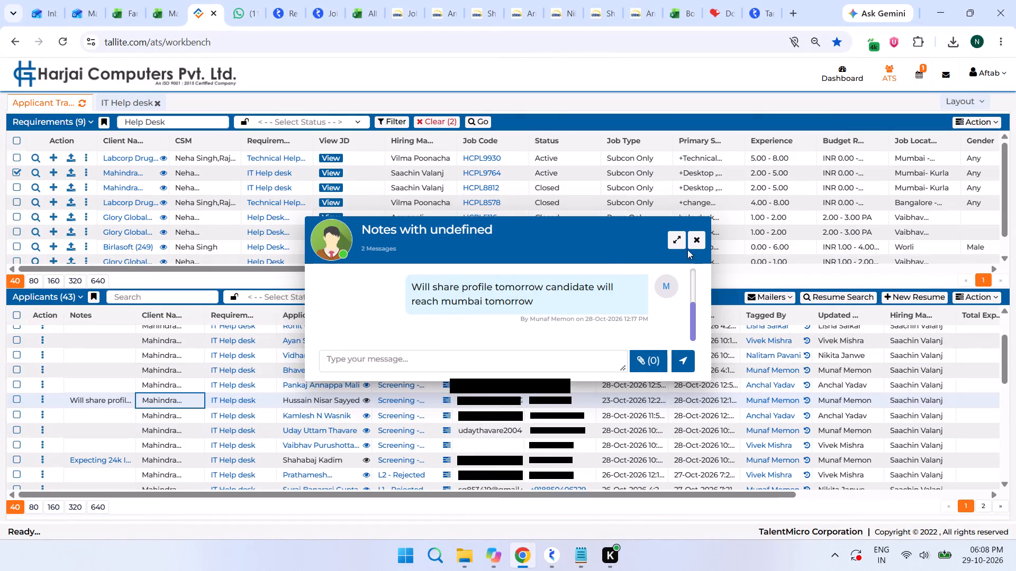
{"action": "left_click", "coordinate": [694, 243]}
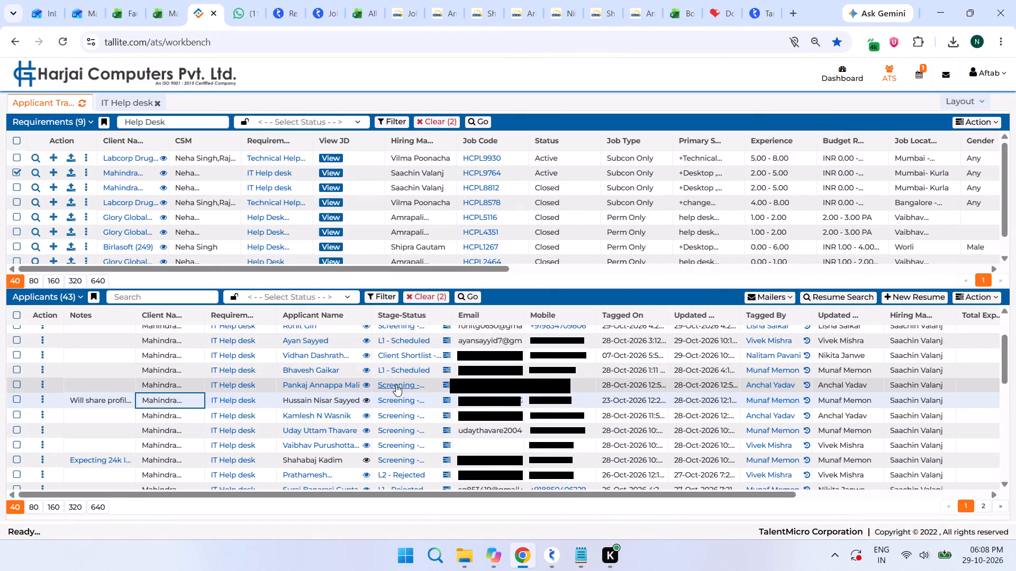
{"action": "left_click", "coordinate": [367, 384]}
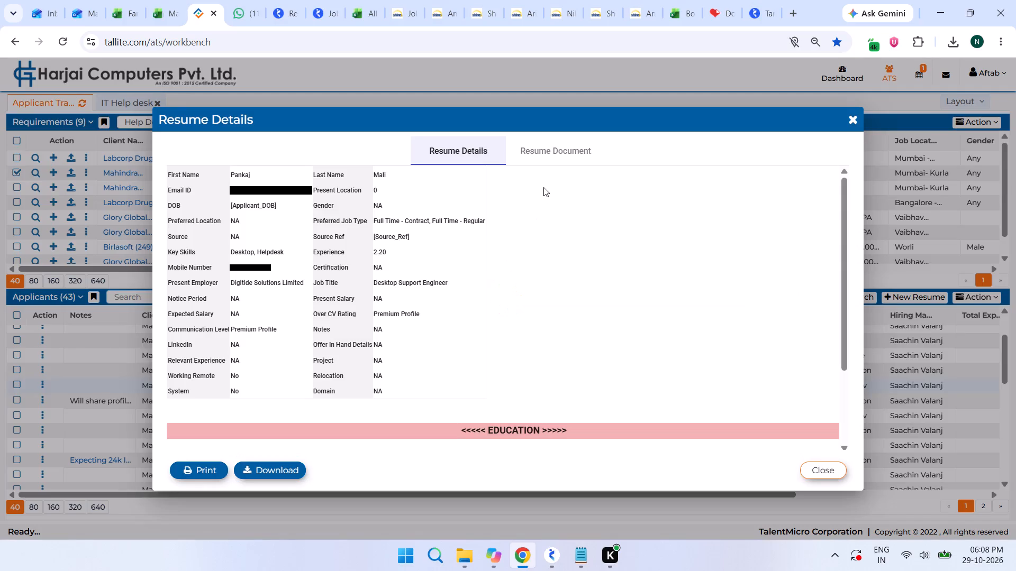
{"action": "left_click", "coordinate": [550, 158]}
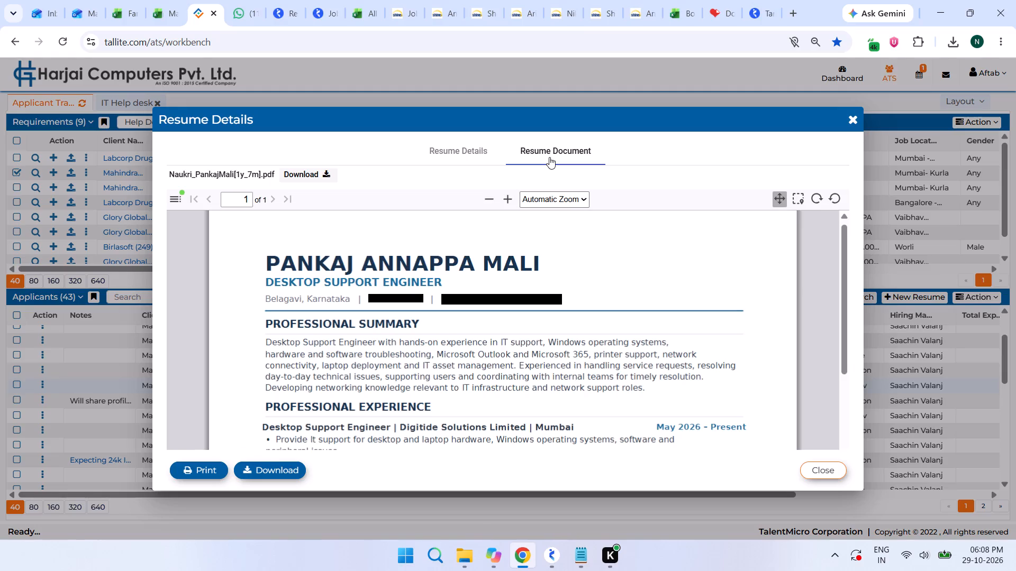
{"action": "left_click", "coordinate": [83, 326]}
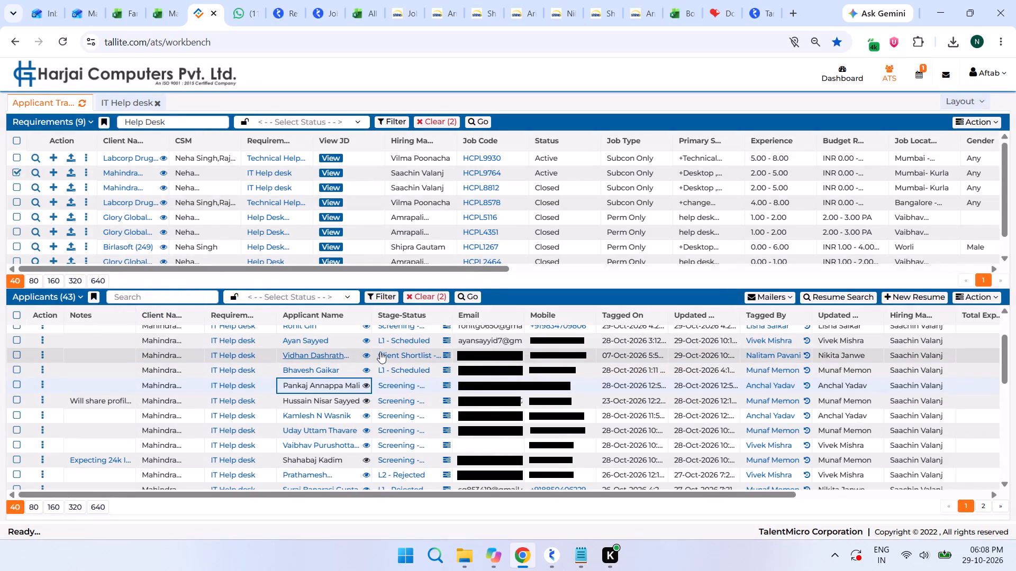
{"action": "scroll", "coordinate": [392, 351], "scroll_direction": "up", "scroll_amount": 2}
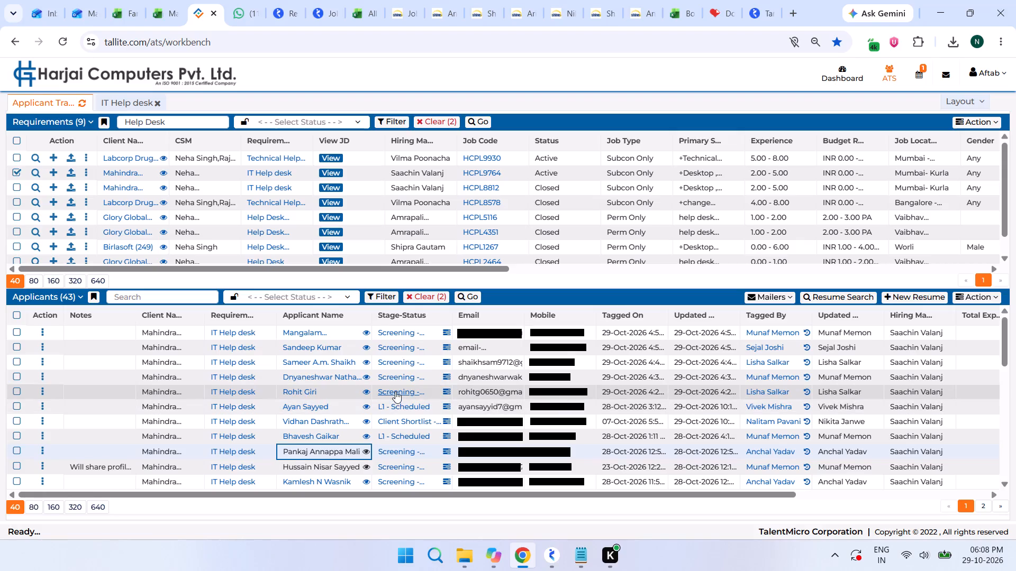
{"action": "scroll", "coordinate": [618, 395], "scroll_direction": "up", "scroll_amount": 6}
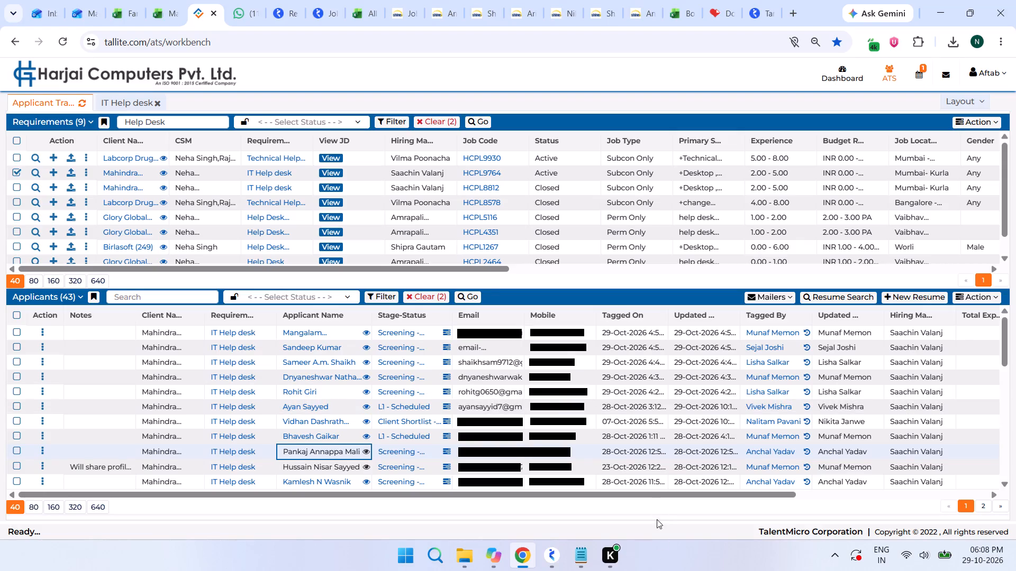
Switch to the Shine candidate search results and examine the page 2 listings for suitable Mumbai desktop support profiles.
{"action": "left_click", "coordinate": [459, 0]}
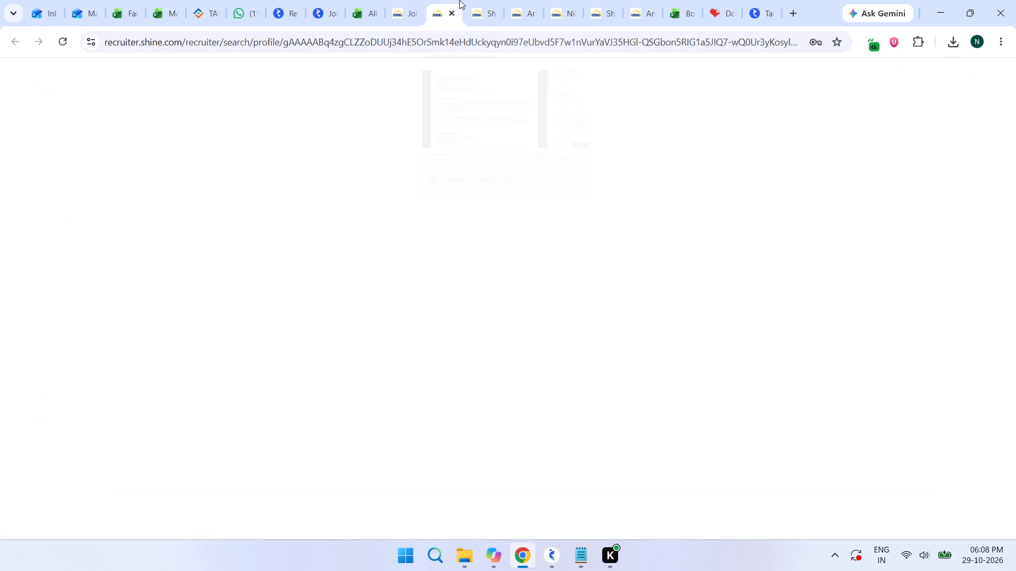
{"action": "scroll", "coordinate": [518, 222], "scroll_direction": "up", "scroll_amount": 2}
{"action": "scroll", "coordinate": [519, 223], "scroll_direction": "down", "scroll_amount": 1}
{"action": "scroll", "coordinate": [519, 223], "scroll_direction": "up", "scroll_amount": 6}
{"action": "left_click", "coordinate": [391, 0]}
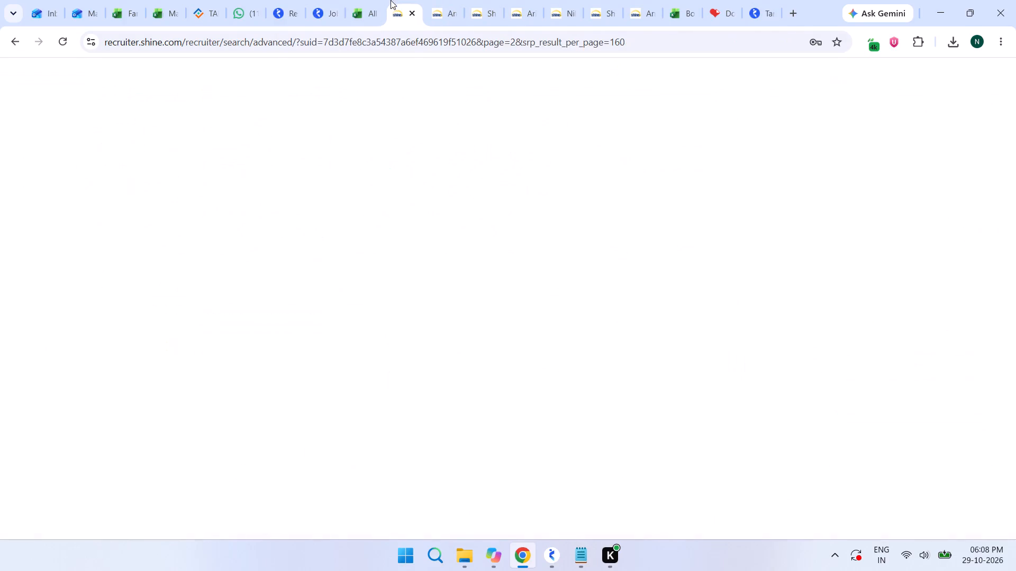
{"action": "scroll", "coordinate": [471, 230], "scroll_direction": "up", "scroll_amount": 6}
{"action": "scroll", "coordinate": [472, 230], "scroll_direction": "down", "scroll_amount": 3}
{"action": "scroll", "coordinate": [472, 230], "scroll_direction": "up", "scroll_amount": 1}
{"action": "scroll", "coordinate": [472, 230], "scroll_direction": "down", "scroll_amount": 2}
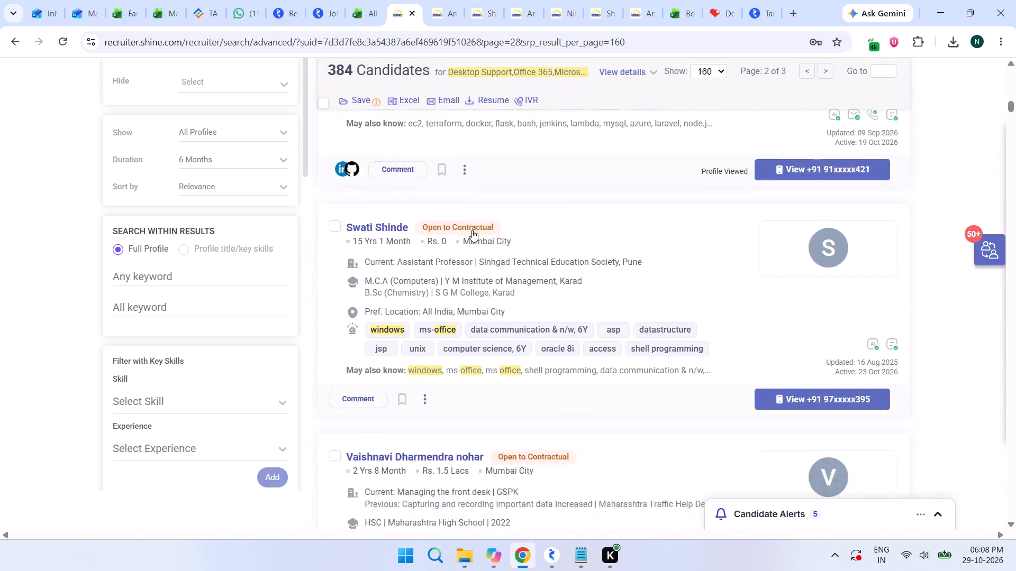
{"action": "scroll", "coordinate": [472, 230], "scroll_direction": "down", "scroll_amount": 10}
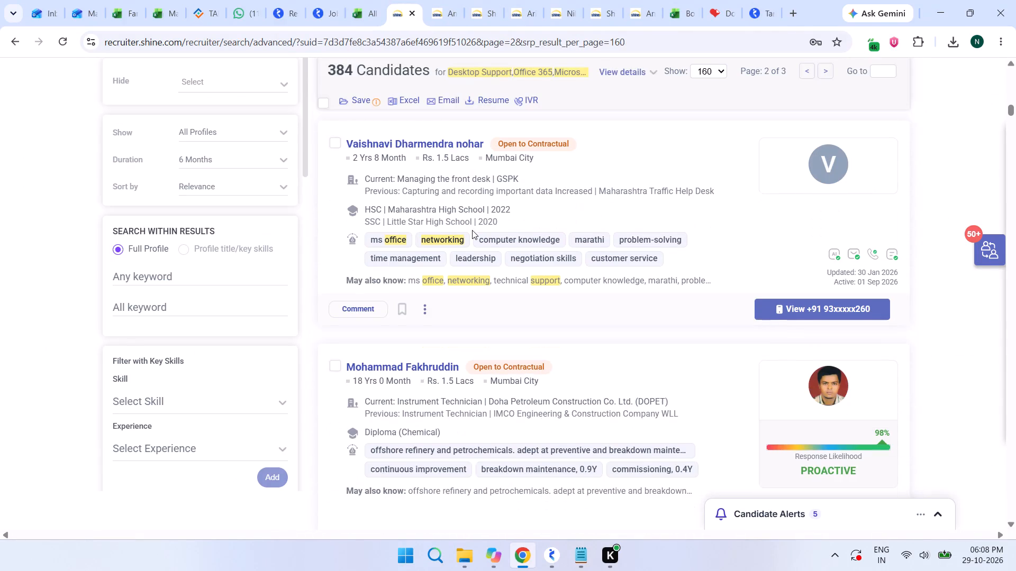
{"action": "scroll", "coordinate": [472, 230], "scroll_direction": "down", "scroll_amount": 3}
{"action": "scroll", "coordinate": [472, 230], "scroll_direction": "up", "scroll_amount": 1}
{"action": "scroll", "coordinate": [472, 230], "scroll_direction": "down", "scroll_amount": 6}
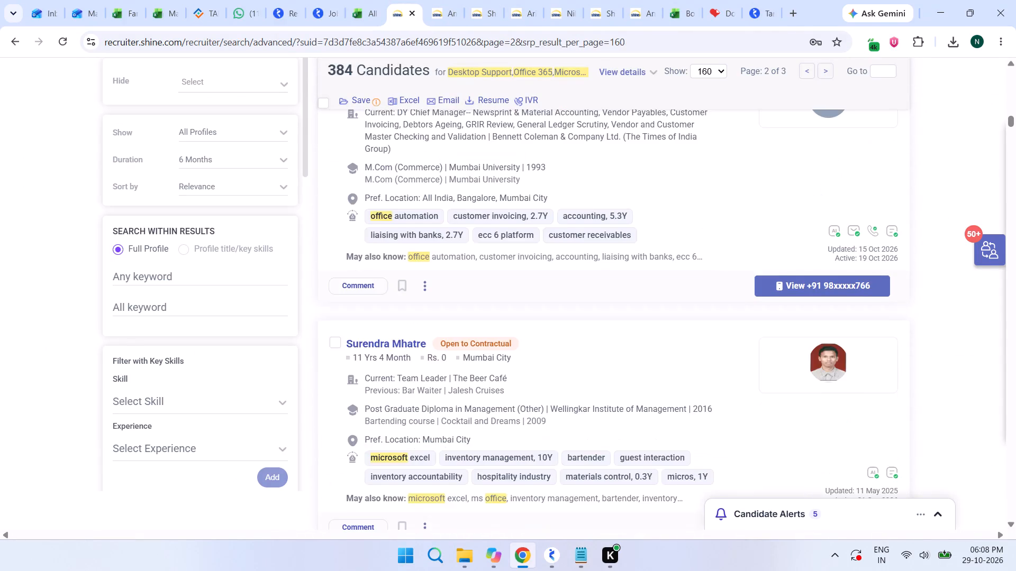
{"action": "scroll", "coordinate": [472, 230], "scroll_direction": "down", "scroll_amount": 6}
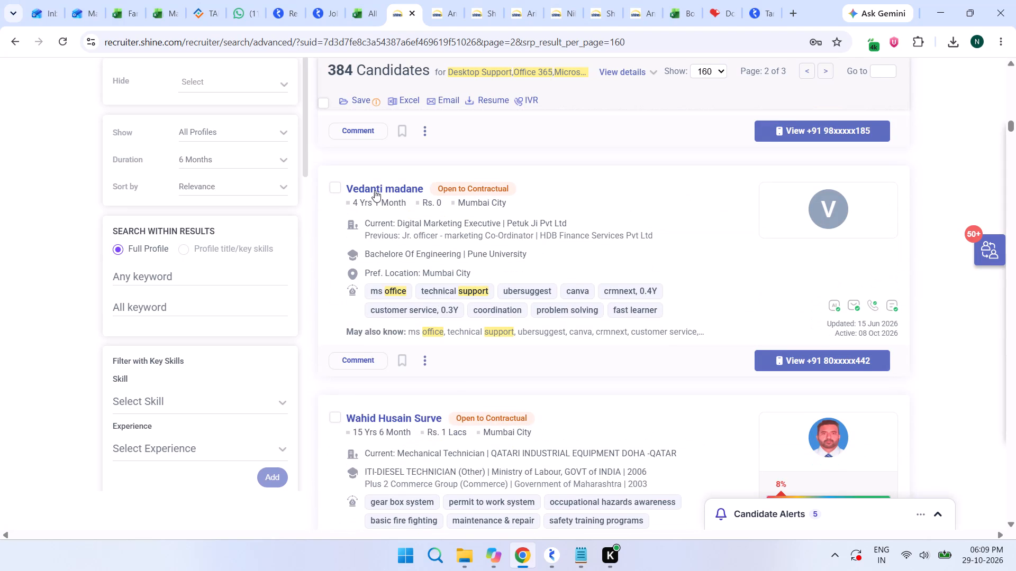
Open the Shine profile of the Petuk Ji Pvt Ltd digital marketing executive and read the attached resume.
{"action": "left_click", "coordinate": [393, 188]}
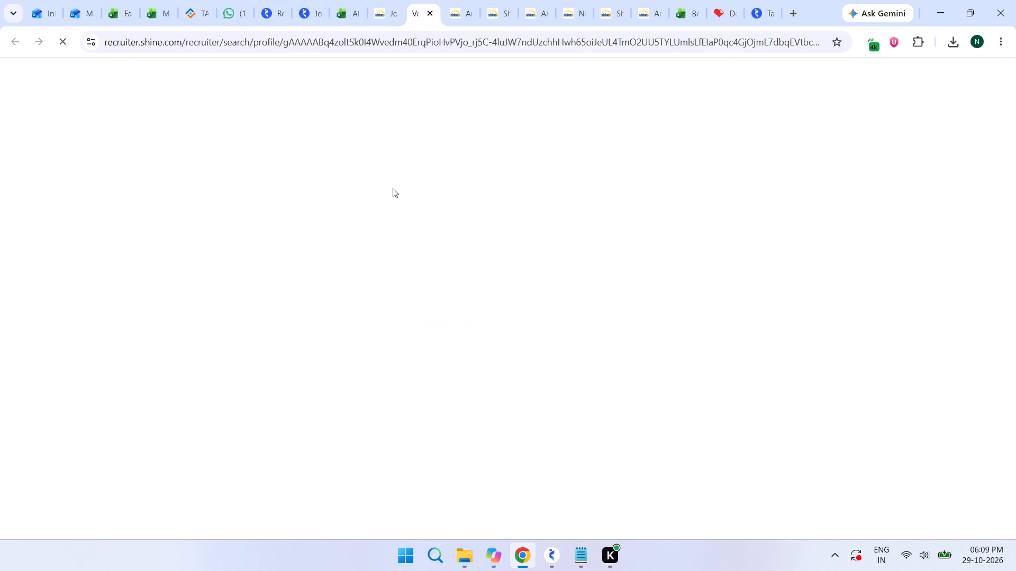
{"action": "left_click", "coordinate": [265, 332]}
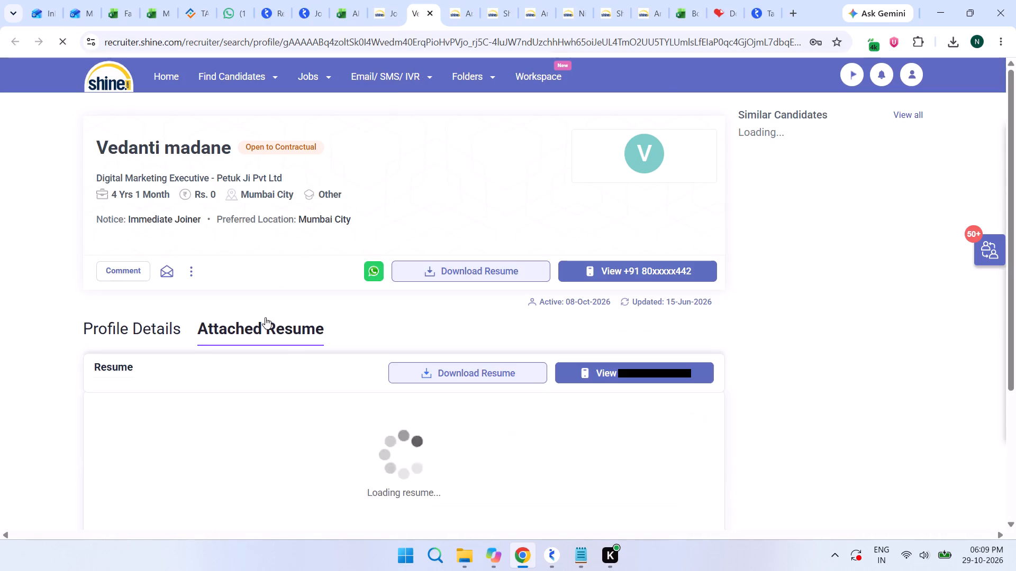
{"action": "scroll", "coordinate": [274, 290], "scroll_direction": "down", "scroll_amount": 4}
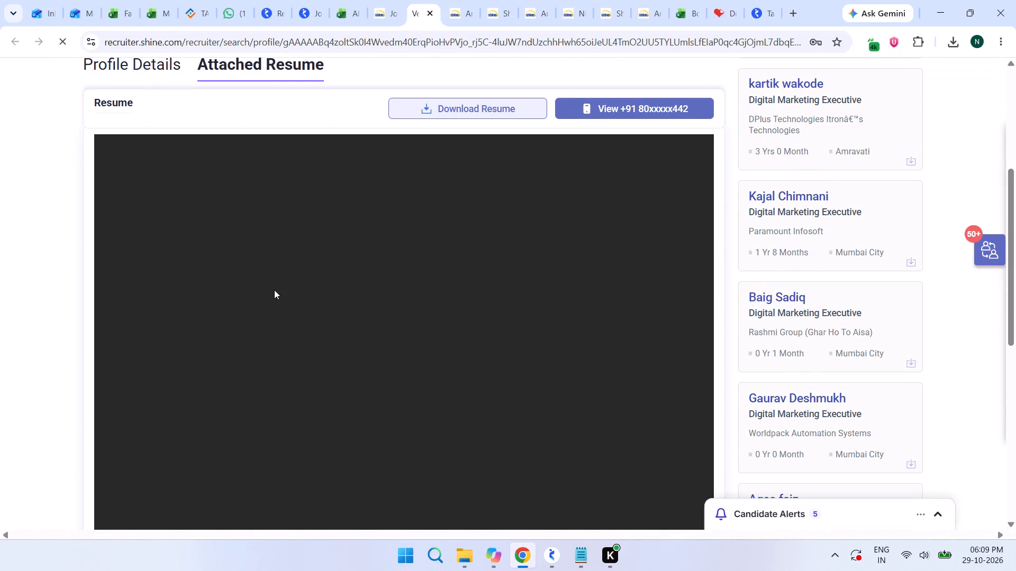
{"action": "scroll", "coordinate": [274, 290], "scroll_direction": "down", "scroll_amount": 1}
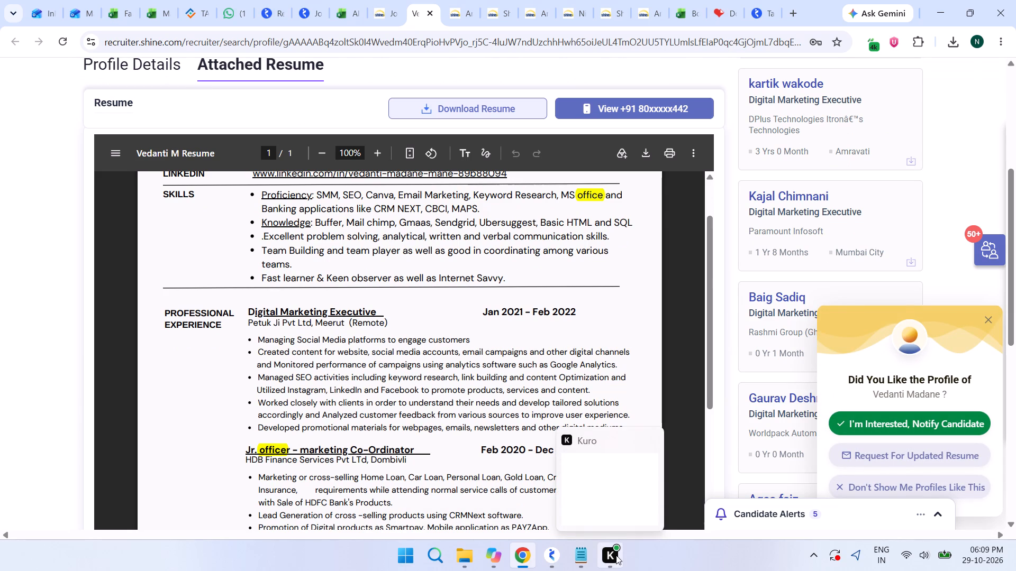
Close the Kuro application window.
{"action": "left_click", "coordinate": [654, 439]}
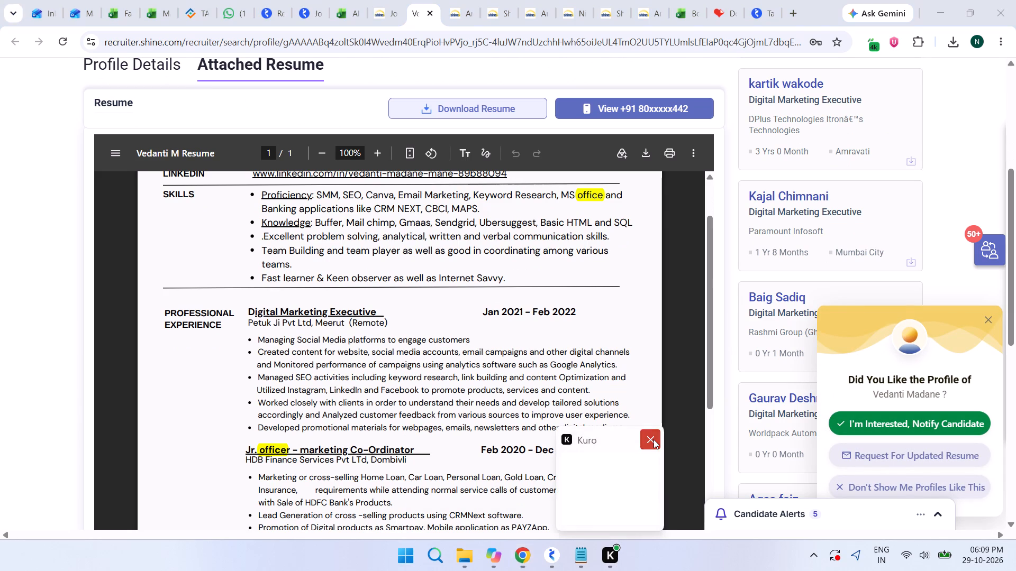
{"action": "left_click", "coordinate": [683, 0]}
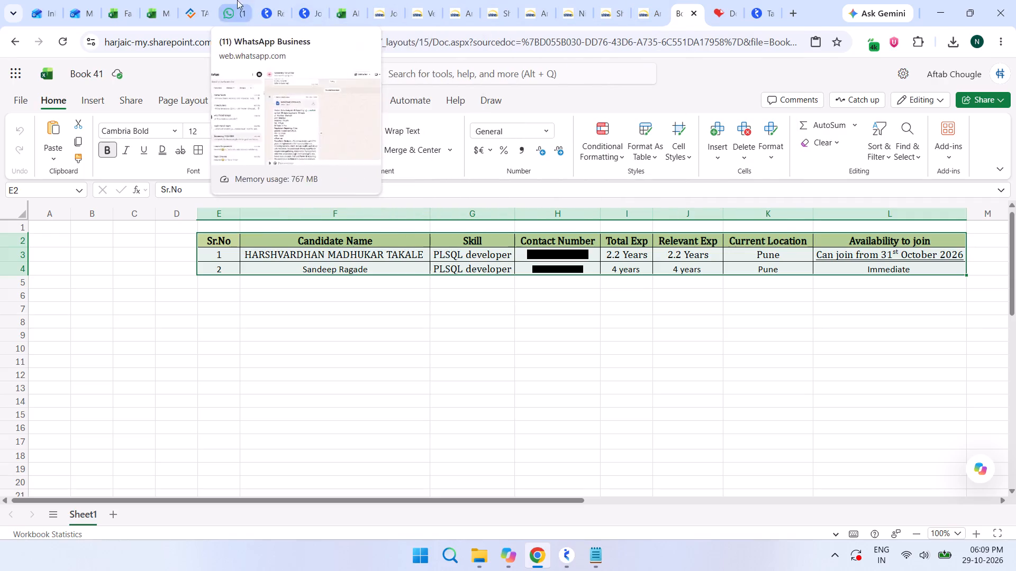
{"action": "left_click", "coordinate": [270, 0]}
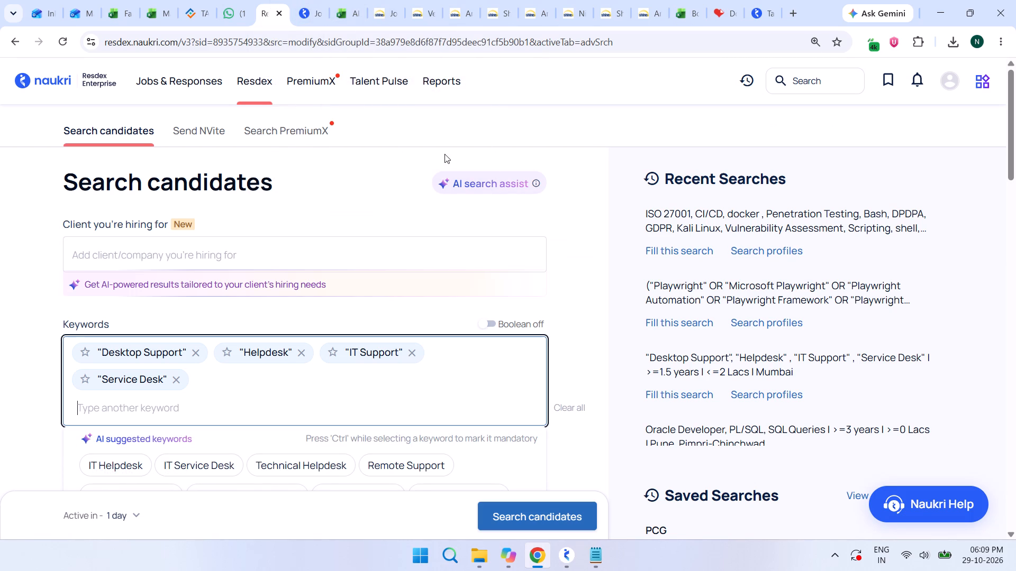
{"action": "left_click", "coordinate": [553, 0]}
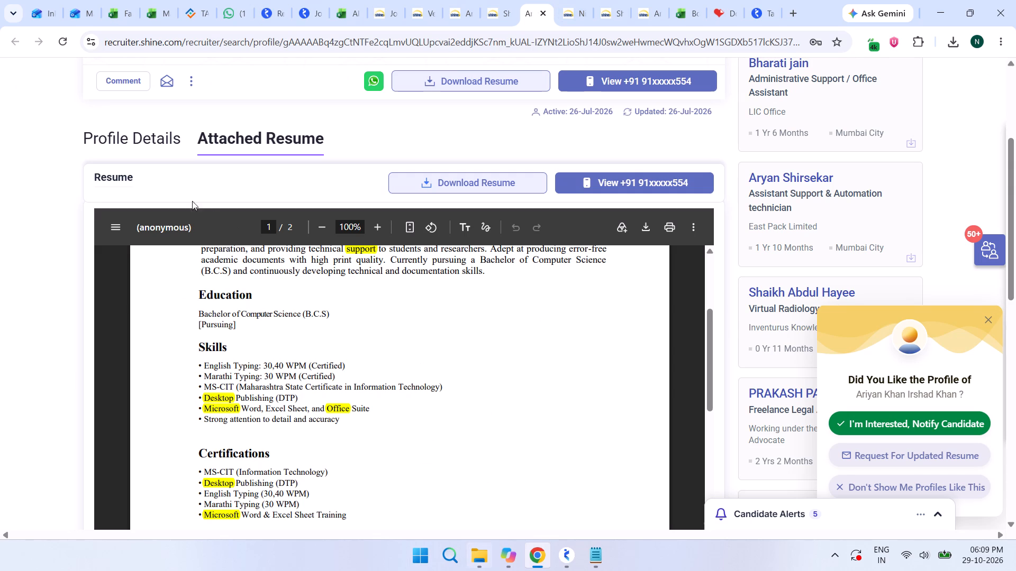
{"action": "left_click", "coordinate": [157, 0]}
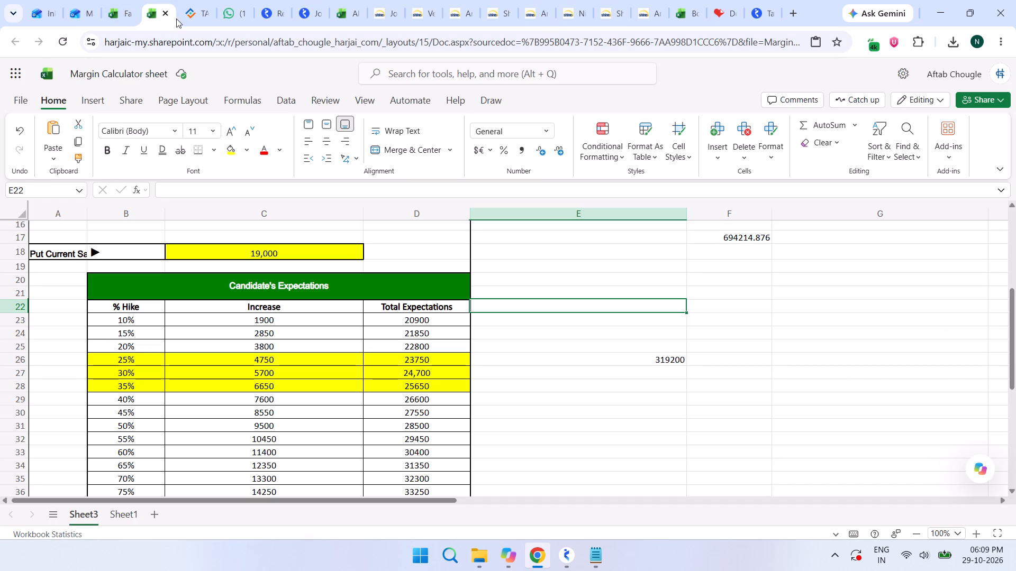
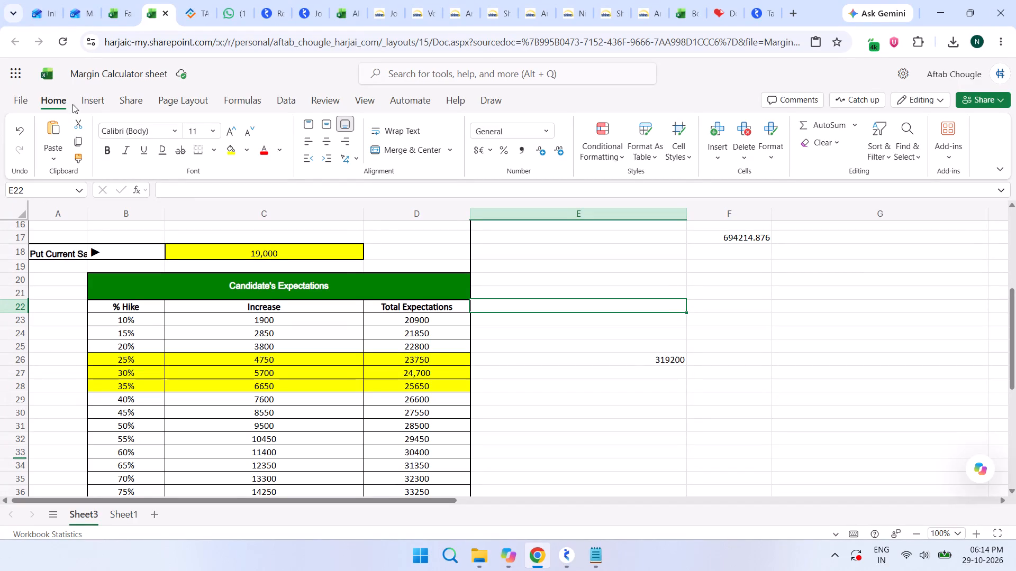
Switch to the Tallite applicant list and open the resume details of the Screening applicant two rows below the L1 - Dropped entry.
{"action": "left_click", "coordinate": [182, 0]}
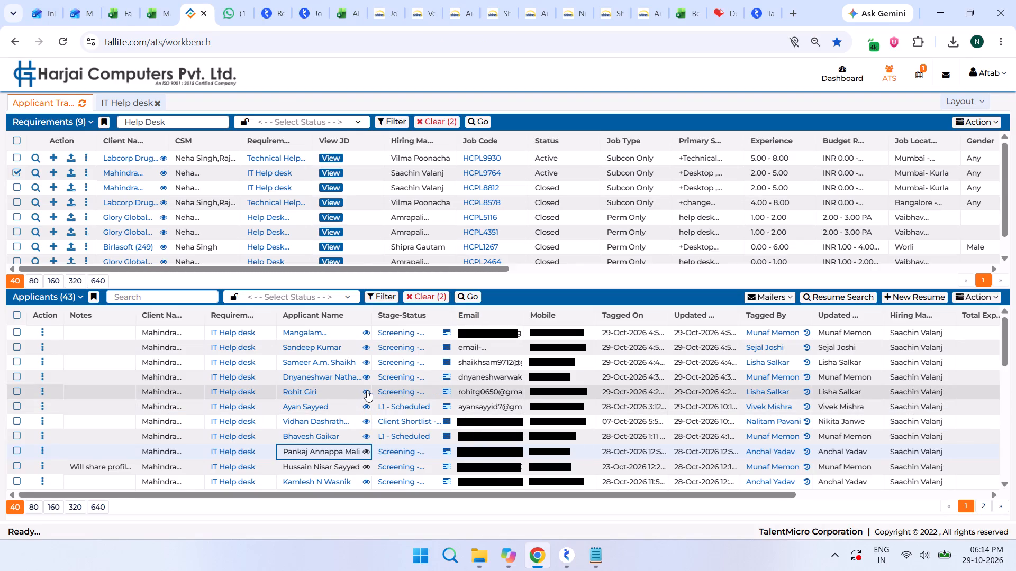
{"action": "scroll", "coordinate": [367, 390], "scroll_direction": "down", "scroll_amount": 6}
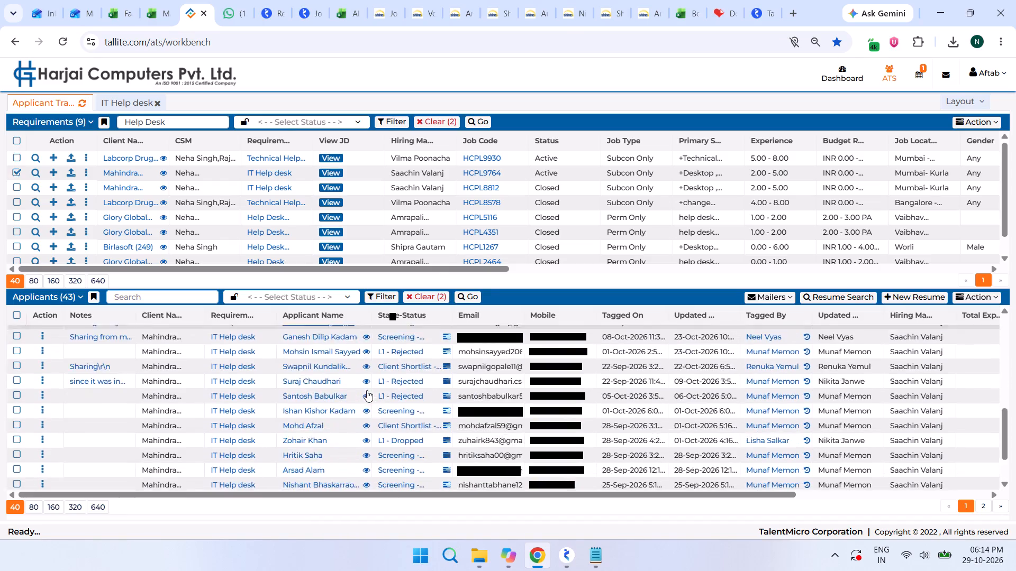
{"action": "scroll", "coordinate": [367, 390], "scroll_direction": "down", "scroll_amount": 1}
{"action": "scroll", "coordinate": [367, 390], "scroll_direction": "up", "scroll_amount": 2}
{"action": "scroll", "coordinate": [367, 390], "scroll_direction": "down", "scroll_amount": 1}
{"action": "scroll", "coordinate": [367, 390], "scroll_direction": "up", "scroll_amount": 1}
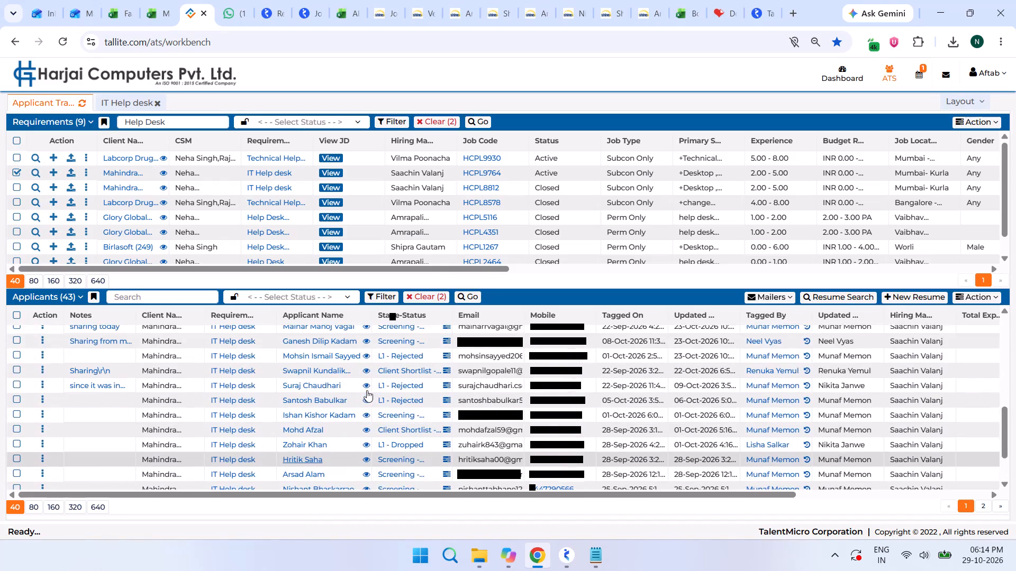
{"action": "scroll", "coordinate": [367, 390], "scroll_direction": "down", "scroll_amount": 2}
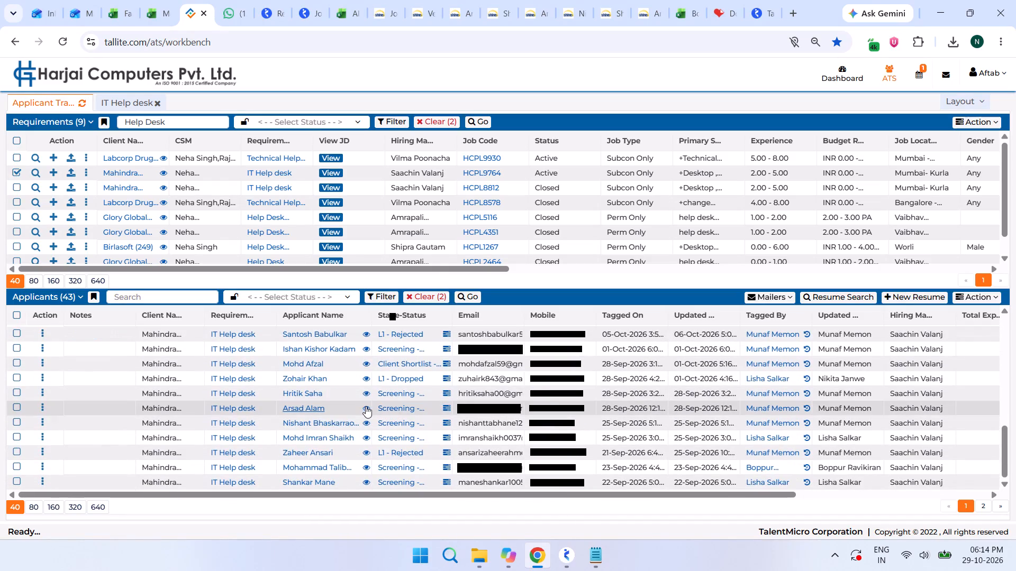
{"action": "left_click", "coordinate": [366, 406]}
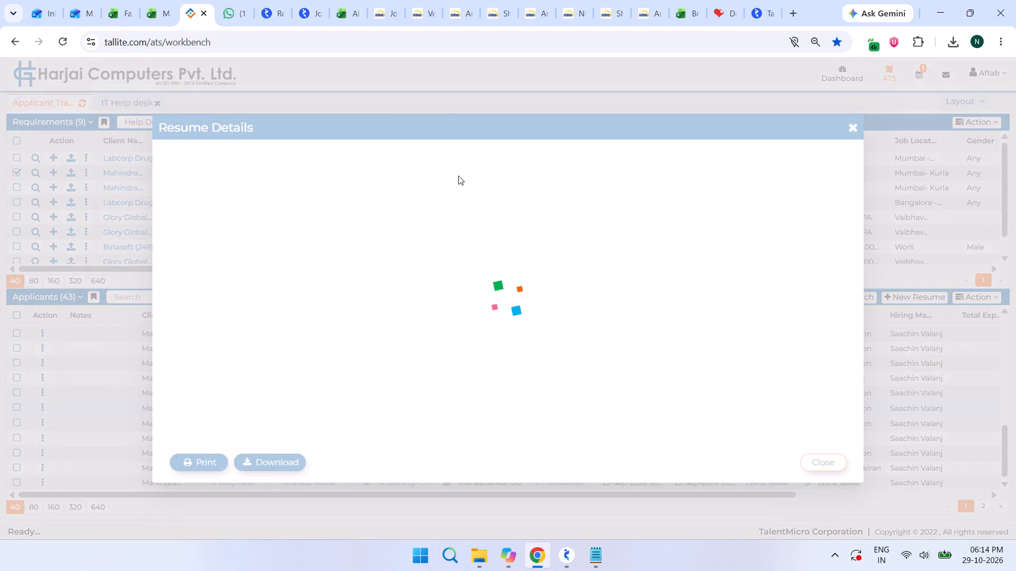
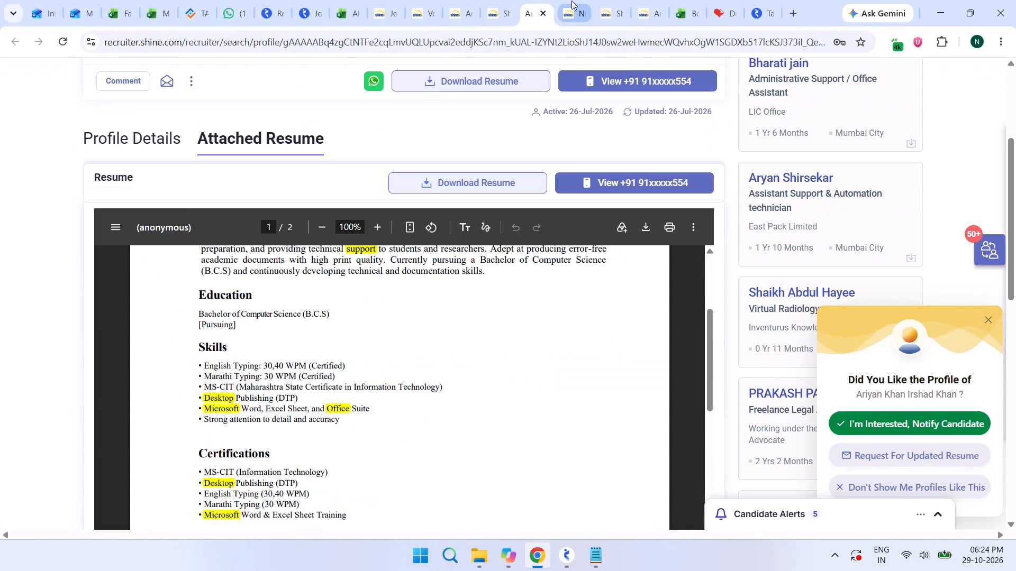
Look back through the open Shine candidate profiles and bring up the Commercial Executive from Sona nutrients for resume review.
{"action": "left_click", "coordinate": [606, 2]}
{"action": "left_click", "coordinate": [635, 1]}
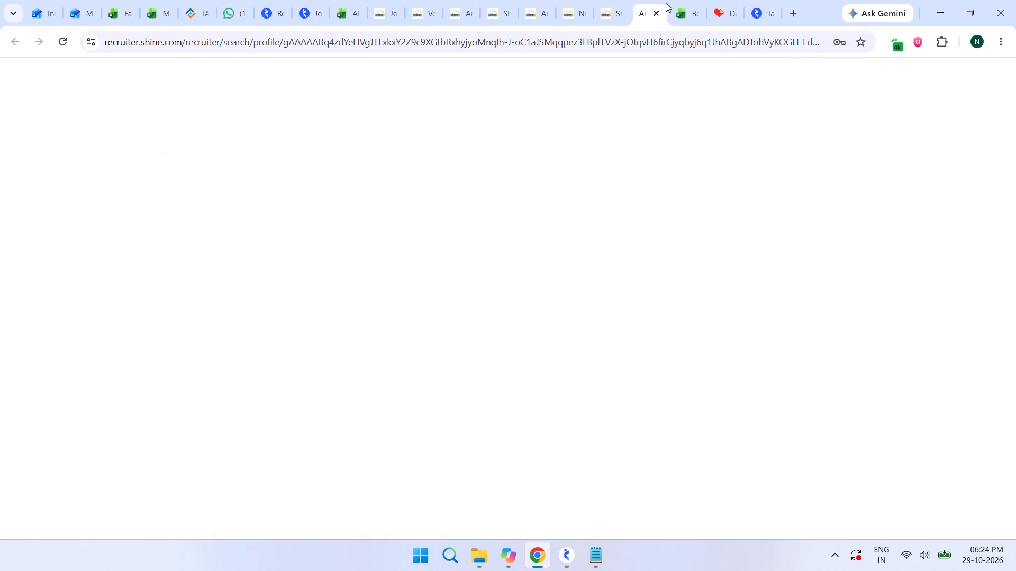
{"action": "left_click", "coordinate": [679, 4]}
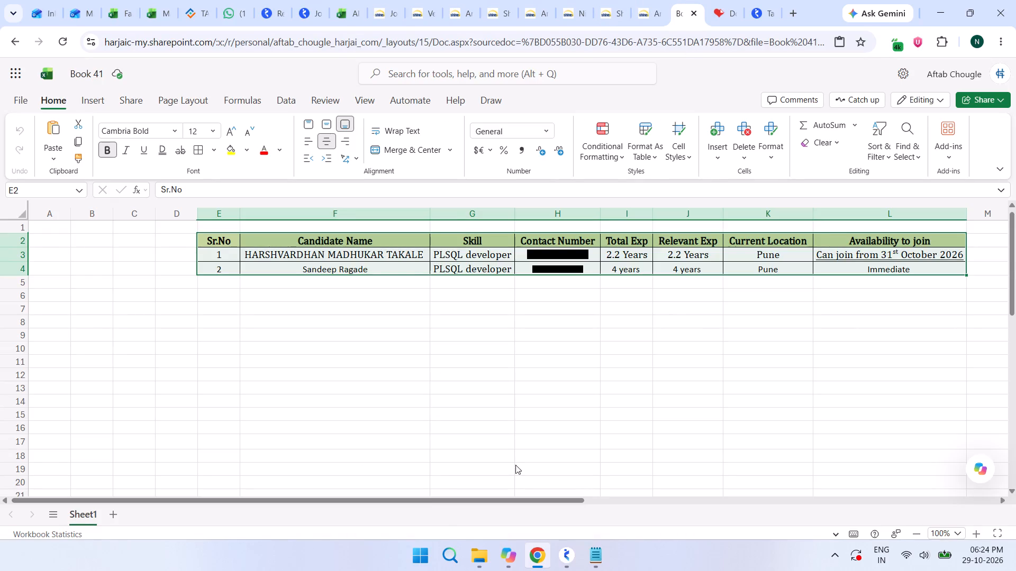
{"action": "left_click", "coordinate": [383, 5]}
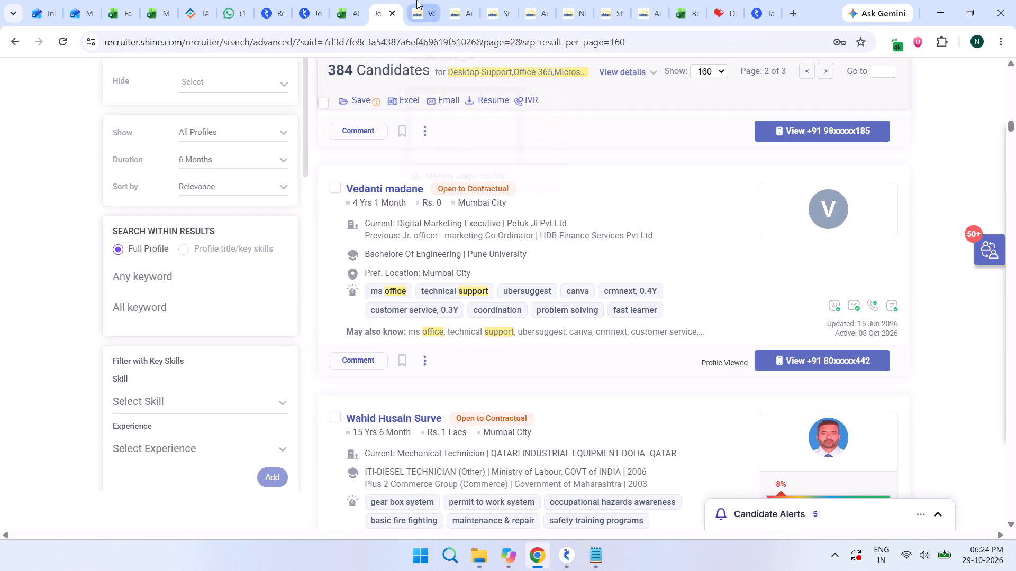
{"action": "left_click", "coordinate": [416, 0]}
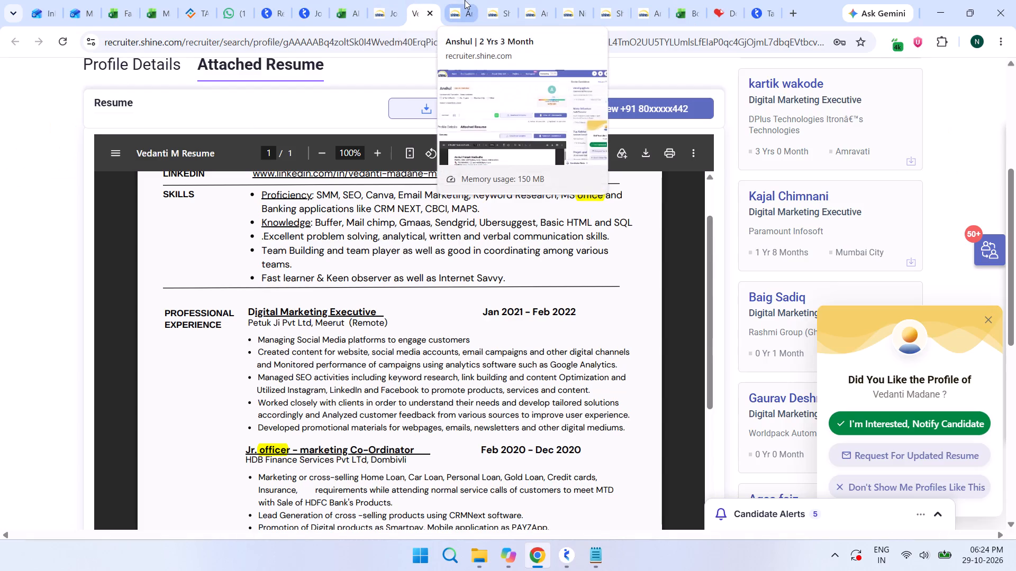
{"action": "left_click", "coordinate": [465, 0]}
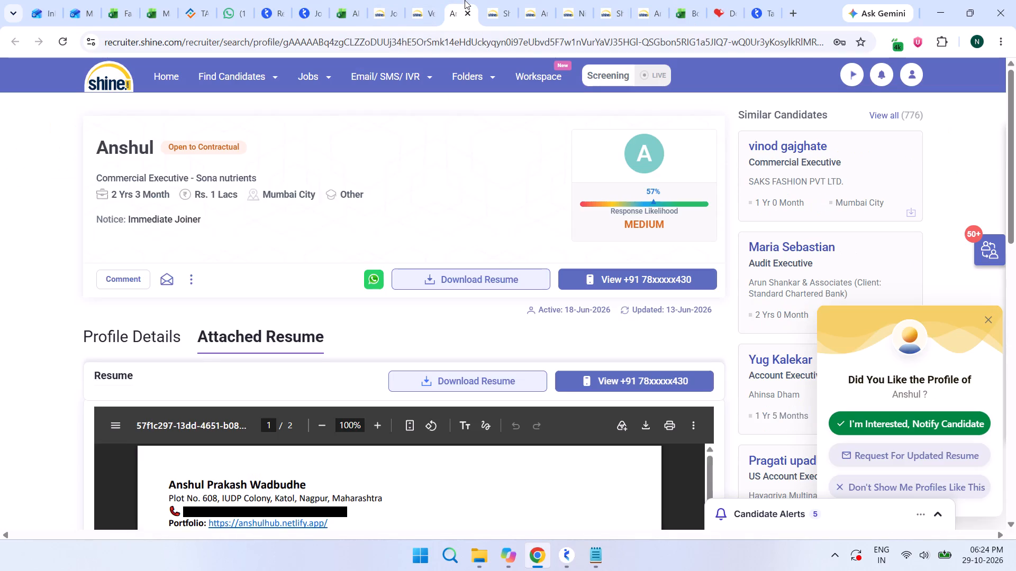
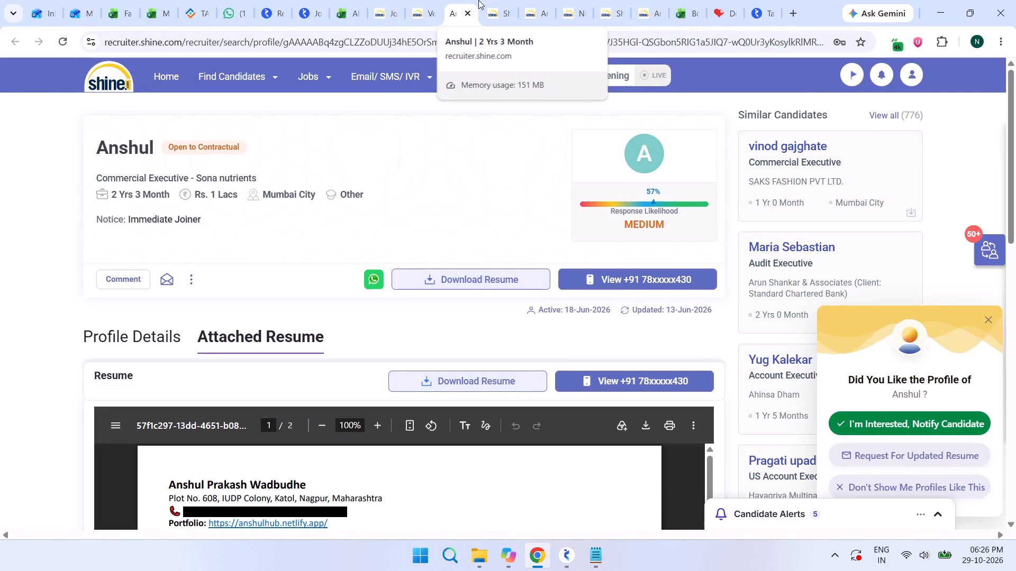
Look through the open Shine candidate profiles and the page 2 search results for desktop support candidates.
{"action": "left_click", "coordinate": [496, 0]}
{"action": "left_click", "coordinate": [523, 0]}
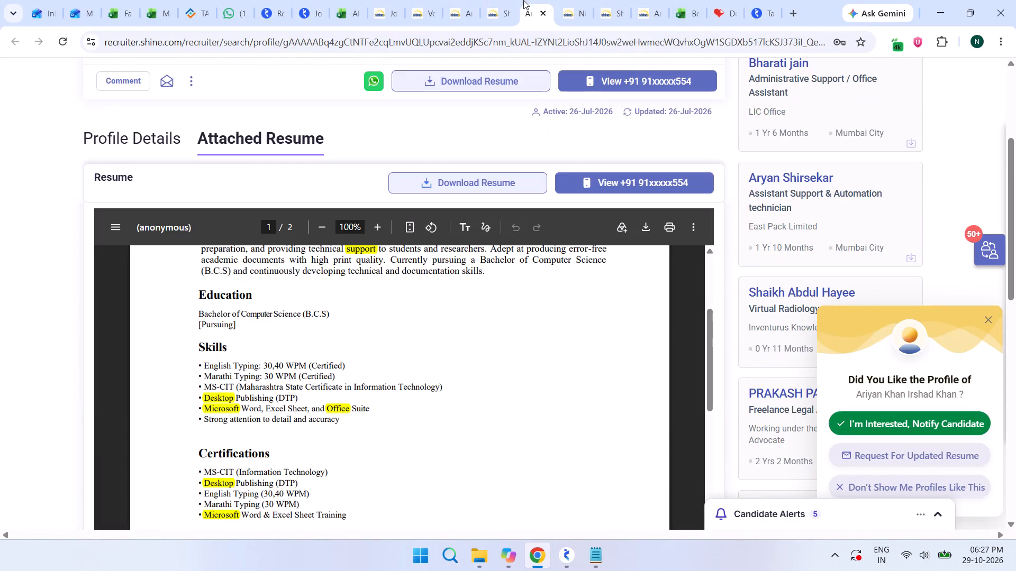
{"action": "left_click", "coordinate": [573, 0]}
{"action": "left_click", "coordinate": [609, 2]}
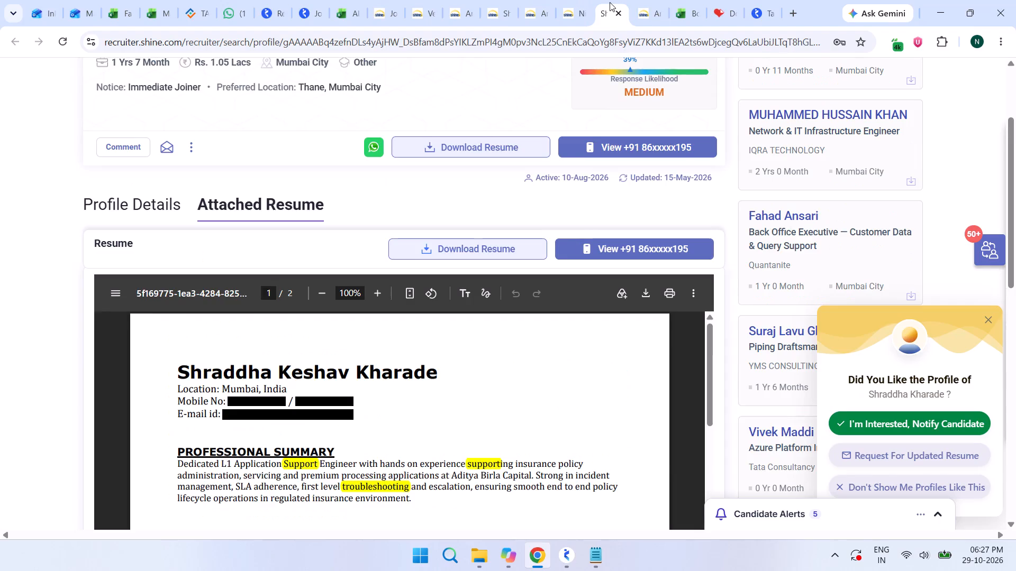
{"action": "left_click", "coordinate": [646, 0]}
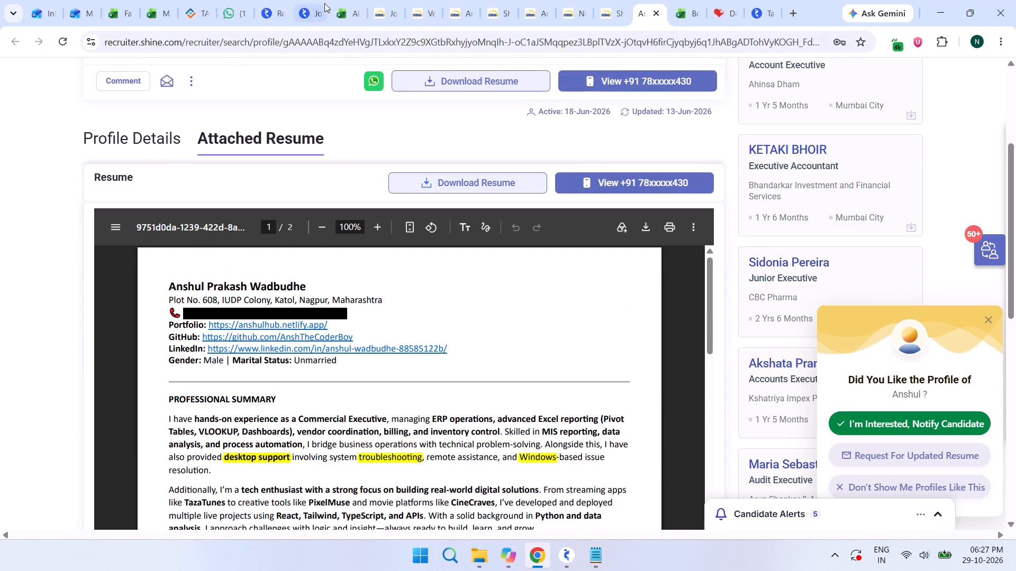
{"action": "left_click", "coordinate": [385, 0]}
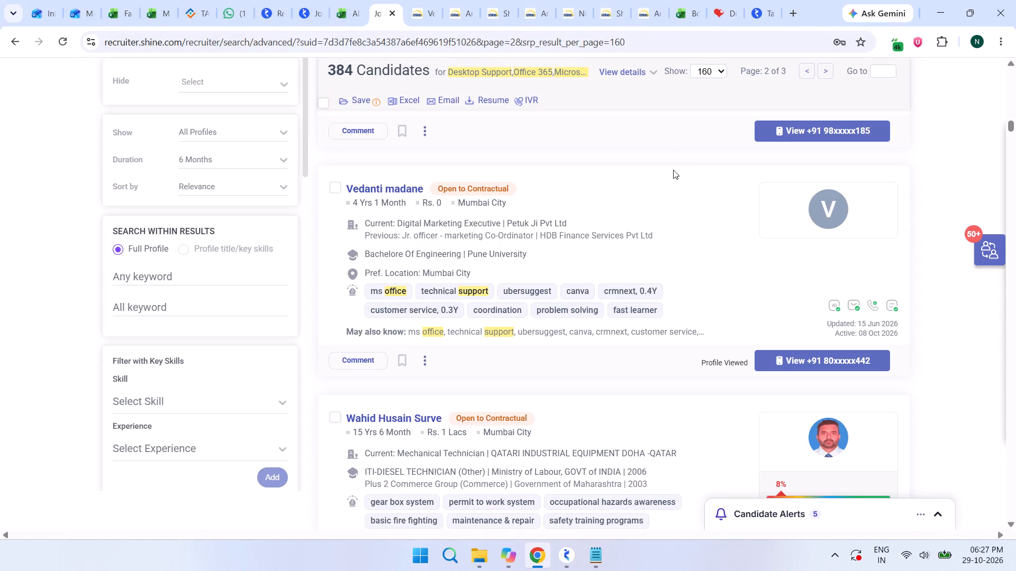
{"action": "scroll", "coordinate": [556, 223], "scroll_direction": "up", "scroll_amount": 5}
{"action": "left_click", "coordinate": [422, 0]}
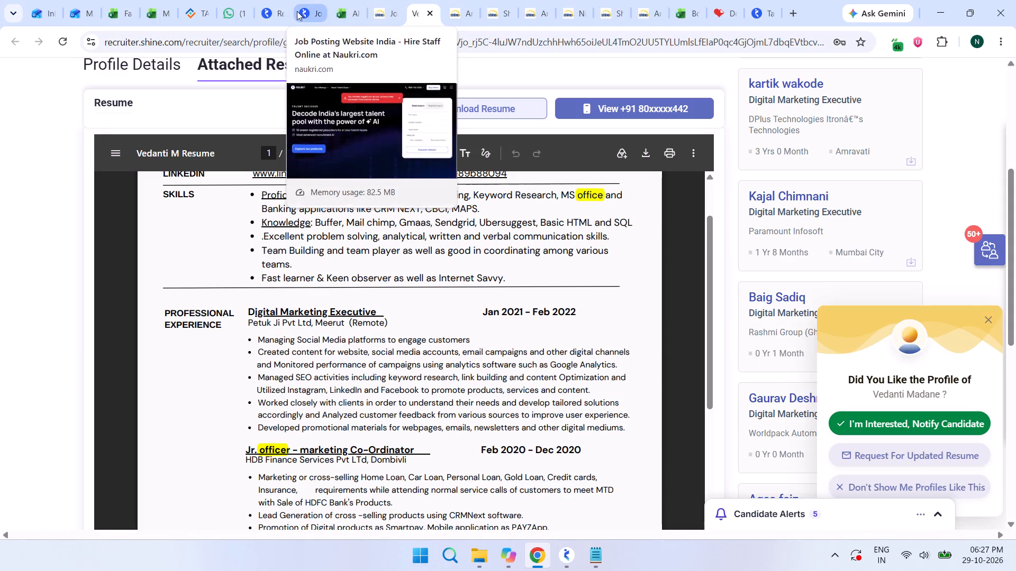
{"action": "left_click", "coordinate": [449, 0]}
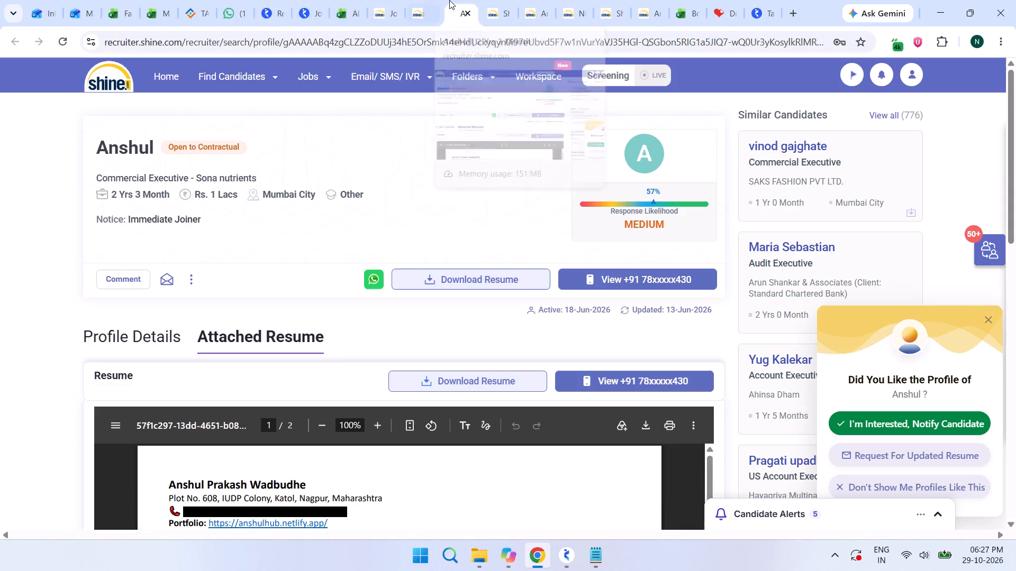
Review the L1 Application Support Engineer's attached resume, covering the summary, core competencies, technical skills and Aditya Birla Capital experience.
{"action": "left_click", "coordinate": [504, 0]}
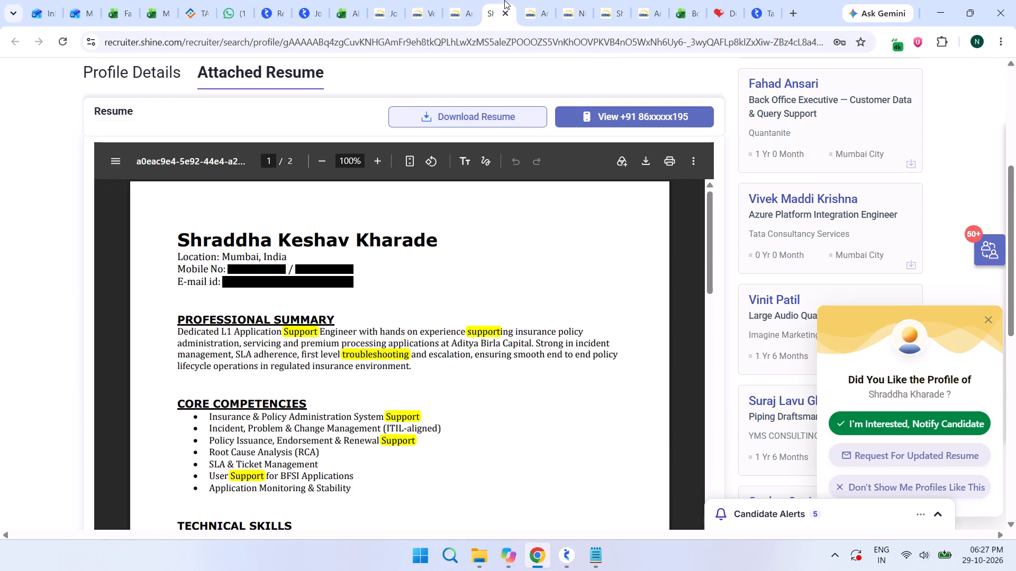
{"action": "scroll", "coordinate": [493, 284], "scroll_direction": "up", "scroll_amount": 7}
{"action": "scroll", "coordinate": [493, 284], "scroll_direction": "down", "scroll_amount": 2}
{"action": "scroll", "coordinate": [493, 284], "scroll_direction": "up", "scroll_amount": 2}
{"action": "scroll", "coordinate": [493, 284], "scroll_direction": "down", "scroll_amount": 5}
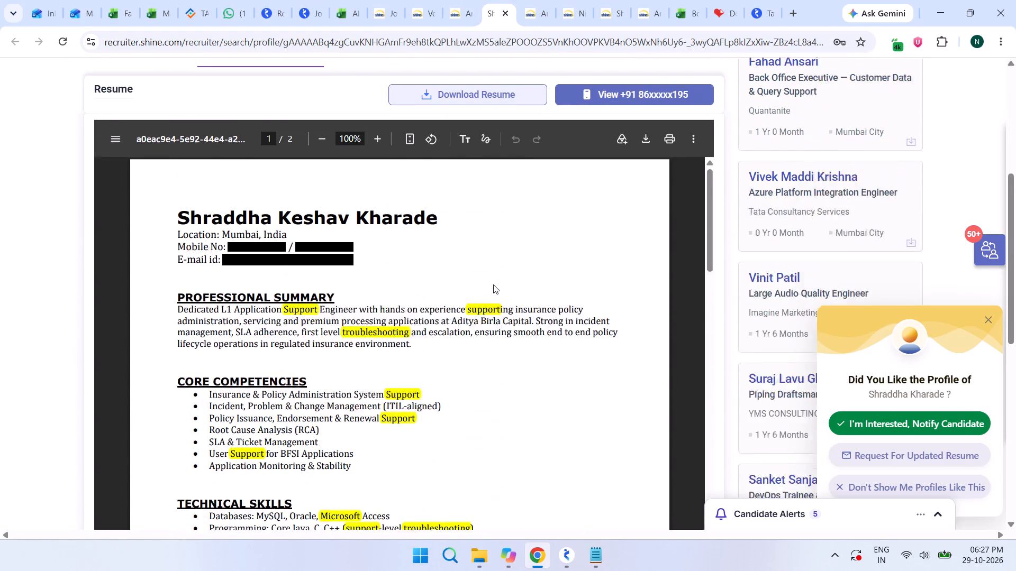
{"action": "left_click", "coordinate": [994, 322]}
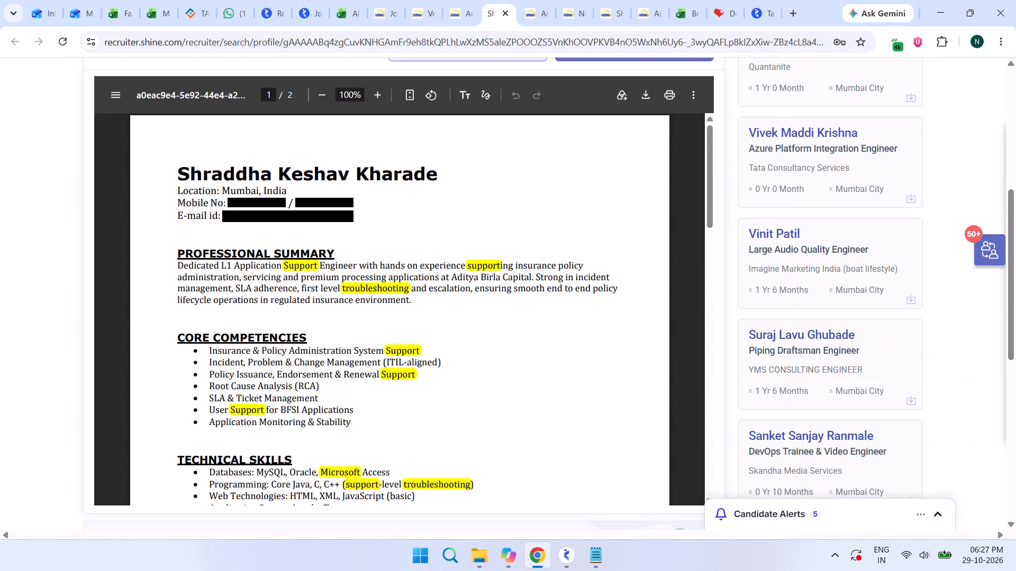
{"action": "scroll", "coordinate": [273, 253], "scroll_direction": "down", "scroll_amount": 2}
{"action": "scroll", "coordinate": [273, 253], "scroll_direction": "up", "scroll_amount": 1}
{"action": "scroll", "coordinate": [273, 253], "scroll_direction": "down", "scroll_amount": 1}
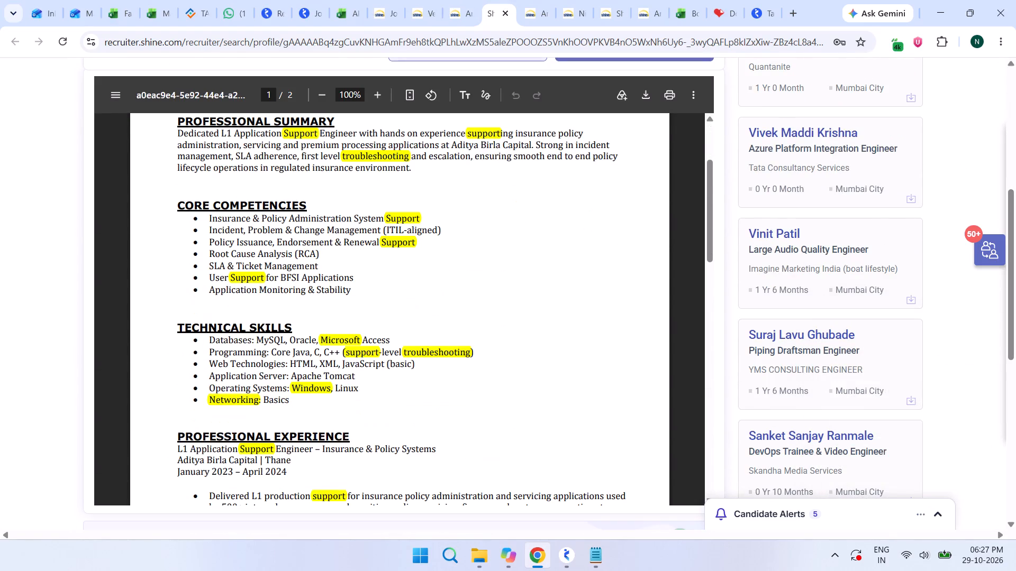
Compare the other open profiles, including the thesis-formatting, digital marketing and KYC candidates, and glance at the Margin Calculator sheet.
{"action": "left_click", "coordinate": [533, 0]}
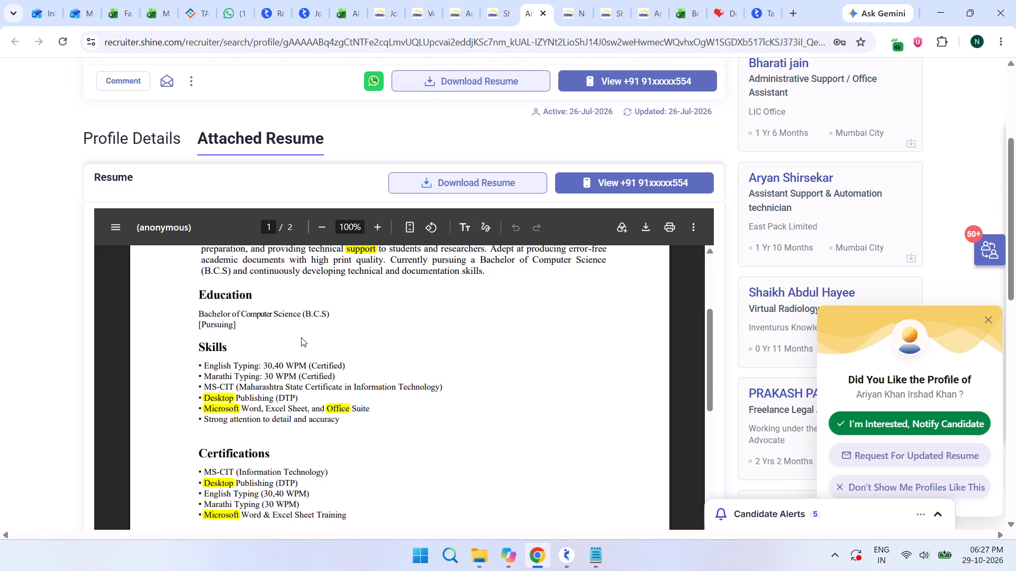
{"action": "scroll", "coordinate": [302, 339], "scroll_direction": "up", "scroll_amount": 7}
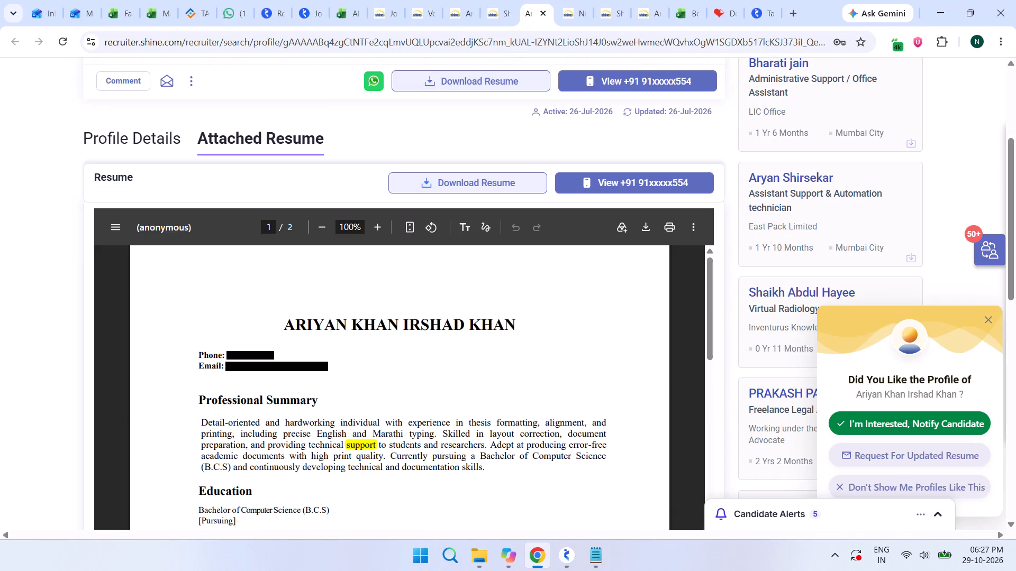
{"action": "left_click", "coordinate": [419, 0]}
{"action": "scroll", "coordinate": [325, 349], "scroll_direction": "up", "scroll_amount": 5}
{"action": "scroll", "coordinate": [325, 349], "scroll_direction": "down", "scroll_amount": 1}
{"action": "scroll", "coordinate": [325, 349], "scroll_direction": "up", "scroll_amount": 1}
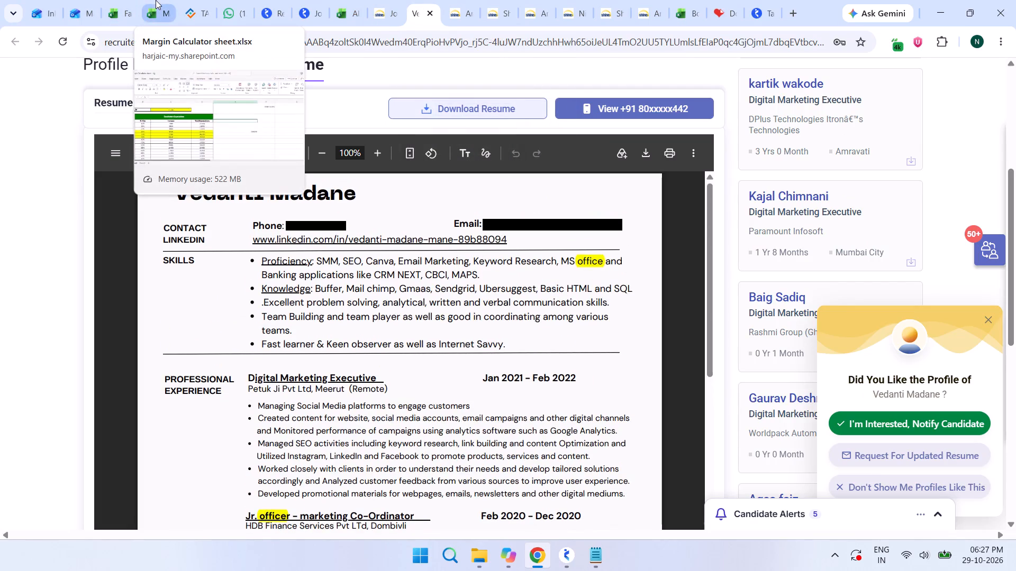
{"action": "left_click", "coordinate": [156, 0]}
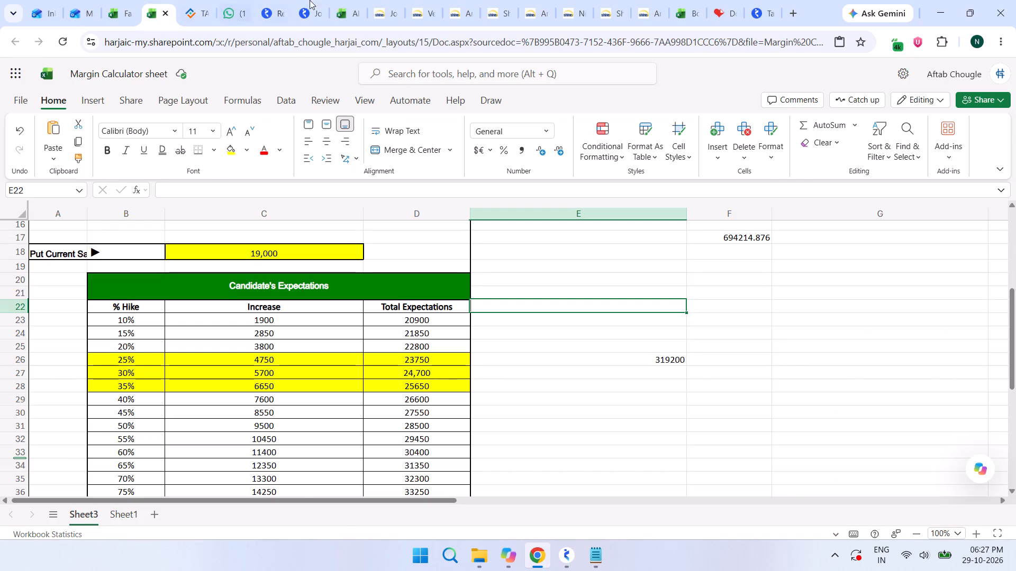
{"action": "left_click", "coordinate": [455, 0]}
{"action": "left_click", "coordinate": [492, 0]}
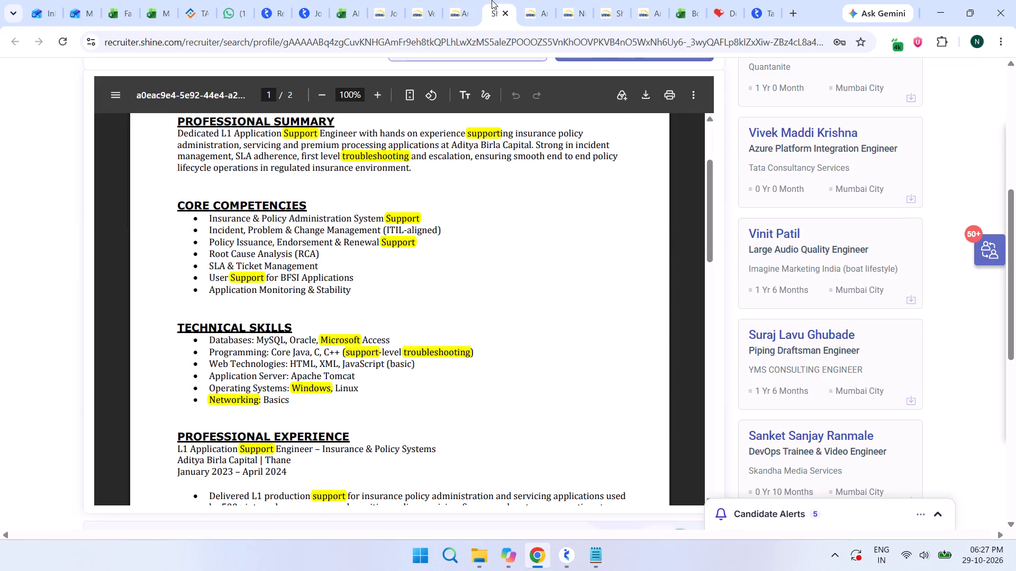
{"action": "left_click", "coordinate": [525, 3]}
{"action": "left_click", "coordinate": [564, 3]}
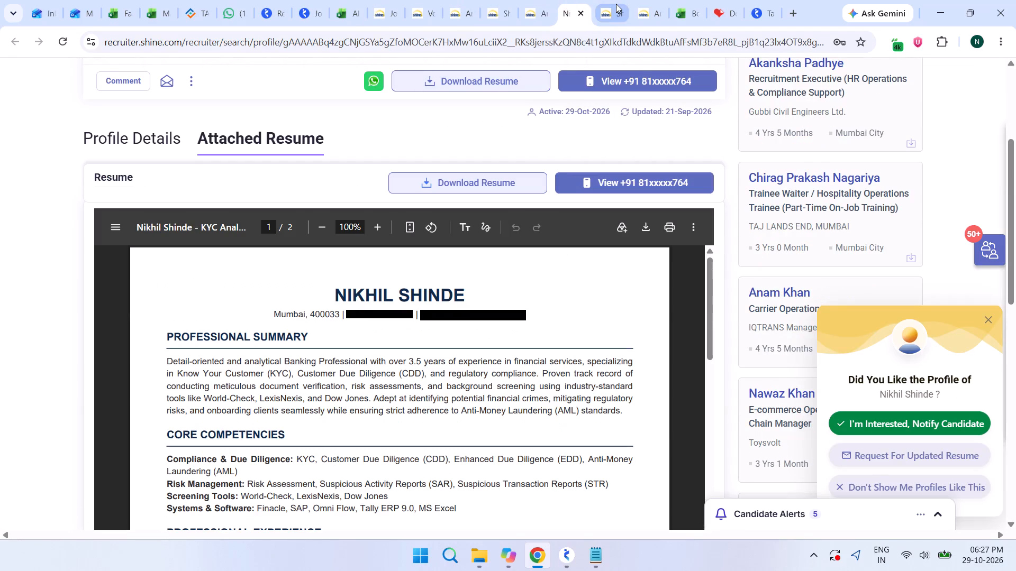
{"action": "left_click", "coordinate": [616, 4]}
{"action": "left_click", "coordinate": [649, 5]}
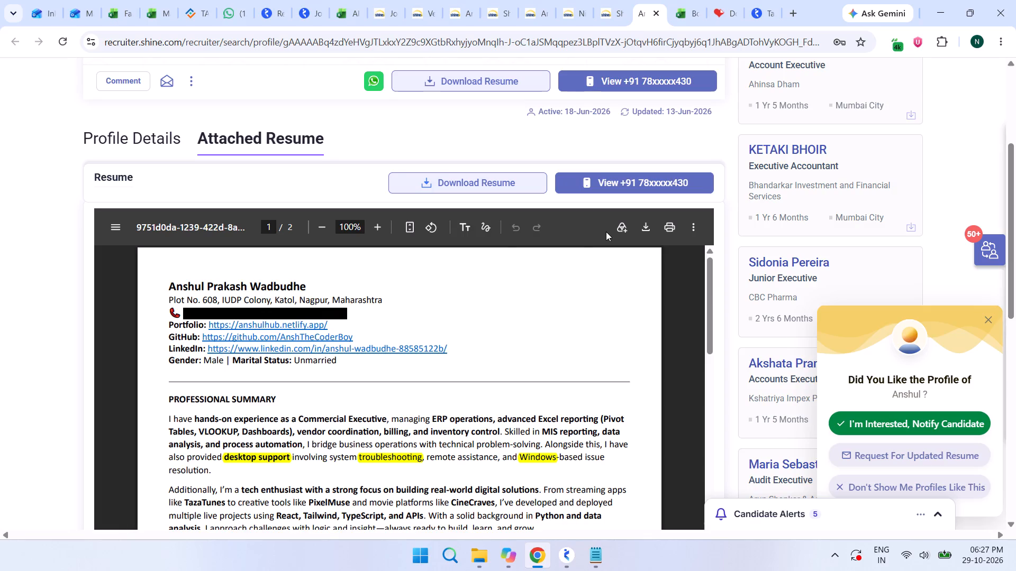
{"action": "scroll", "coordinate": [486, 229], "scroll_direction": "down", "scroll_amount": 3}
{"action": "scroll", "coordinate": [486, 229], "scroll_direction": "up", "scroll_amount": 1}
{"action": "scroll", "coordinate": [486, 229], "scroll_direction": "down", "scroll_amount": 1}
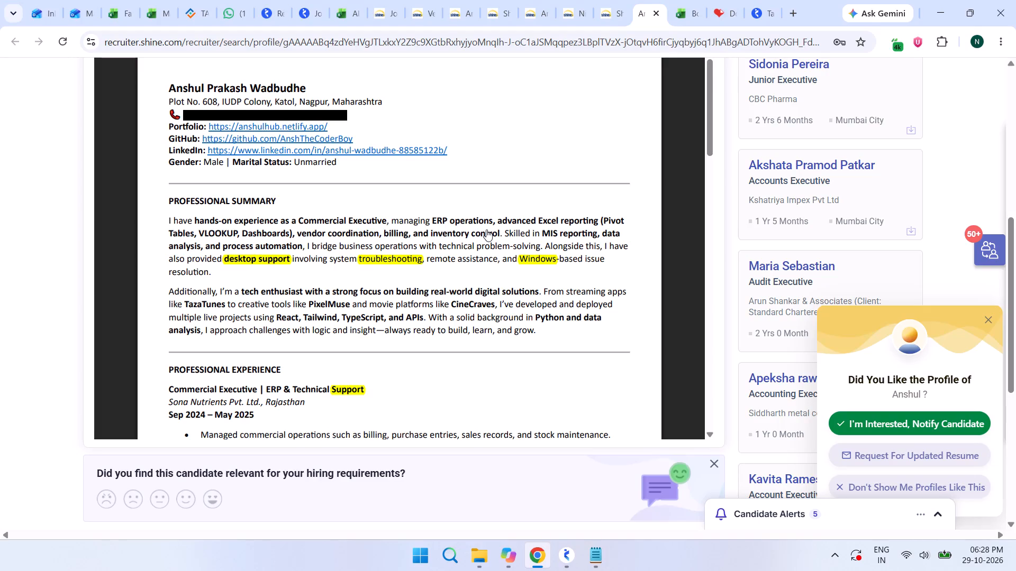
{"action": "scroll", "coordinate": [503, 151], "scroll_direction": "up", "scroll_amount": 7}
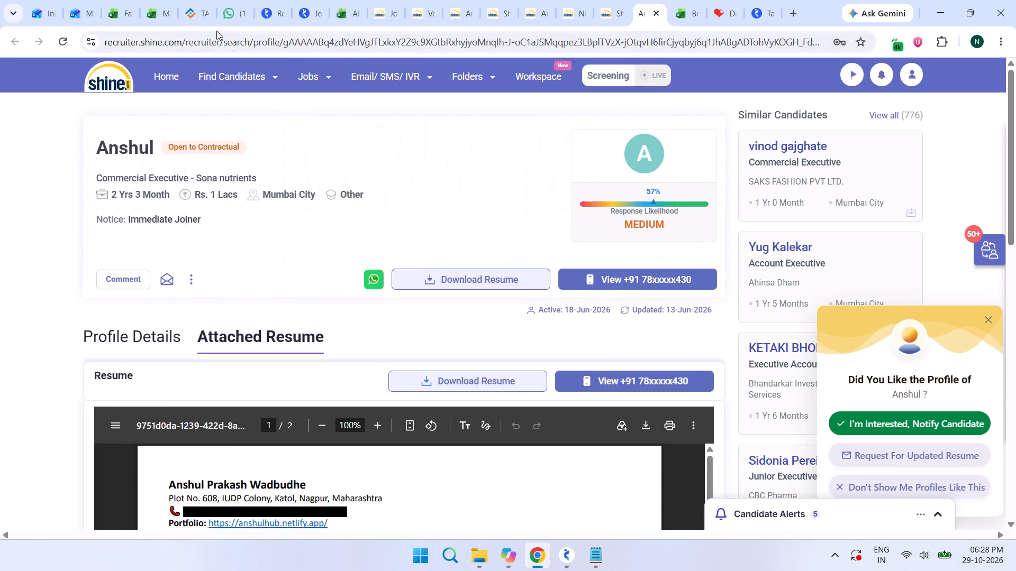
{"action": "scroll", "coordinate": [443, 108], "scroll_direction": "down", "scroll_amount": 6}
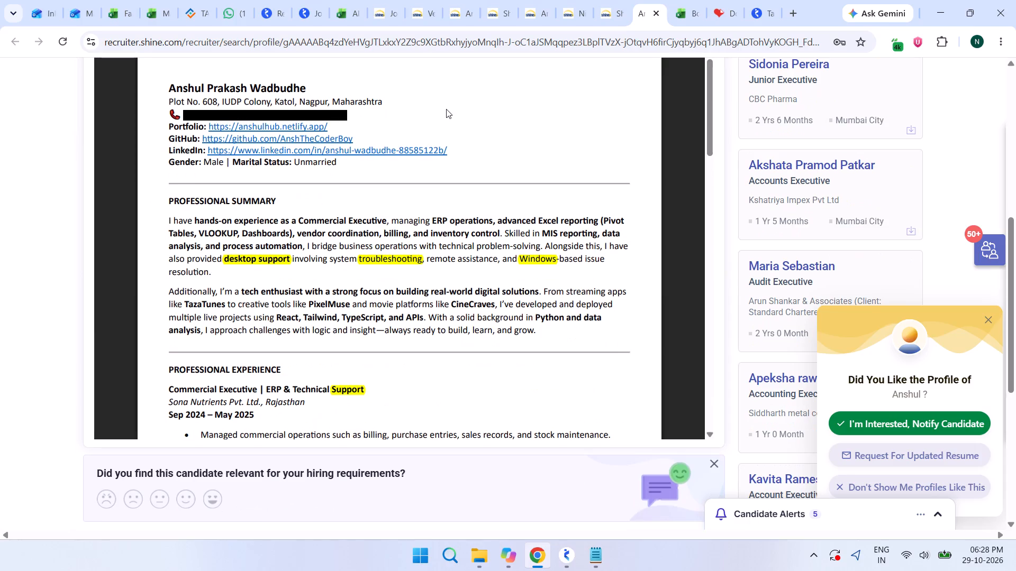
Scan the desktop support search results on page 2 back up to the first listed candidates.
{"action": "left_click", "coordinate": [374, 0]}
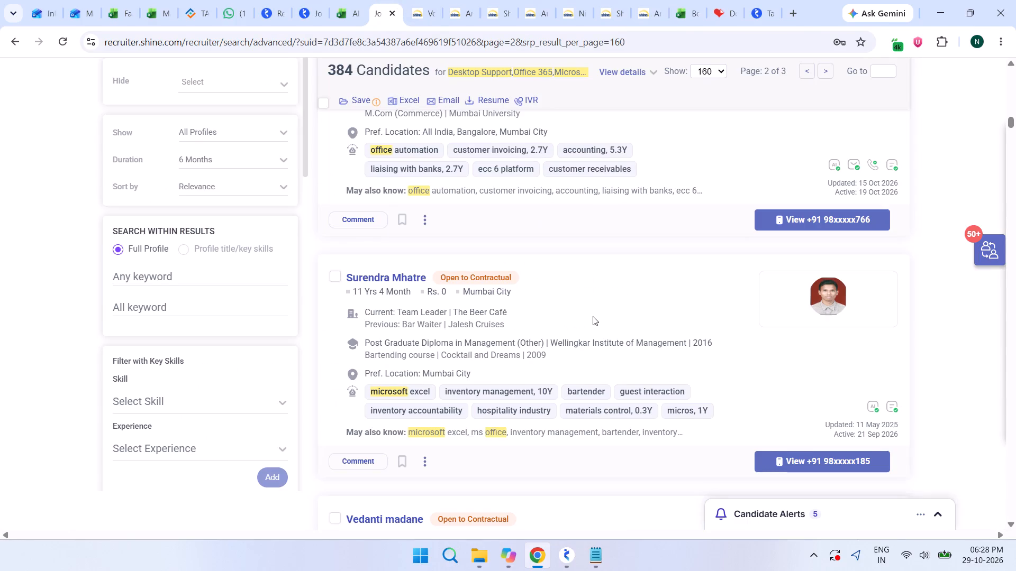
{"action": "scroll", "coordinate": [593, 316], "scroll_direction": "up", "scroll_amount": 4}
{"action": "scroll", "coordinate": [593, 316], "scroll_direction": "down", "scroll_amount": 1}
{"action": "scroll", "coordinate": [593, 316], "scroll_direction": "up", "scroll_amount": 10}
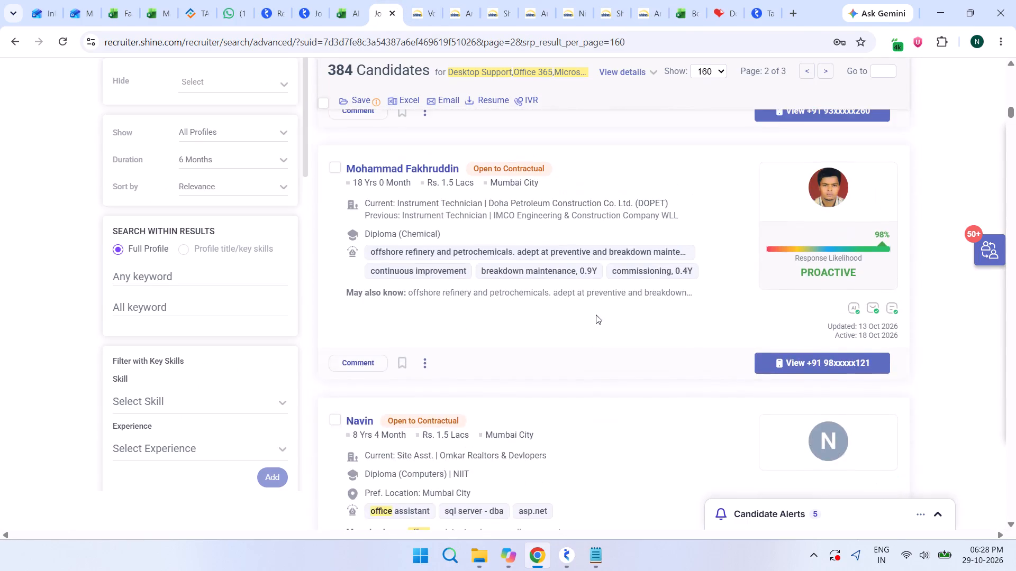
{"action": "scroll", "coordinate": [596, 315], "scroll_direction": "up", "scroll_amount": 3}
{"action": "scroll", "coordinate": [596, 315], "scroll_direction": "down", "scroll_amount": 1}
{"action": "scroll", "coordinate": [596, 315], "scroll_direction": "up", "scroll_amount": 7}
{"action": "scroll", "coordinate": [596, 315], "scroll_direction": "down", "scroll_amount": 1}
{"action": "scroll", "coordinate": [596, 315], "scroll_direction": "up", "scroll_amount": 14}
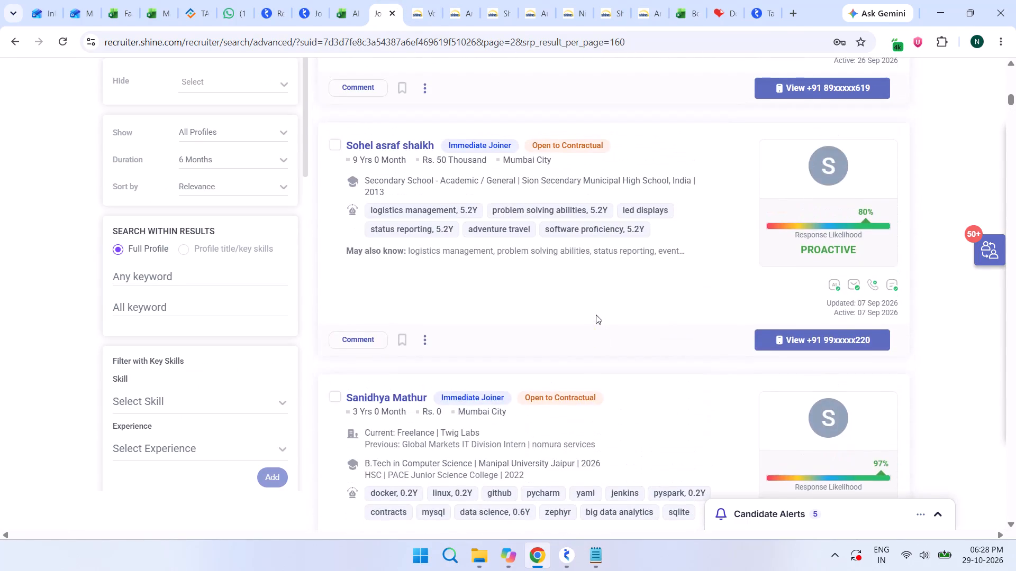
{"action": "scroll", "coordinate": [596, 315], "scroll_direction": "up", "scroll_amount": 5}
{"action": "scroll", "coordinate": [645, 290], "scroll_direction": "up", "scroll_amount": 4}
{"action": "scroll", "coordinate": [645, 290], "scroll_direction": "down", "scroll_amount": 1}
{"action": "scroll", "coordinate": [645, 290], "scroll_direction": "up", "scroll_amount": 5}
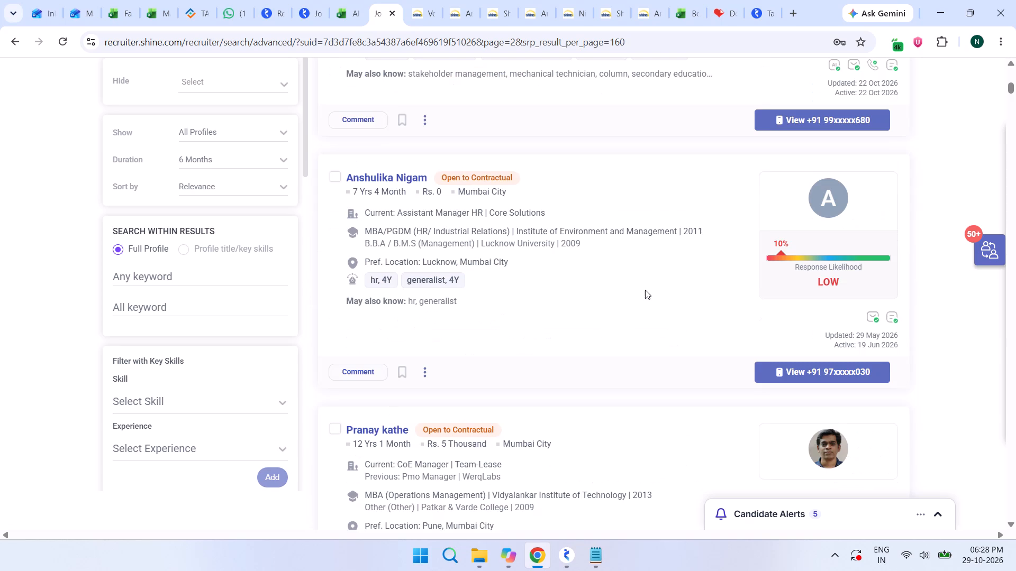
{"action": "scroll", "coordinate": [645, 290], "scroll_direction": "up", "scroll_amount": 13}
{"action": "scroll", "coordinate": [645, 290], "scroll_direction": "down", "scroll_amount": 3}
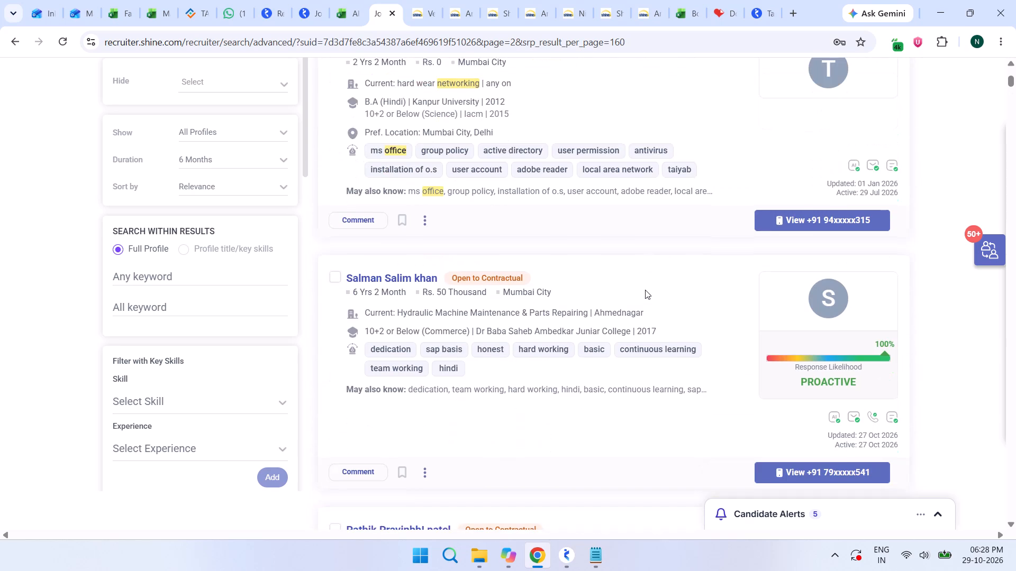
{"action": "scroll", "coordinate": [639, 293], "scroll_direction": "up", "scroll_amount": 1}
{"action": "scroll", "coordinate": [639, 293], "scroll_direction": "down", "scroll_amount": 1}
{"action": "scroll", "coordinate": [639, 293], "scroll_direction": "up", "scroll_amount": 4}
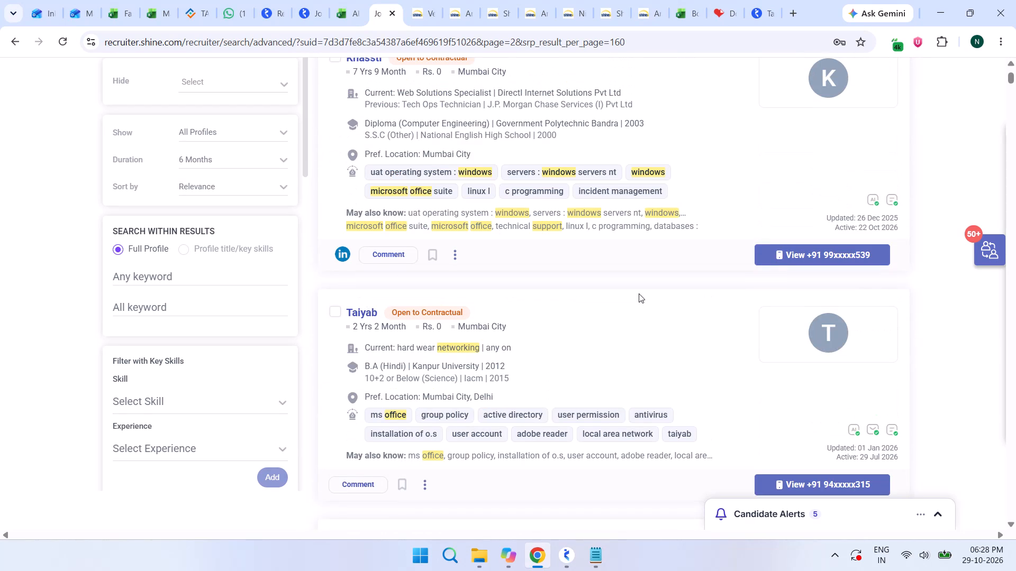
{"action": "scroll", "coordinate": [639, 293], "scroll_direction": "up", "scroll_amount": 2}
{"action": "scroll", "coordinate": [639, 293], "scroll_direction": "down", "scroll_amount": 2}
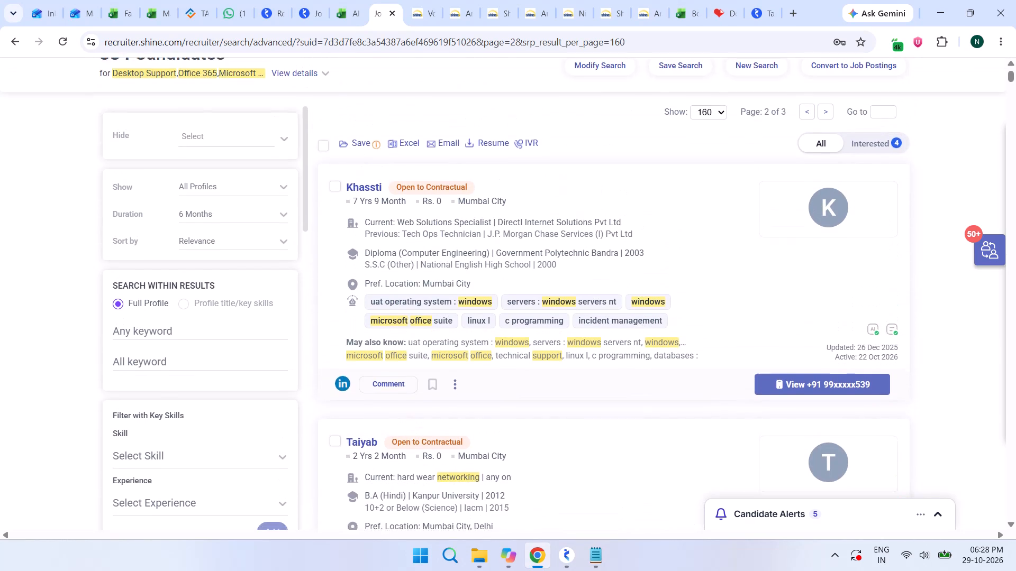
Open the profile of the Mumbai hardware networking candidate, read through the attached resume, and return to the search results.
{"action": "left_click", "coordinate": [355, 247]}
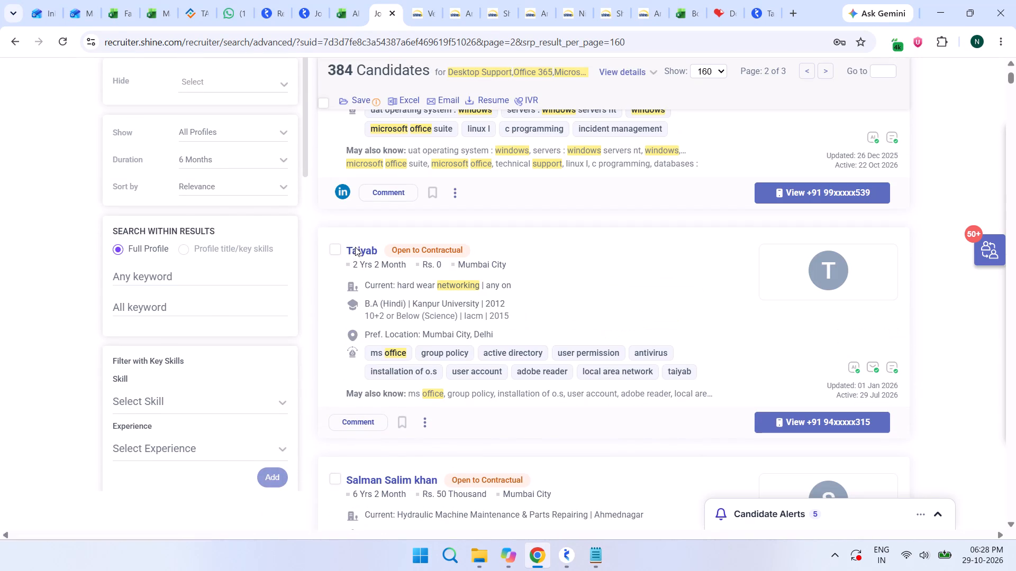
{"action": "right_click_drag", "start_coordinate": [292, 323], "coordinate": [238, 358]}
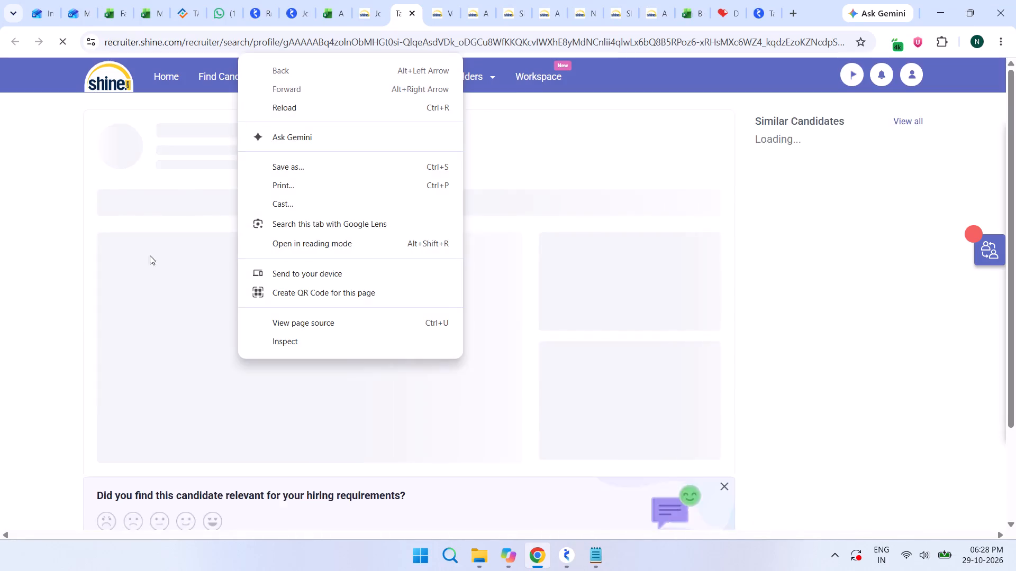
{"action": "left_click", "coordinate": [88, 318]}
{"action": "left_click", "coordinate": [274, 354]}
{"action": "left_click", "coordinate": [260, 335]}
{"action": "scroll", "coordinate": [261, 335], "scroll_direction": "down", "scroll_amount": 1}
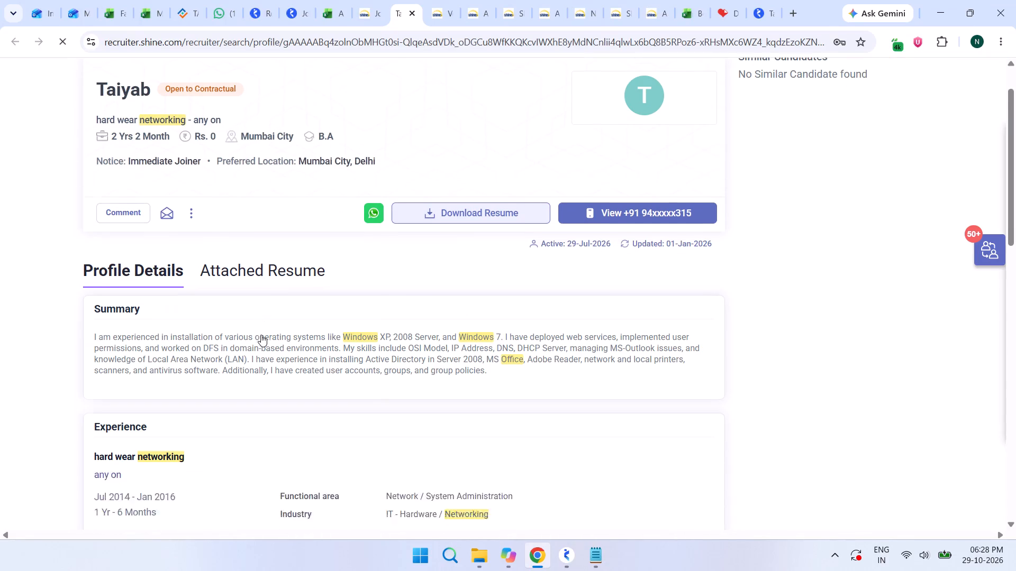
{"action": "scroll", "coordinate": [268, 278], "scroll_direction": "down", "scroll_amount": 5}
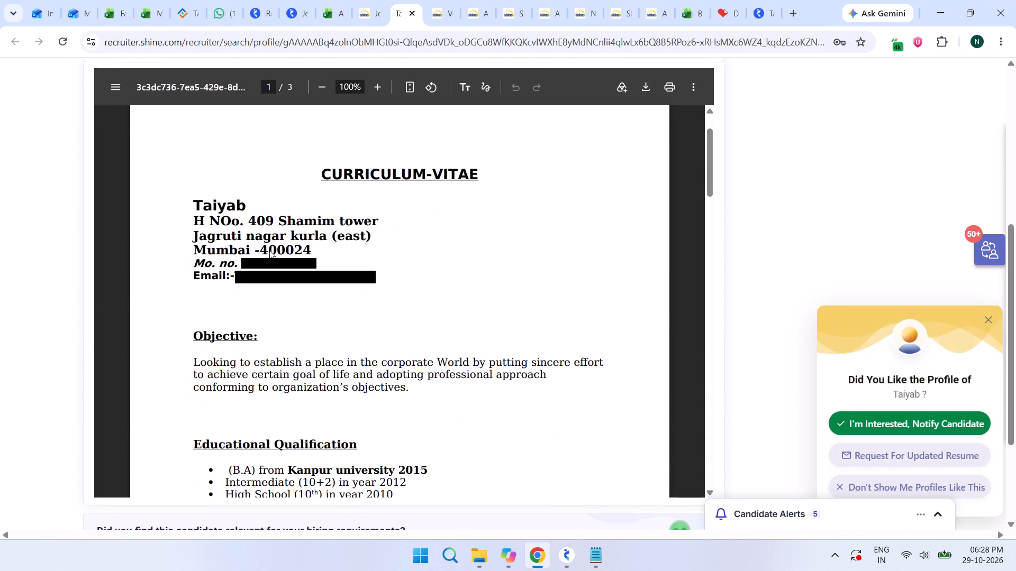
{"action": "scroll", "coordinate": [269, 250], "scroll_direction": "down", "scroll_amount": 11}
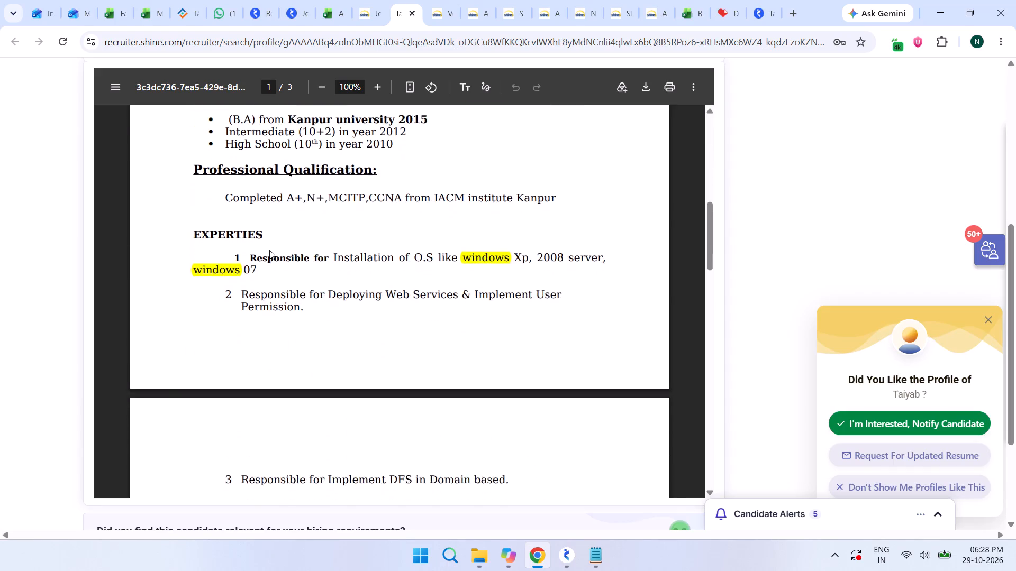
{"action": "scroll", "coordinate": [269, 250], "scroll_direction": "down", "scroll_amount": 9}
{"action": "scroll", "coordinate": [269, 250], "scroll_direction": "up", "scroll_amount": 5}
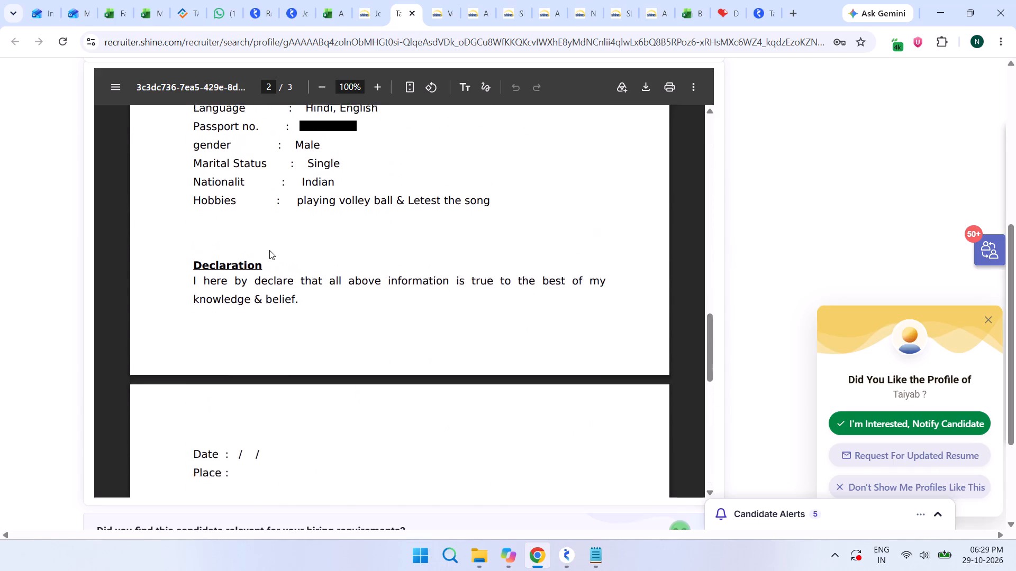
{"action": "scroll", "coordinate": [269, 250], "scroll_direction": "up", "scroll_amount": 5}
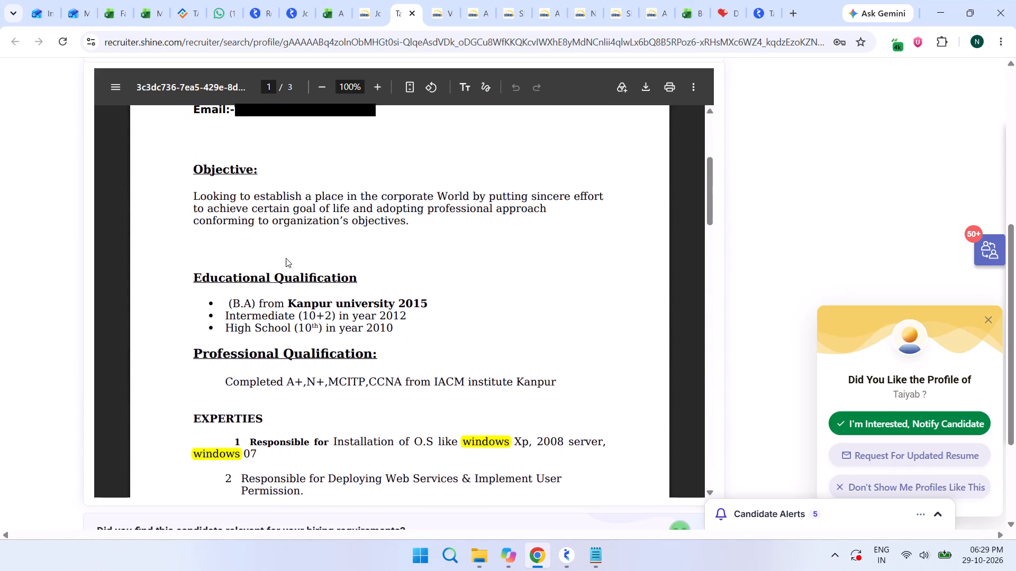
{"action": "left_click", "coordinate": [382, 0]}
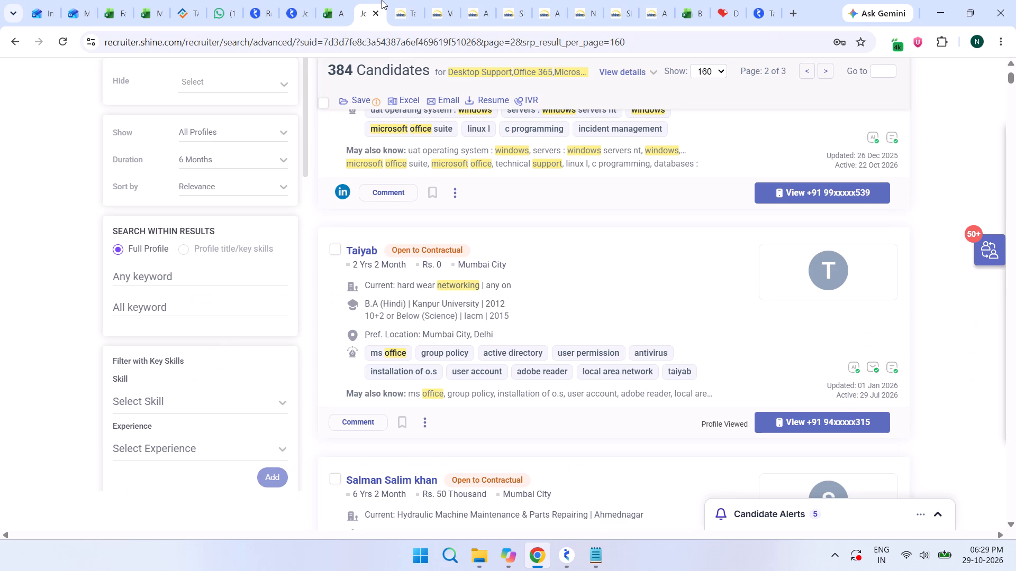
Read through the attached resumes of the Petuk Ji digital marketing candidate and the L1 application support candidate.
{"action": "scroll", "coordinate": [547, 282], "scroll_direction": "up", "scroll_amount": 3}
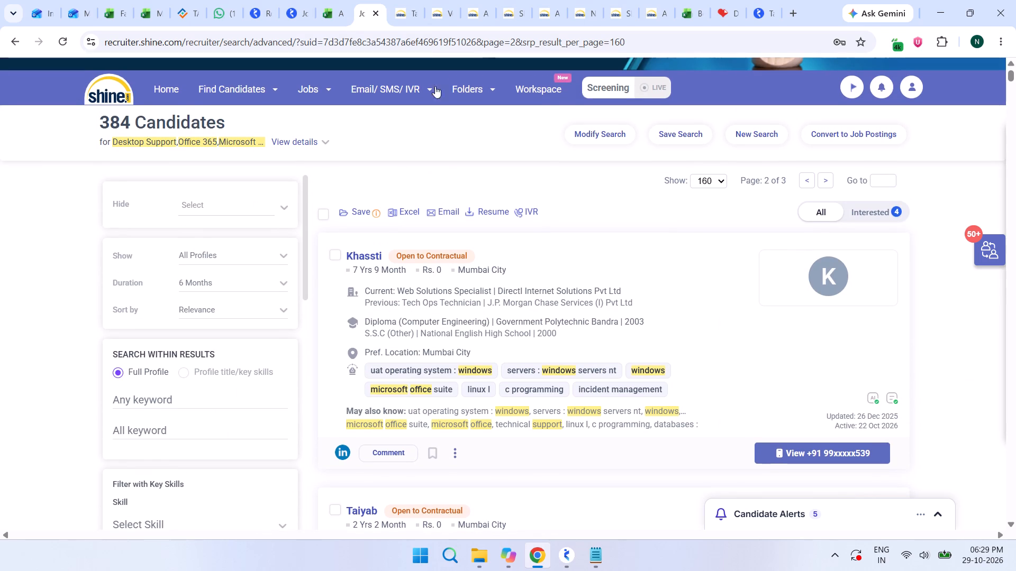
{"action": "left_click", "coordinate": [407, 0]}
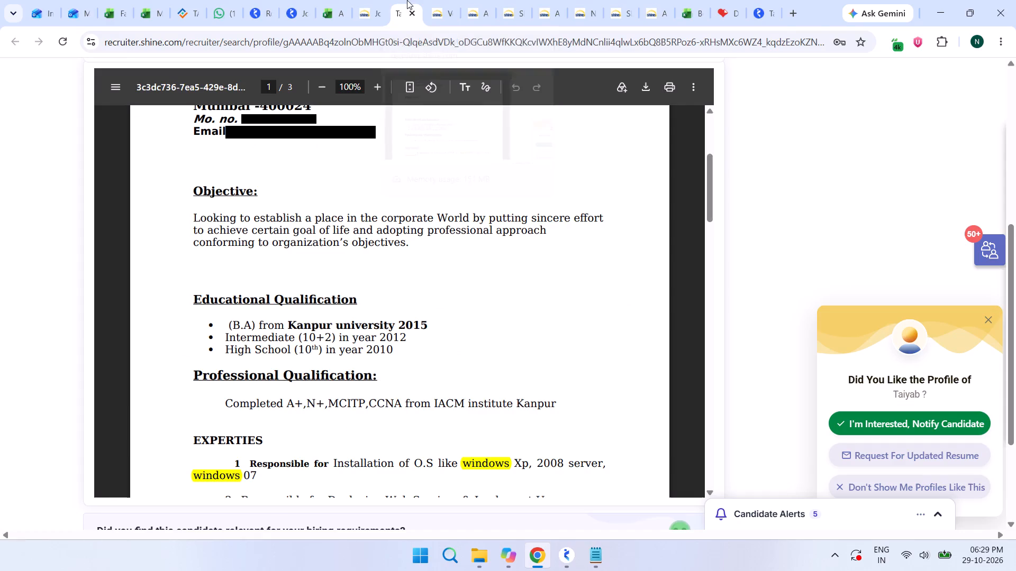
{"action": "left_click", "coordinate": [447, 0]}
{"action": "scroll", "coordinate": [500, 252], "scroll_direction": "up", "scroll_amount": 5}
{"action": "scroll", "coordinate": [491, 293], "scroll_direction": "down", "scroll_amount": 1}
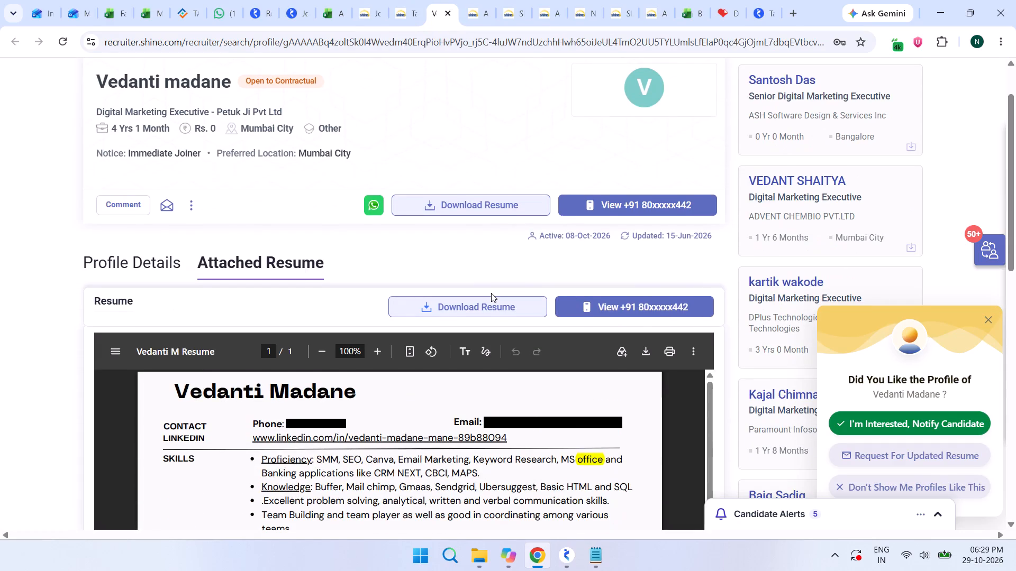
{"action": "scroll", "coordinate": [491, 293], "scroll_direction": "up", "scroll_amount": 1}
{"action": "scroll", "coordinate": [491, 293], "scroll_direction": "down", "scroll_amount": 2}
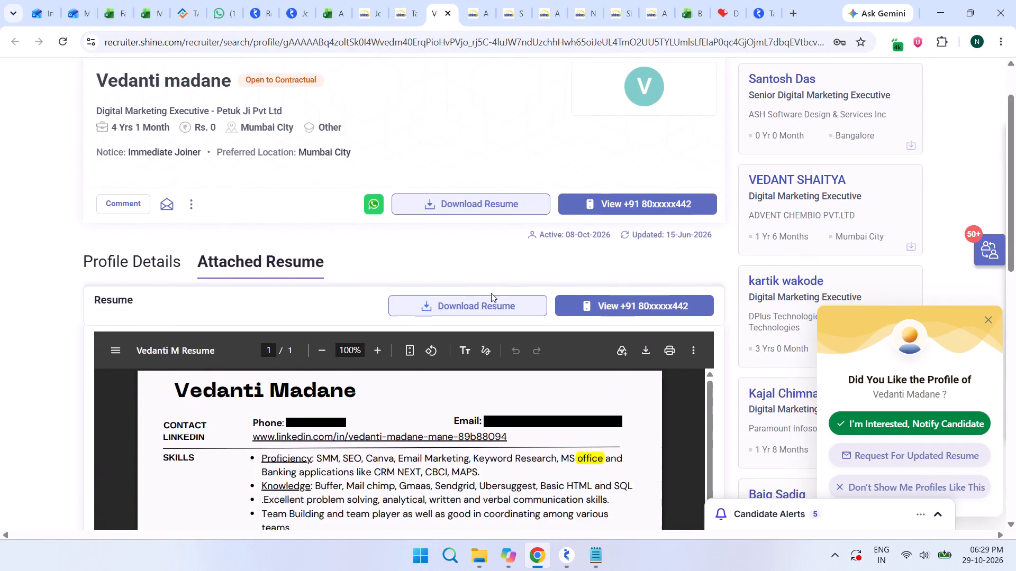
{"action": "scroll", "coordinate": [491, 293], "scroll_direction": "down", "scroll_amount": 4}
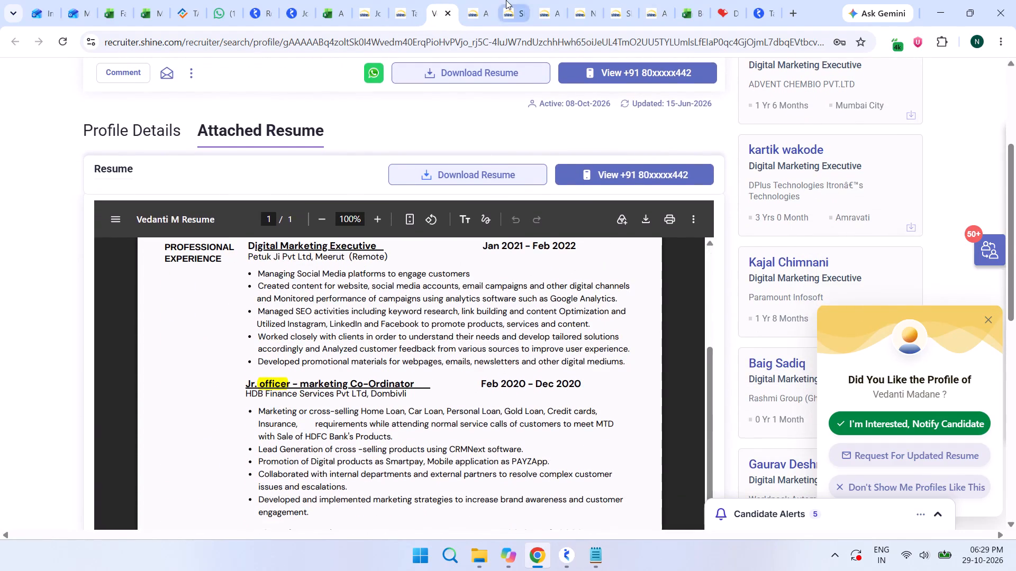
{"action": "left_click", "coordinate": [506, 0]}
{"action": "scroll", "coordinate": [437, 321], "scroll_direction": "up", "scroll_amount": 4}
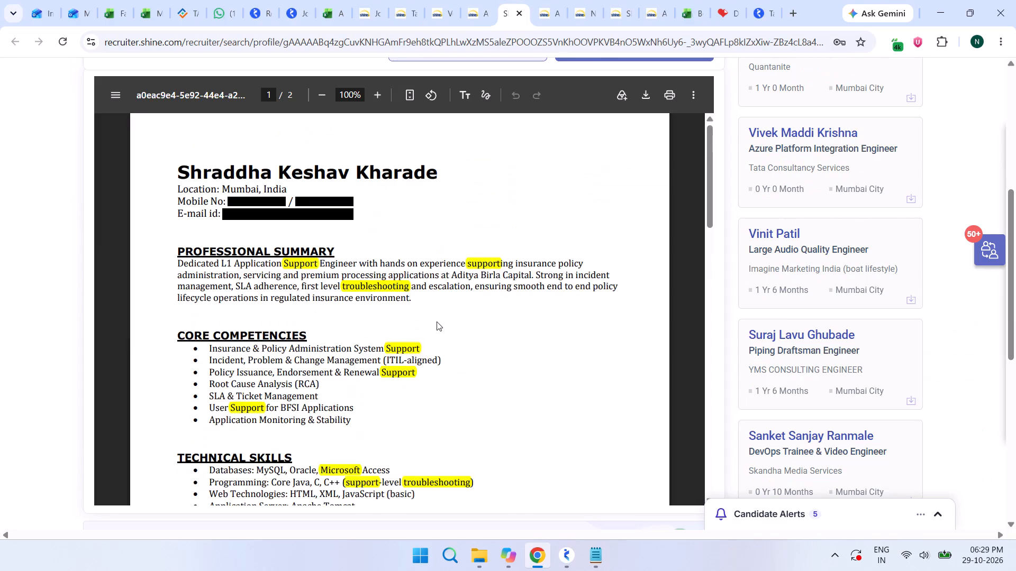
Read through the thesis-formatting candidate's attached resume, checking the summary, skills and certifications for desktop support relevance.
{"action": "left_click", "coordinate": [544, 0]}
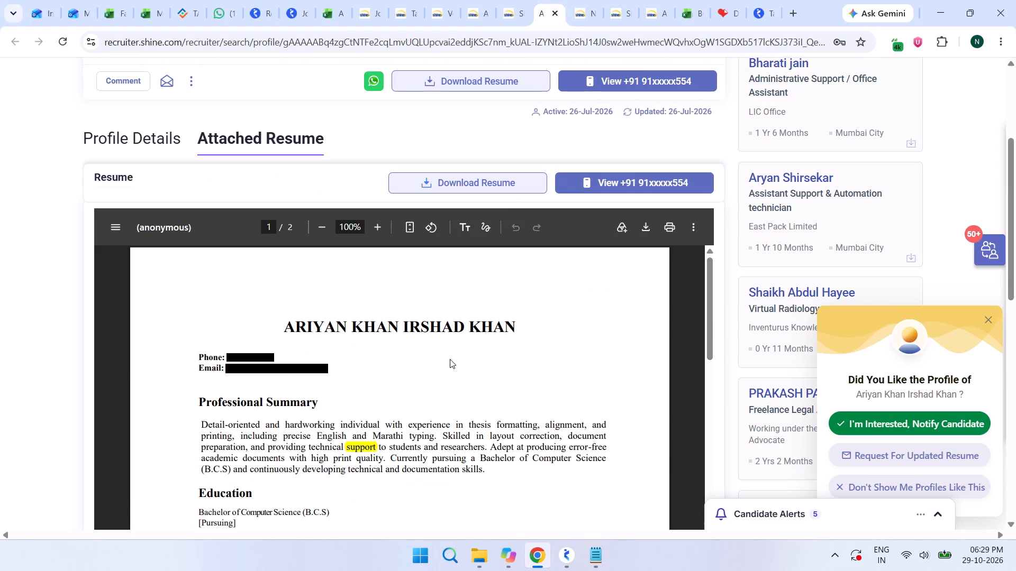
{"action": "scroll", "coordinate": [450, 359], "scroll_direction": "down", "scroll_amount": 2}
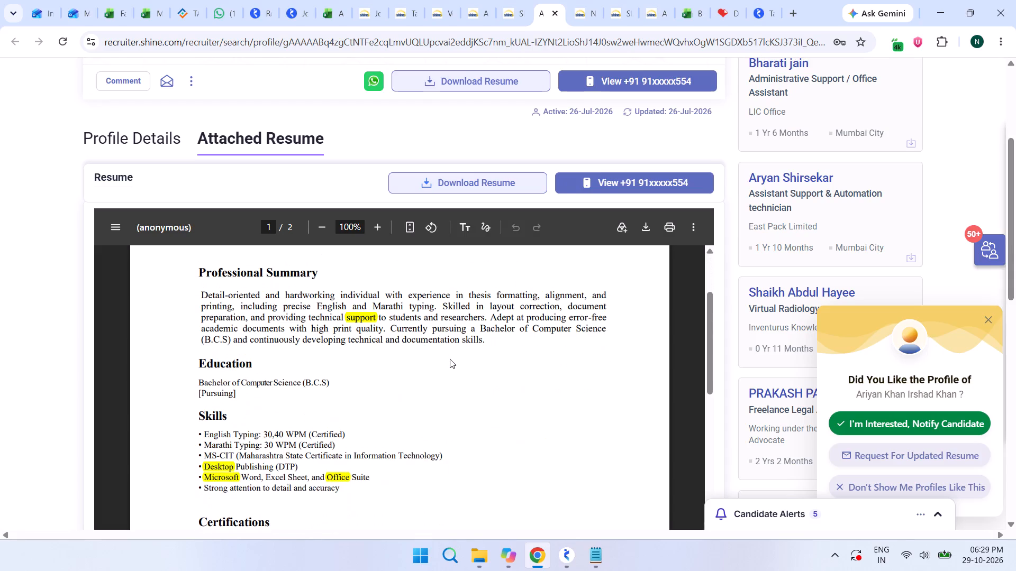
{"action": "scroll", "coordinate": [450, 359], "scroll_direction": "down", "scroll_amount": 4}
{"action": "scroll", "coordinate": [450, 359], "scroll_direction": "up", "scroll_amount": 3}
{"action": "scroll", "coordinate": [450, 359], "scroll_direction": "down", "scroll_amount": 2}
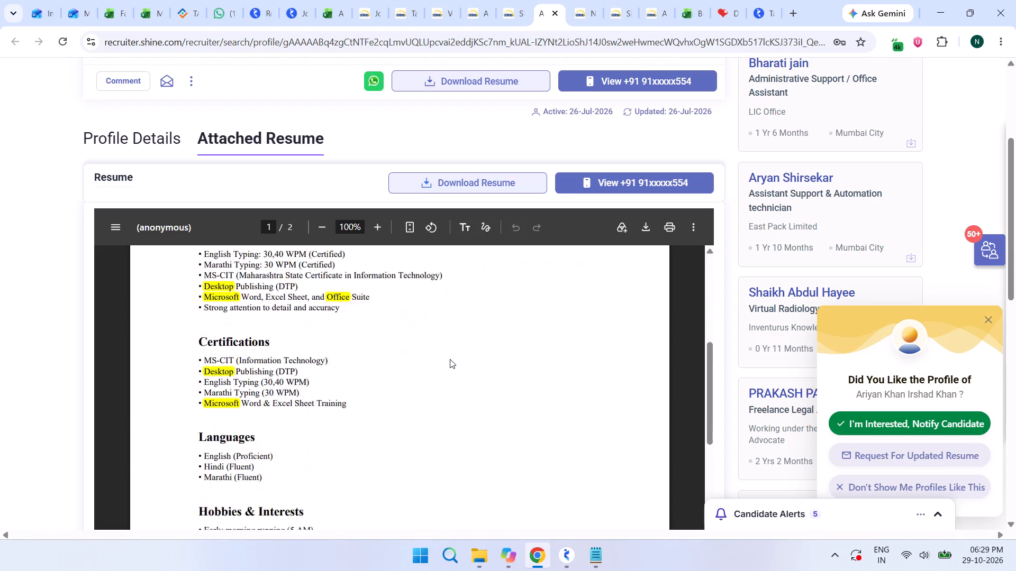
{"action": "scroll", "coordinate": [450, 359], "scroll_direction": "down", "scroll_amount": 1}
{"action": "scroll", "coordinate": [450, 359], "scroll_direction": "up", "scroll_amount": 5}
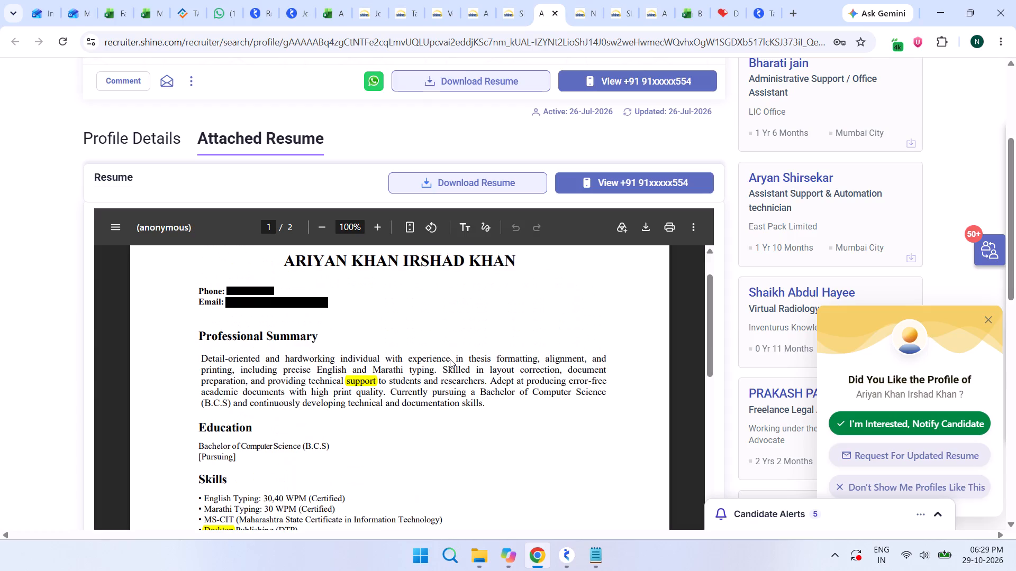
{"action": "scroll", "coordinate": [450, 359], "scroll_direction": "down", "scroll_amount": 1}
{"action": "scroll", "coordinate": [450, 359], "scroll_direction": "up", "scroll_amount": 2}
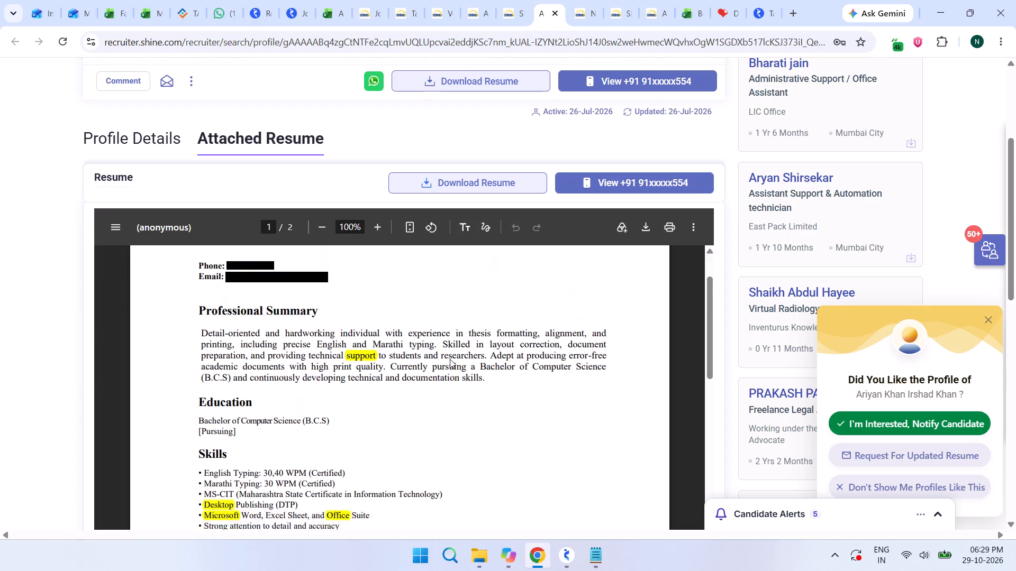
{"action": "scroll", "coordinate": [450, 359], "scroll_direction": "up", "scroll_amount": 1}
Recheck the Sona nutrients Commercial Executive and the hardware networking candidate against page 2 of the search results.
{"action": "left_click", "coordinate": [619, 0]}
{"action": "left_click", "coordinate": [660, 0]}
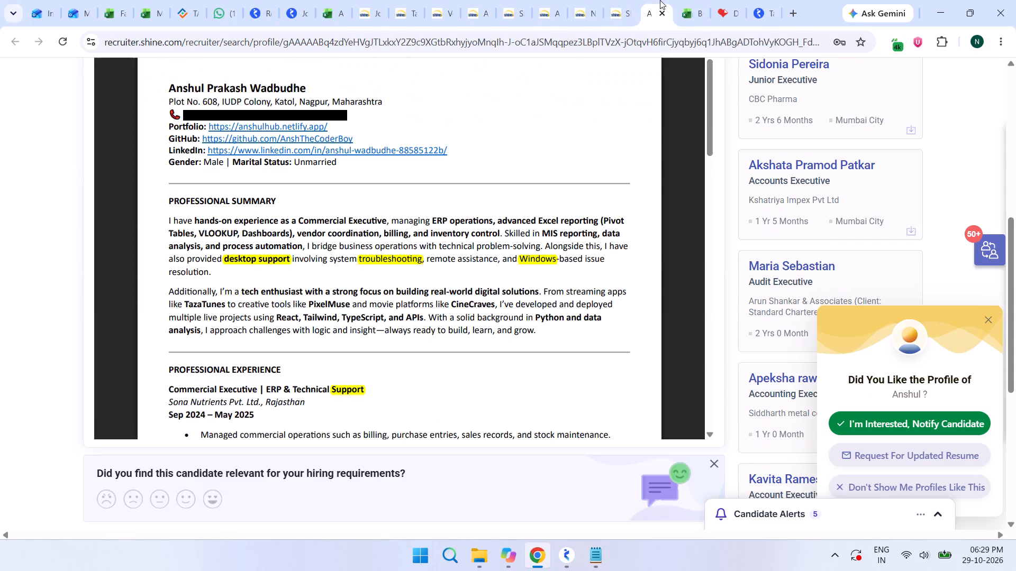
{"action": "scroll", "coordinate": [550, 302], "scroll_direction": "up", "scroll_amount": 4}
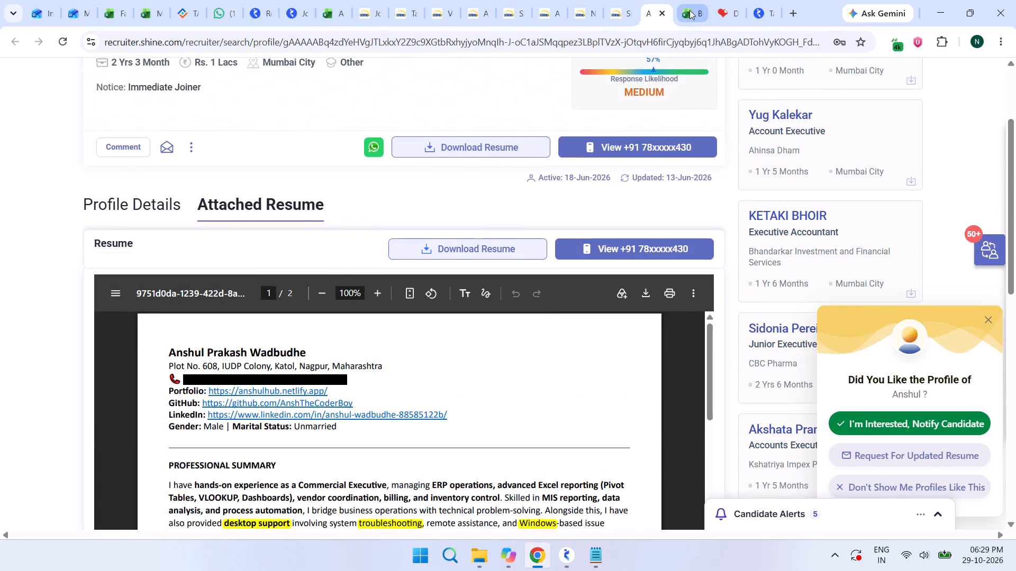
{"action": "left_click", "coordinate": [382, 2]}
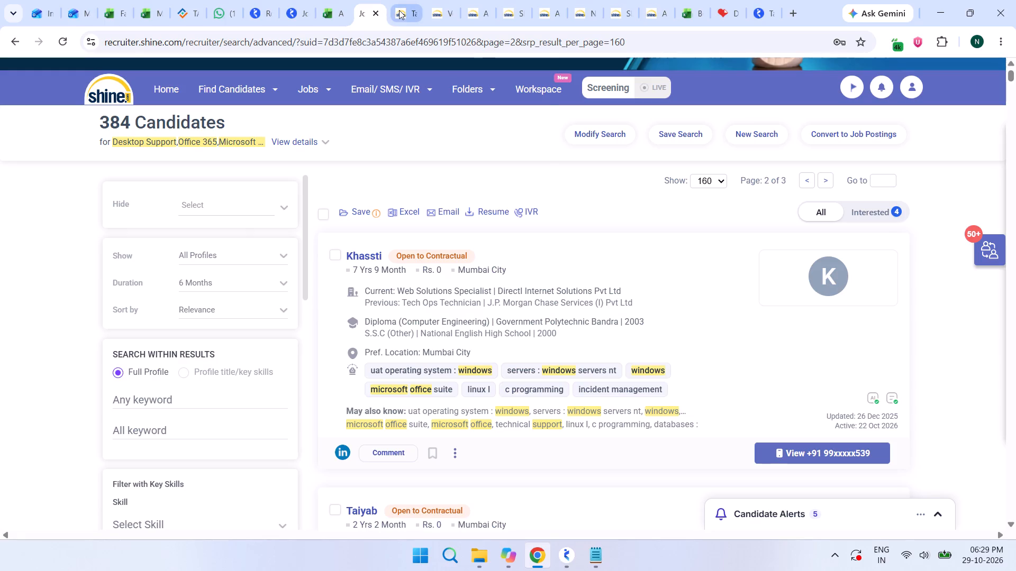
{"action": "left_click", "coordinate": [399, 10]}
{"action": "scroll", "coordinate": [429, 334], "scroll_direction": "up", "scroll_amount": 7}
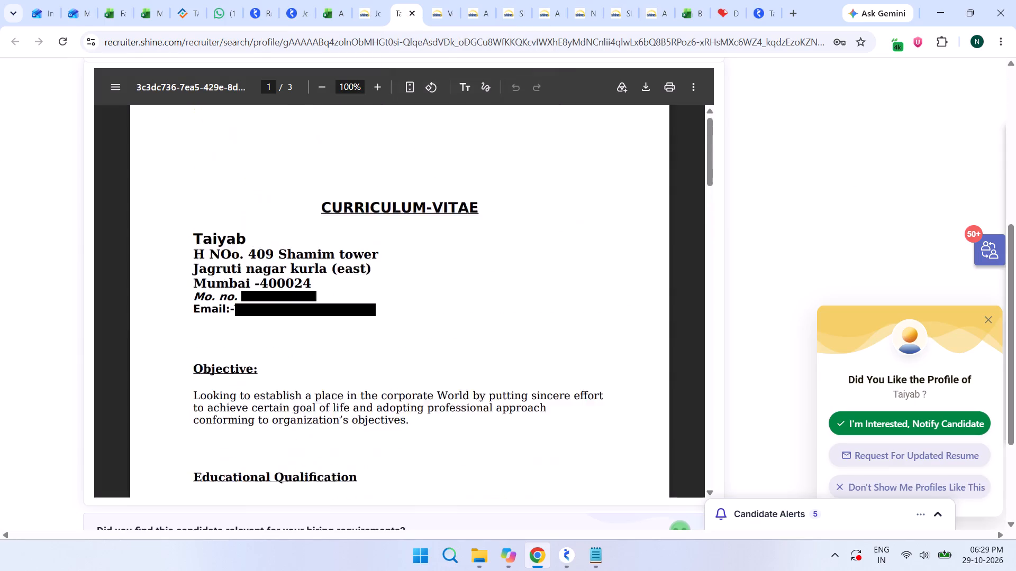
{"action": "scroll", "coordinate": [429, 334], "scroll_direction": "up", "scroll_amount": 6}
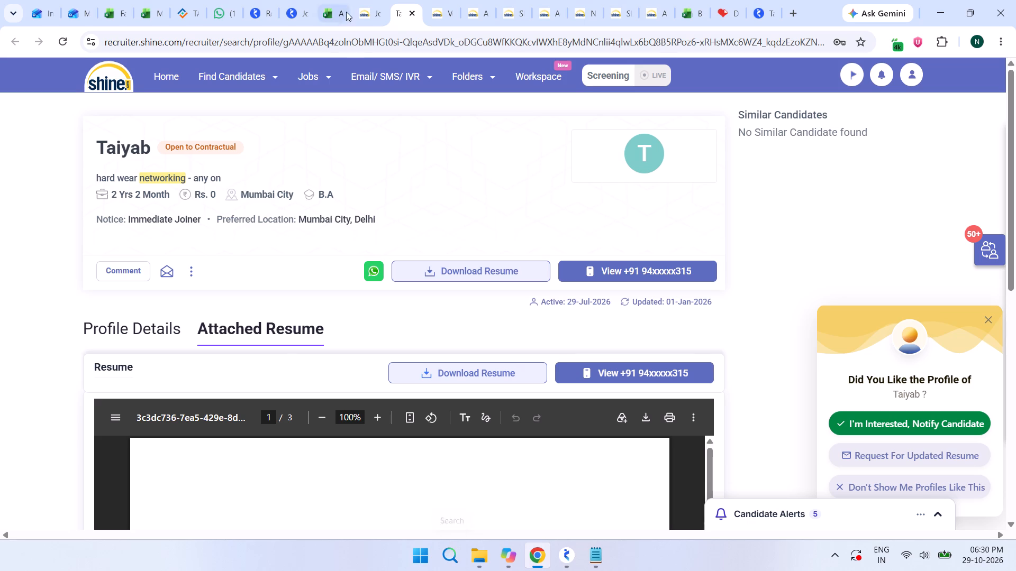
{"action": "left_click", "coordinate": [359, 0]}
{"action": "scroll", "coordinate": [483, 210], "scroll_direction": "up", "scroll_amount": 4}
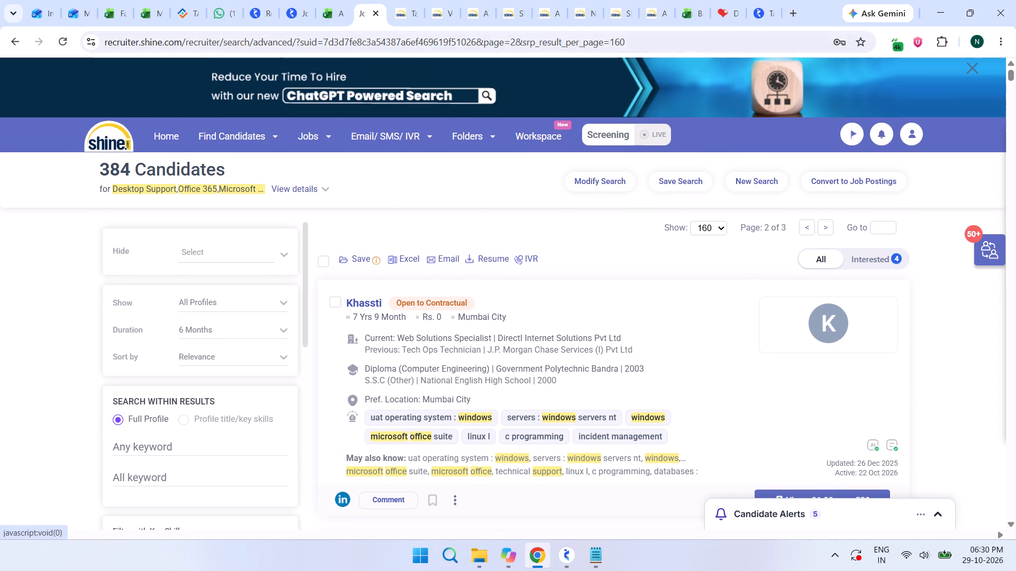
Compare the open candidate profiles once more, from the hardware networking candidate through to the thesis-formatting candidate's header.
{"action": "left_click", "coordinate": [396, 8]}
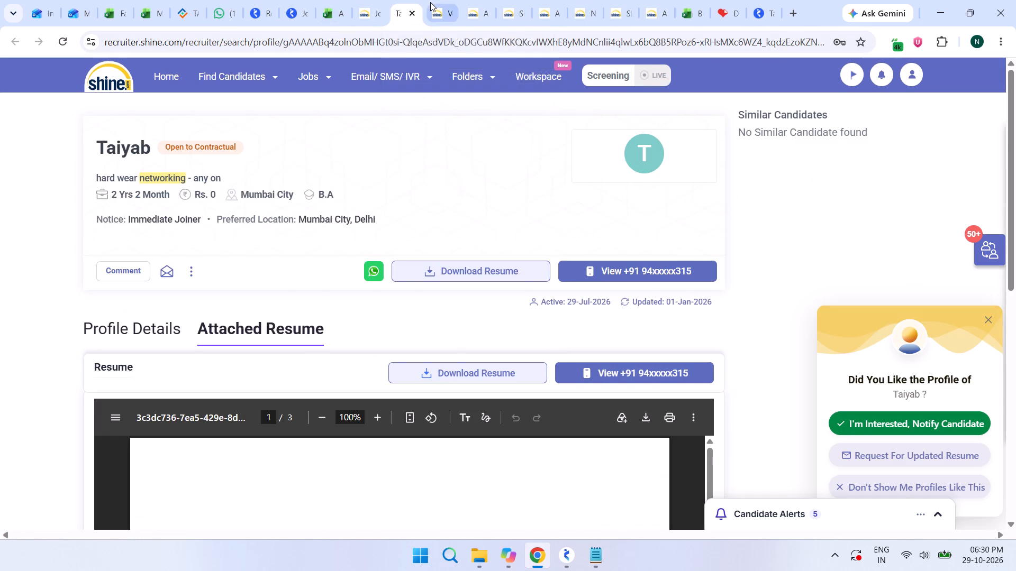
{"action": "left_click", "coordinate": [430, 2]}
{"action": "left_click", "coordinate": [485, 0]}
{"action": "left_click", "coordinate": [493, 0]}
{"action": "left_click", "coordinate": [522, 0]}
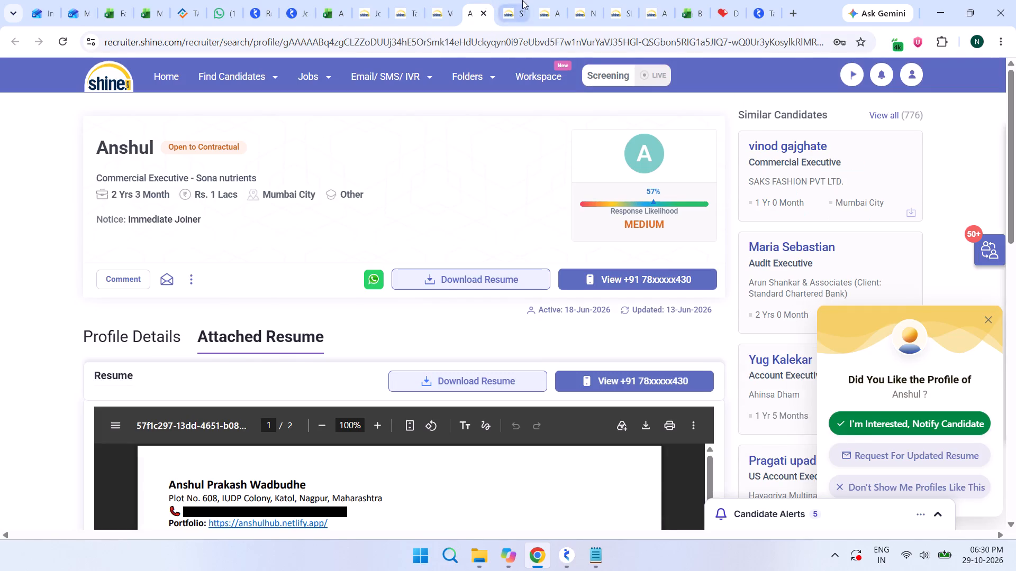
{"action": "left_click", "coordinate": [559, 2]}
{"action": "scroll", "coordinate": [551, 309], "scroll_direction": "up", "scroll_amount": 4}
{"action": "scroll", "coordinate": [551, 310], "scroll_direction": "down", "scroll_amount": 1}
{"action": "scroll", "coordinate": [551, 310], "scroll_direction": "up", "scroll_amount": 1}
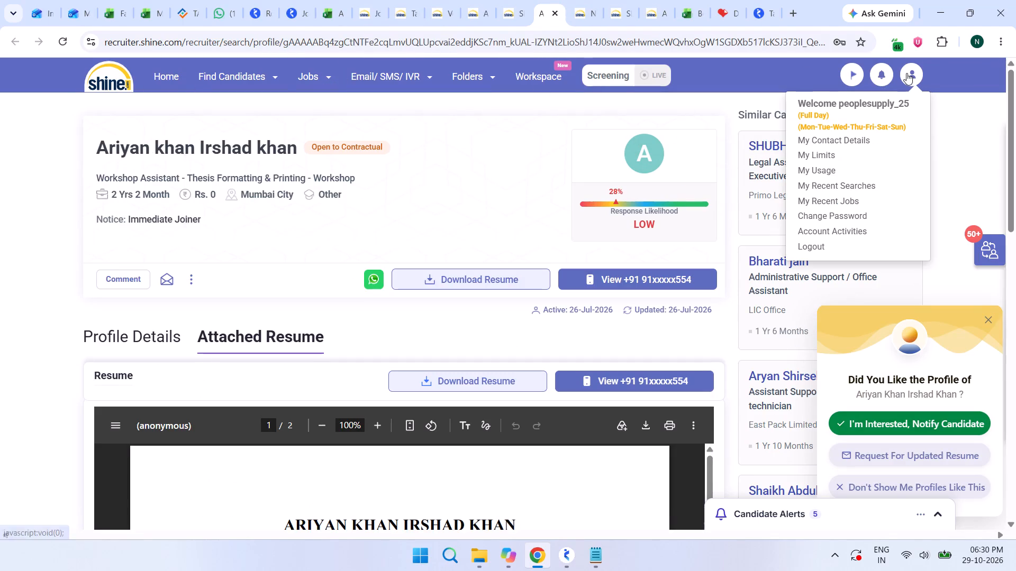
Open the Shine account's recent searches.
{"action": "left_click", "coordinate": [837, 188]}
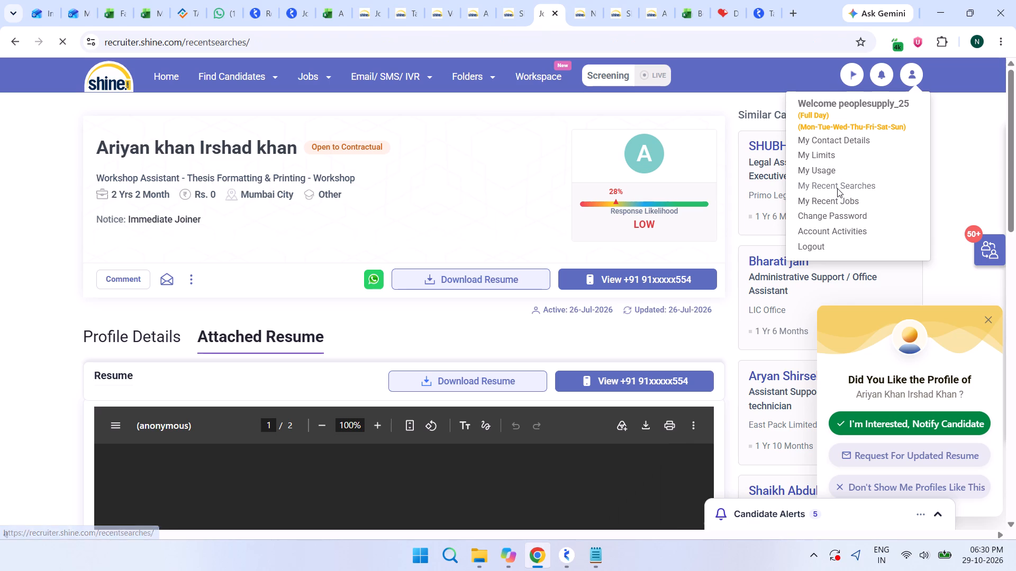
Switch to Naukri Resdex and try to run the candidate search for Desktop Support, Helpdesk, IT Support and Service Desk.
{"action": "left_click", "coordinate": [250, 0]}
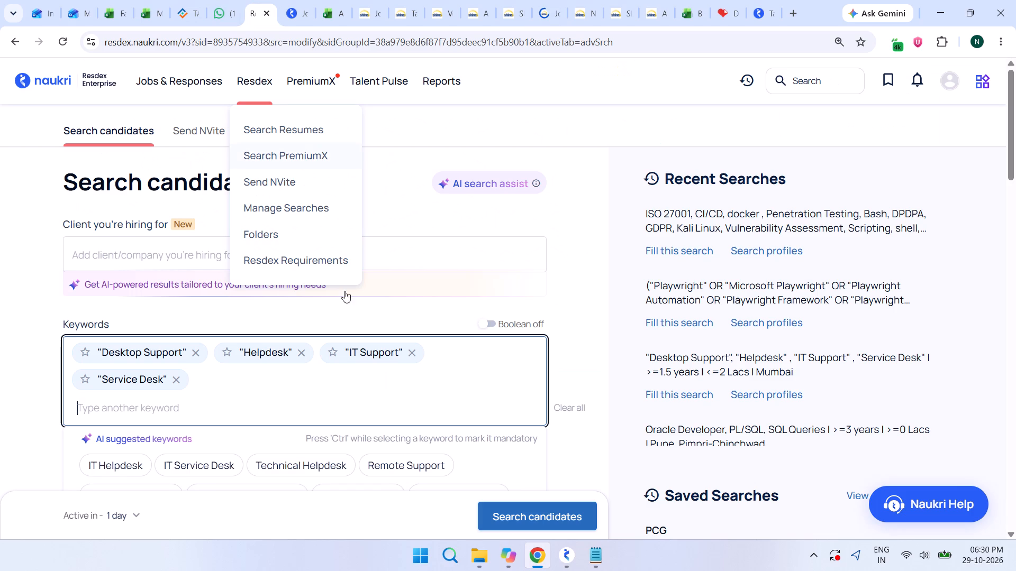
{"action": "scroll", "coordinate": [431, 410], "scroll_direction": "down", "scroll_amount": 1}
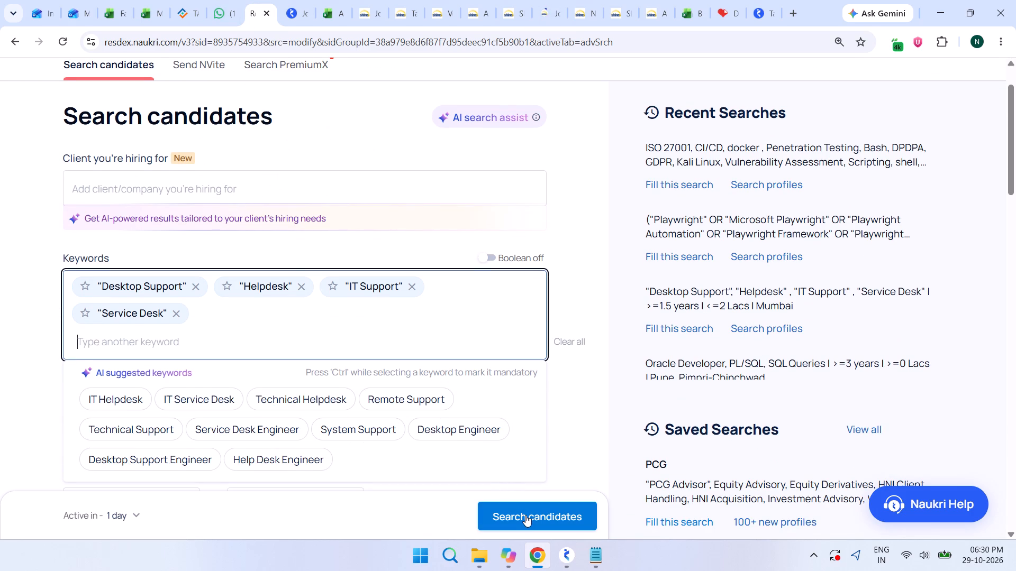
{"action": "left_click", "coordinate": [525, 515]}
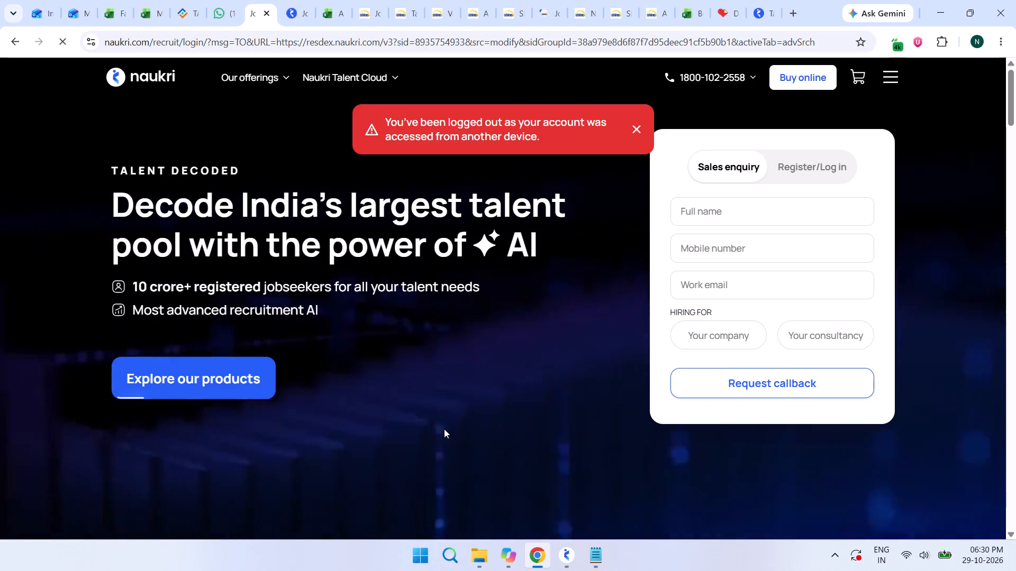
Log back in to Naukri through Naukri Launcher with the remembered credentials.
{"action": "left_click", "coordinate": [565, 568]}
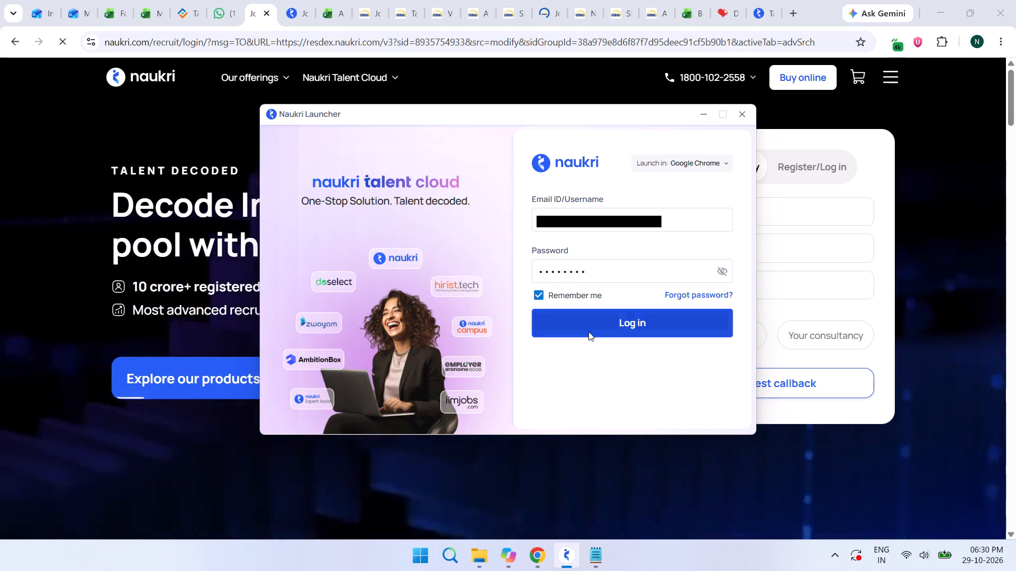
{"action": "left_click", "coordinate": [588, 331]}
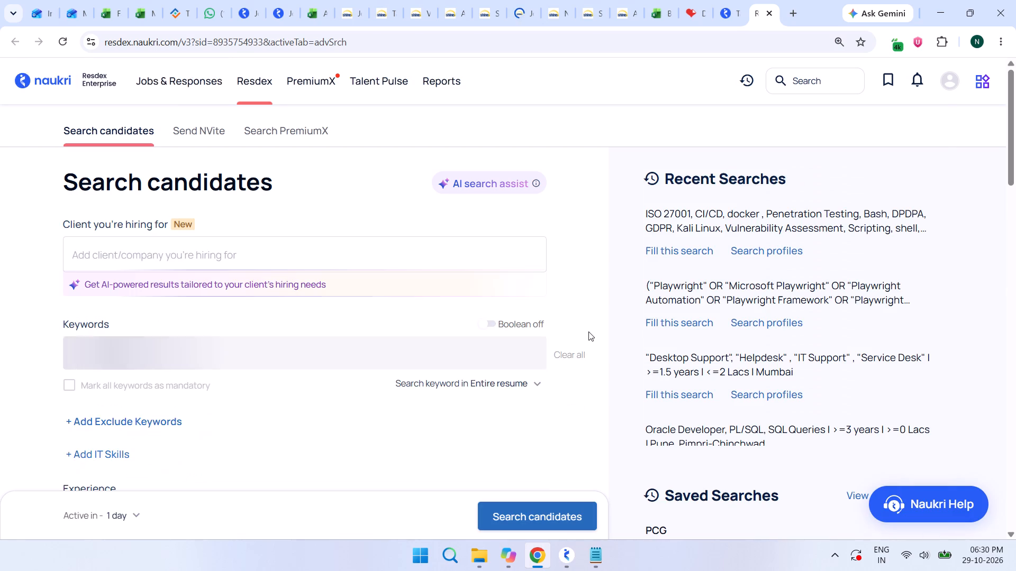
Review the Resdex search form's prefilled desktop support keywords and experience criteria.
{"action": "left_click", "coordinate": [425, 379]}
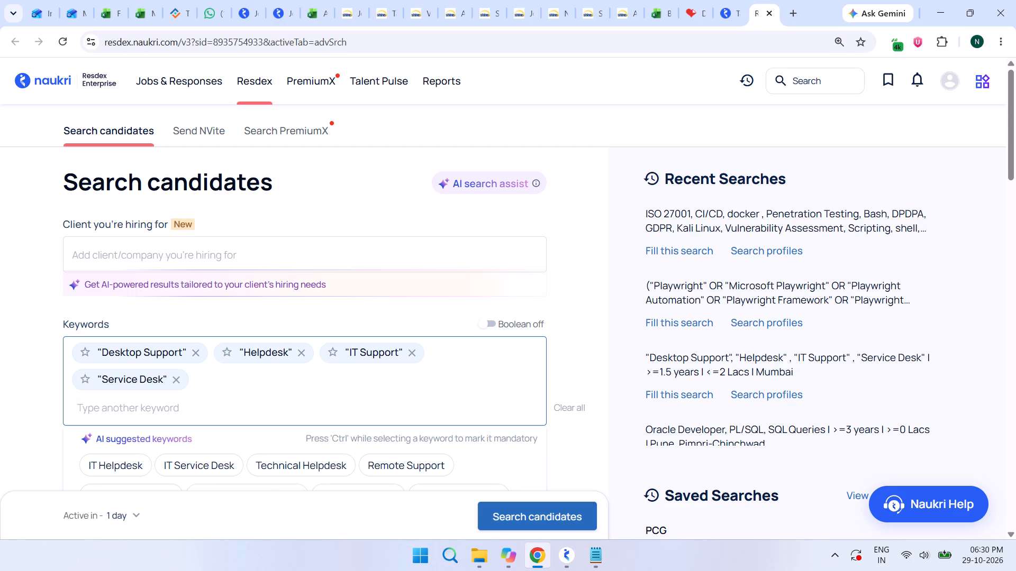
{"action": "scroll", "coordinate": [185, 469], "scroll_direction": "up", "scroll_amount": 1}
{"action": "scroll", "coordinate": [185, 469], "scroll_direction": "down", "scroll_amount": 1}
{"action": "scroll", "coordinate": [232, 413], "scroll_direction": "down", "scroll_amount": 1}
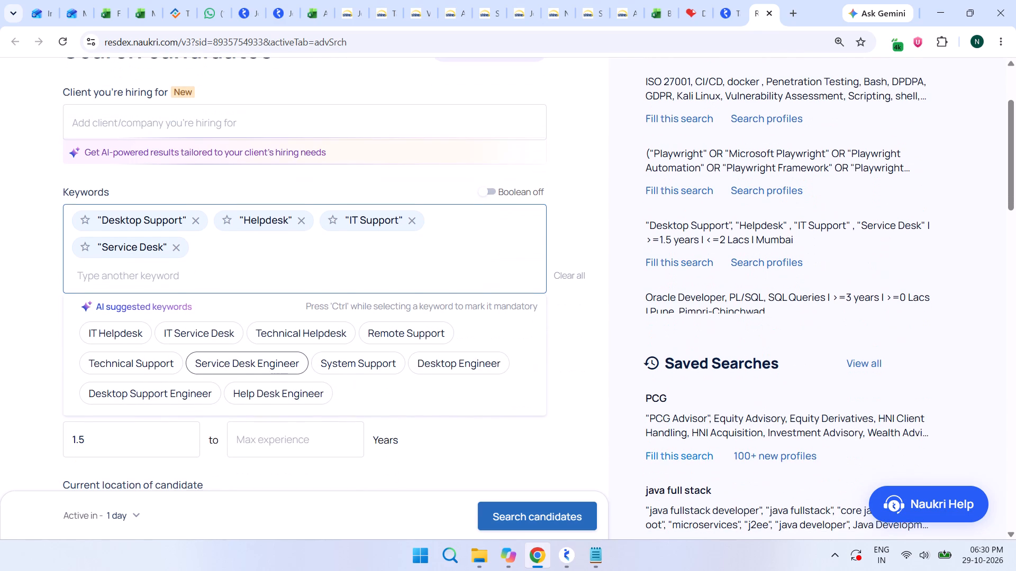
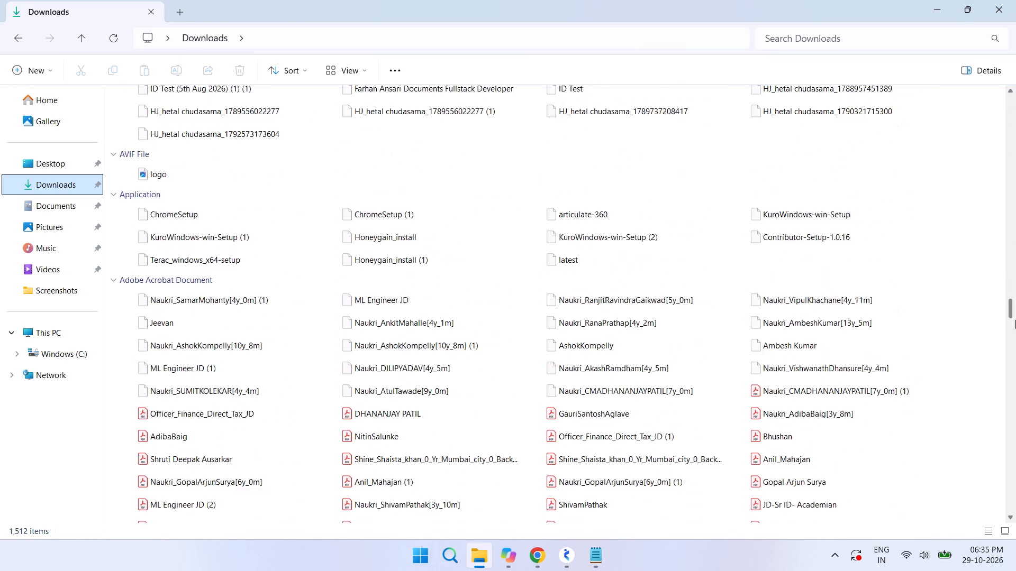
Look through the candidate resumes in the Downloads folder, down to the end of the Adobe Acrobat Document group.
{"action": "left_click_drag", "start_coordinate": [1015, 320], "coordinate": [1015, 464]}
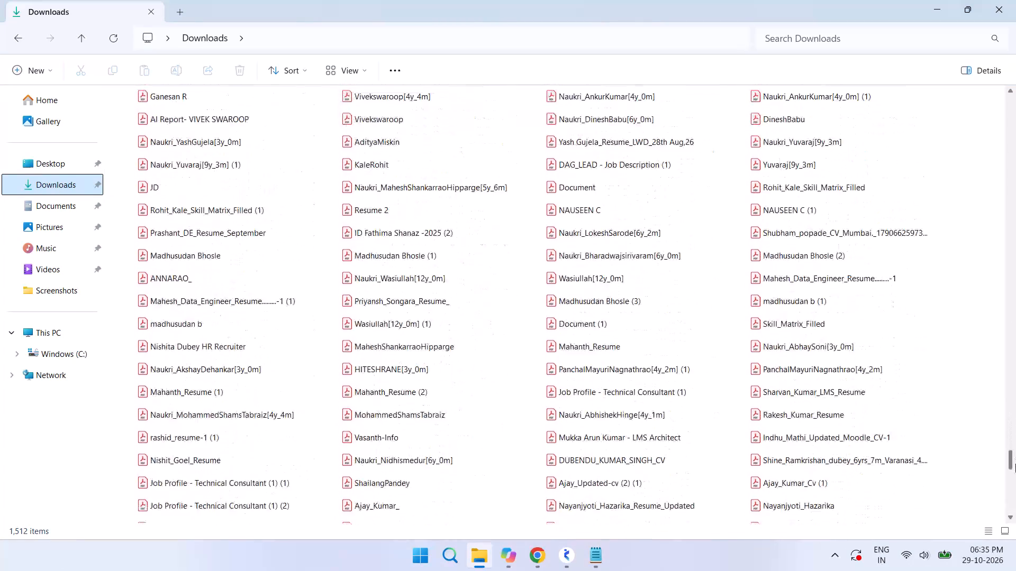
{"action": "left_click_drag", "start_coordinate": [1015, 464], "coordinate": [1015, 494]}
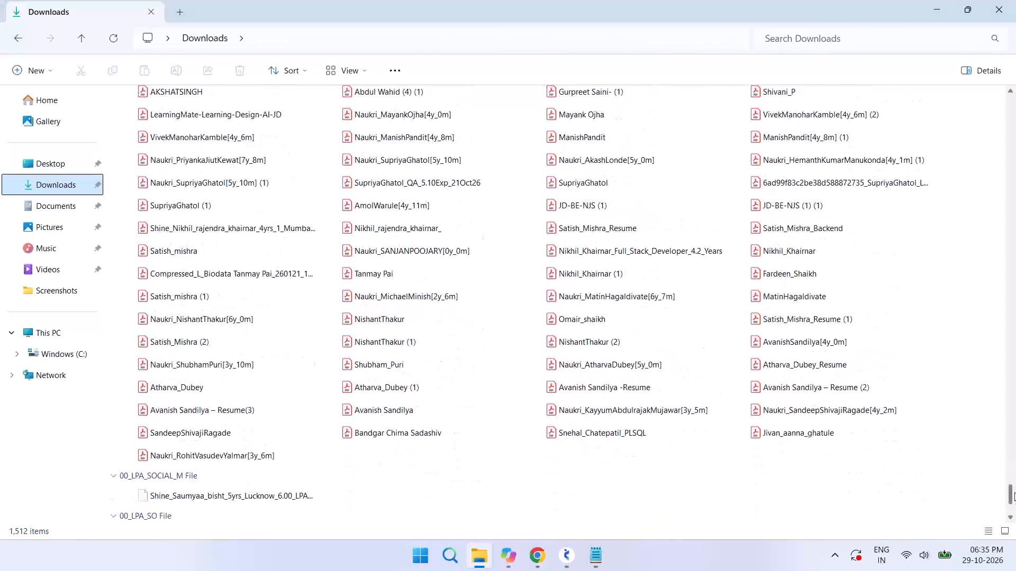
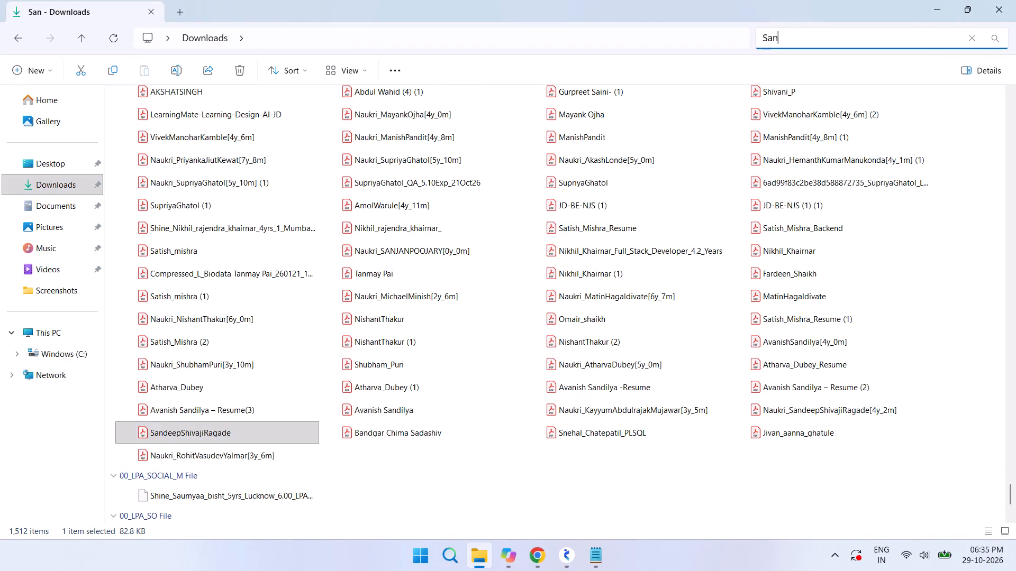
Search the Downloads folder for Sandeep and open the Word version of the PL/SQL developer's resume.
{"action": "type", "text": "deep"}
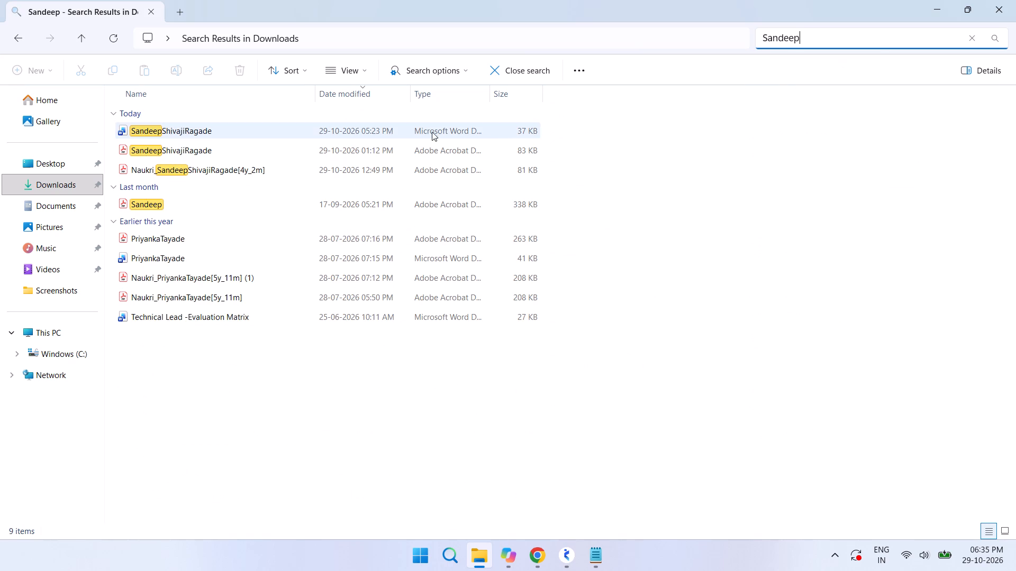
{"action": "left_click", "coordinate": [372, 140]}
{"action": "double_click", "coordinate": [373, 137]}
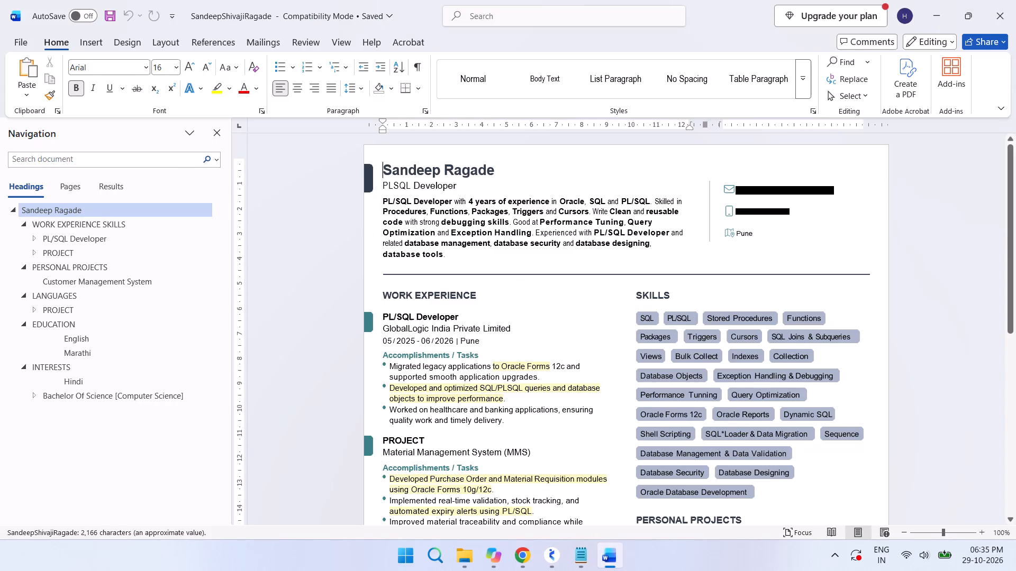
Copy the GlobalLogic job's dates, 05/2025 - 06/2026, to the end of the Accomplishments / Tasks line under the Material Management System project.
{"action": "left_click_drag", "start_coordinate": [454, 340], "coordinate": [379, 343]}
{"action": "key", "text": "ctrl+c"}
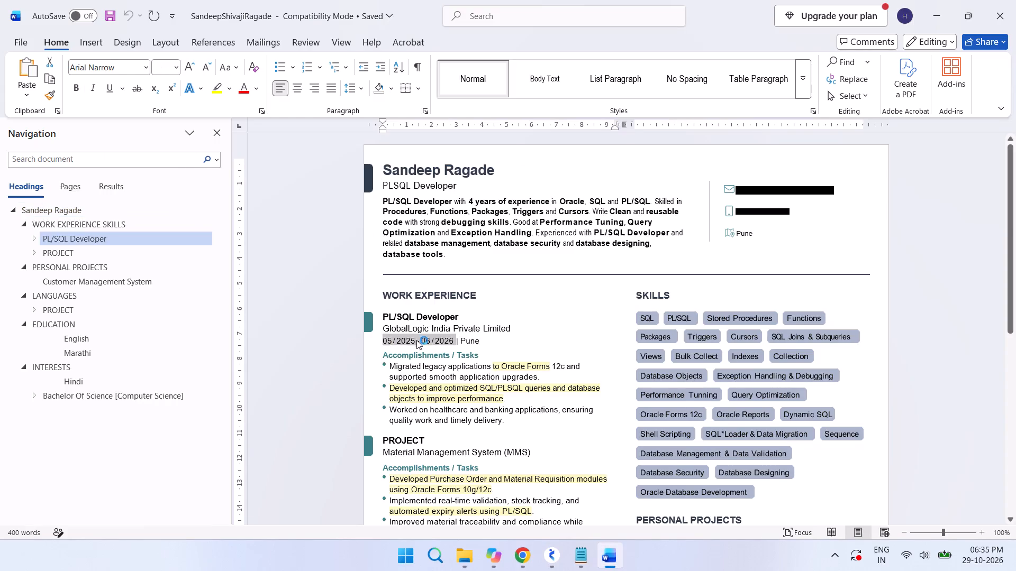
{"action": "key", "text": "ctrl+c"}
{"action": "key", "text": "ctrl+c"}
{"action": "left_click", "coordinate": [505, 462]}
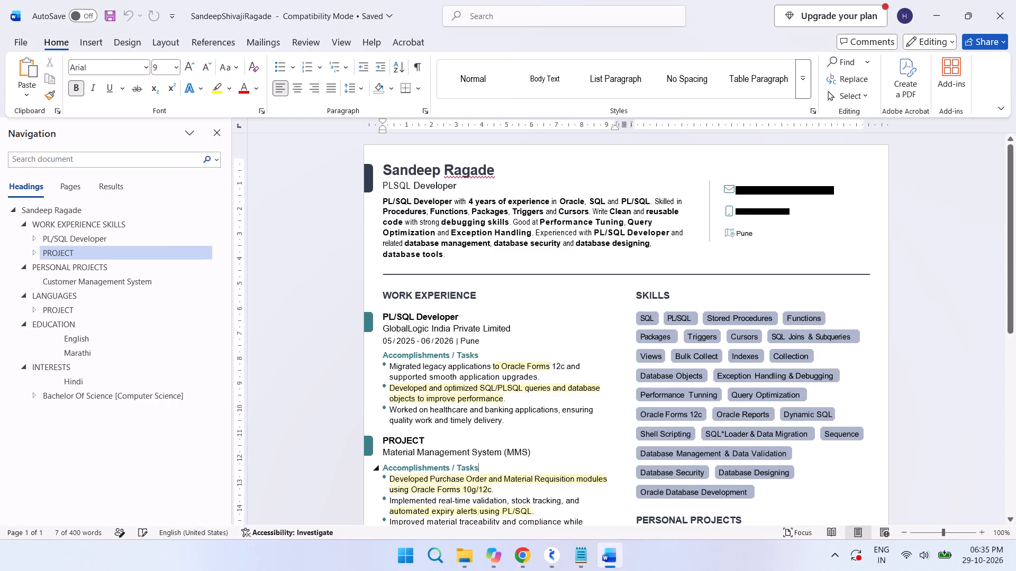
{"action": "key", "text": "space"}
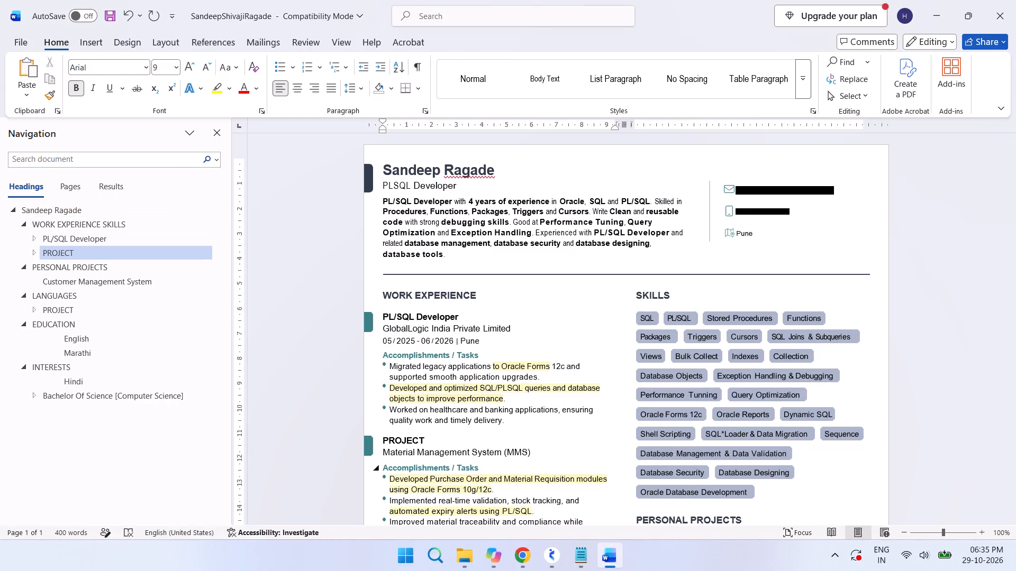
{"action": "key", "text": "ctrl+v"}
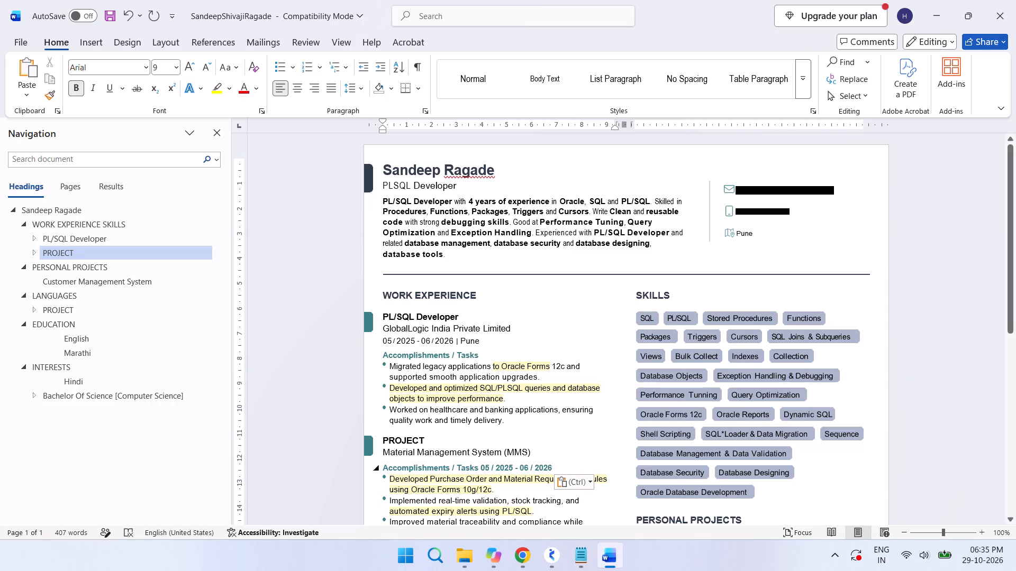
Enclose the dates 05 / 2025 - 06 / 2026 in parentheses on the Material Management System project's Accomplishments / Tasks line, spaced from the heading.
{"action": "left_click", "coordinate": [482, 465]}
{"action": "key", "text": "space"}
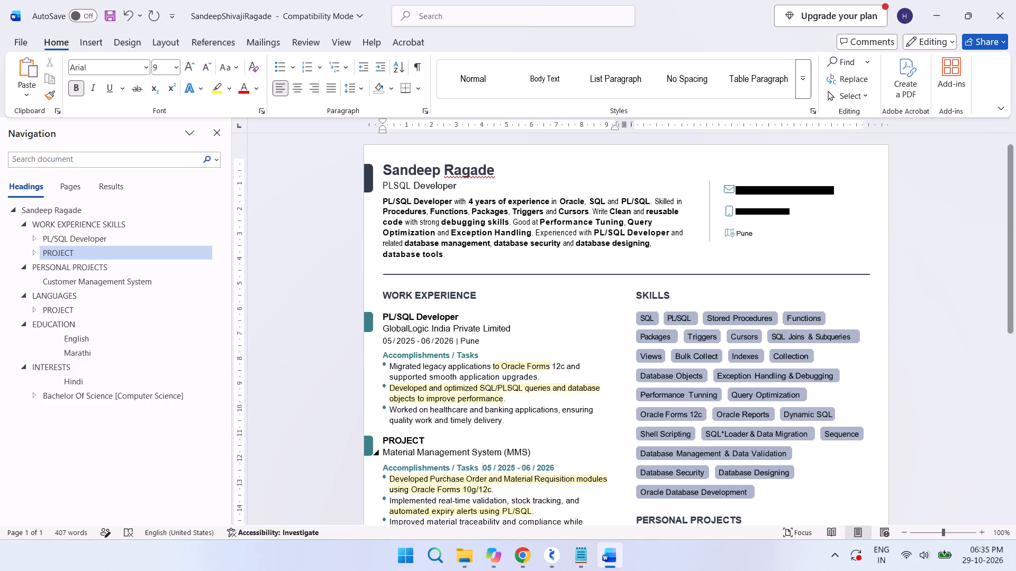
{"action": "key", "text": "shift+parenleft"}
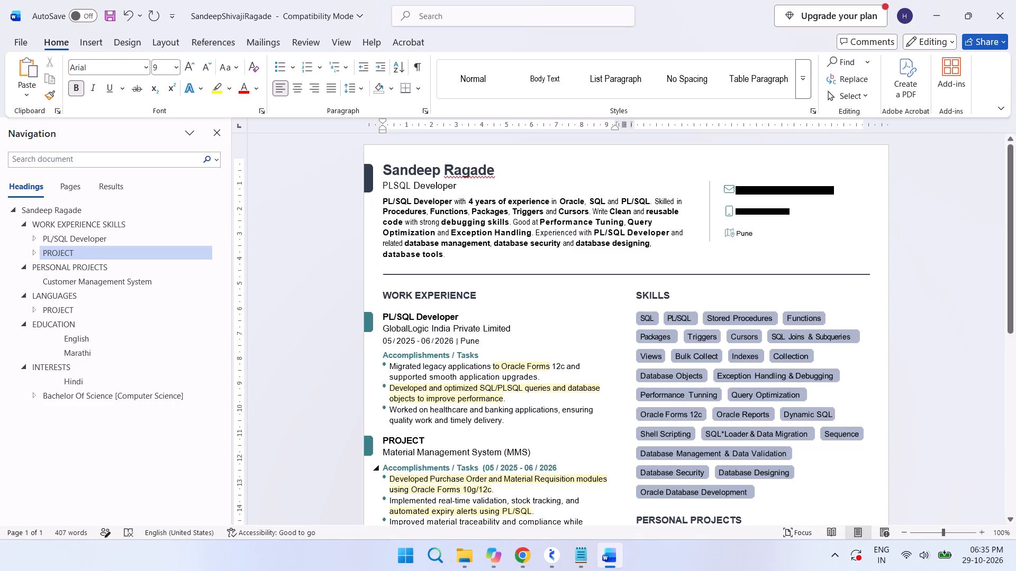
{"action": "left_click", "coordinate": [565, 461]}
{"action": "key", "text": "shift+parenright"}
{"action": "scroll", "coordinate": [557, 402], "scroll_direction": "up", "scroll_amount": 1}
Copy the Web Crypt Technology dates 04/2022 - 05/2025 to the end of the Core Banking Services project's Accomplishments / Tasks heading.
{"action": "scroll", "coordinate": [547, 376], "scroll_direction": "down", "scroll_amount": 7}
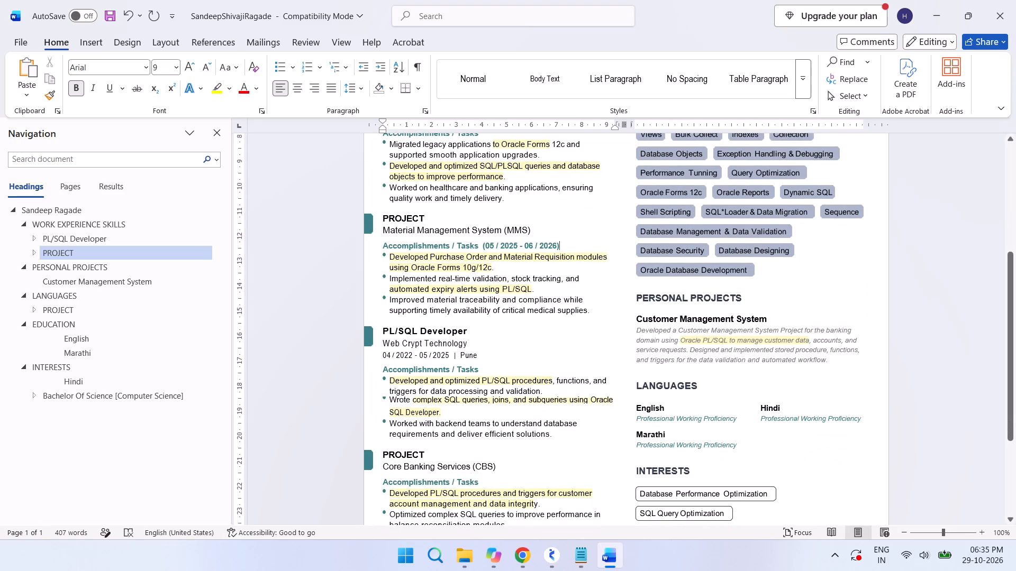
{"action": "left_click_drag", "start_coordinate": [380, 358], "coordinate": [452, 357]}
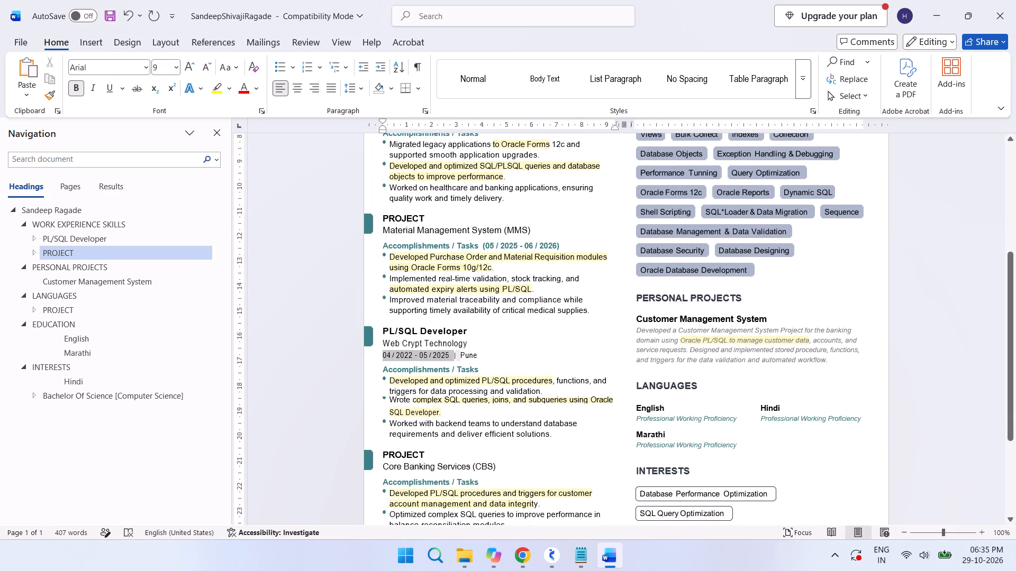
{"action": "left_click_drag", "start_coordinate": [452, 357], "coordinate": [450, 357]}
{"action": "left_click", "coordinate": [450, 357], "text": "ctrl"}
{"action": "key", "text": "ctrl+c"}
{"action": "key", "text": "ctrl+c"}
{"action": "left_click", "coordinate": [514, 485]}
{"action": "key", "text": "space"}
{"action": "key", "text": "space"}
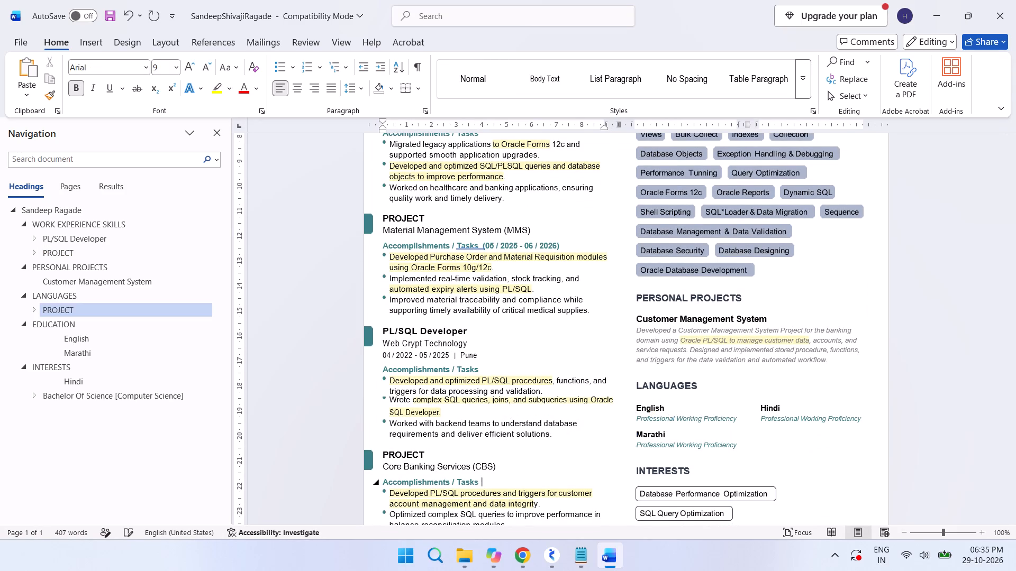
{"action": "key", "text": "space"}
{"action": "key", "text": "ctrl+v"}
Enclose the Core Banking Services project's dates in parentheses.
{"action": "left_click", "coordinate": [483, 477]}
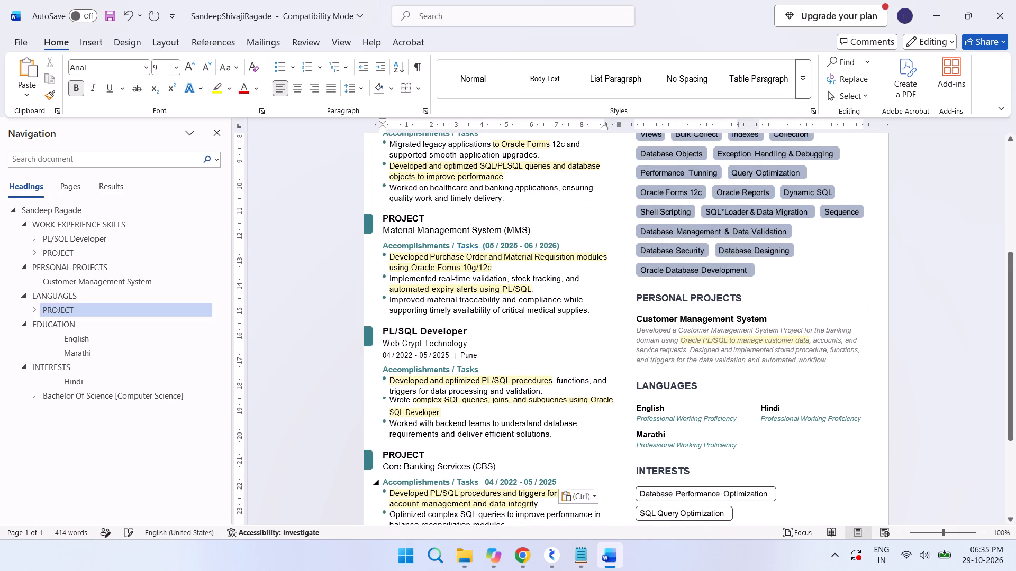
{"action": "key", "text": "shift+parenleft"}
{"action": "left_click", "coordinate": [564, 480]}
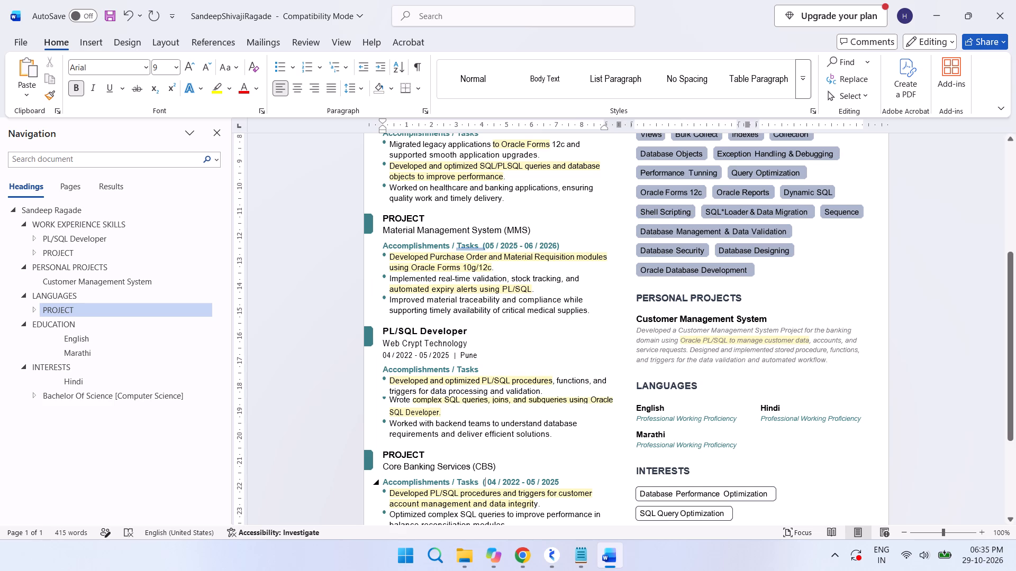
{"action": "key", "text": "space"}
{"action": "key", "text": "shift+parenright"}
Add a space inside each parenthesis around the Material Management System project's dates.
{"action": "left_click", "coordinate": [484, 248]}
{"action": "key", "text": "space"}
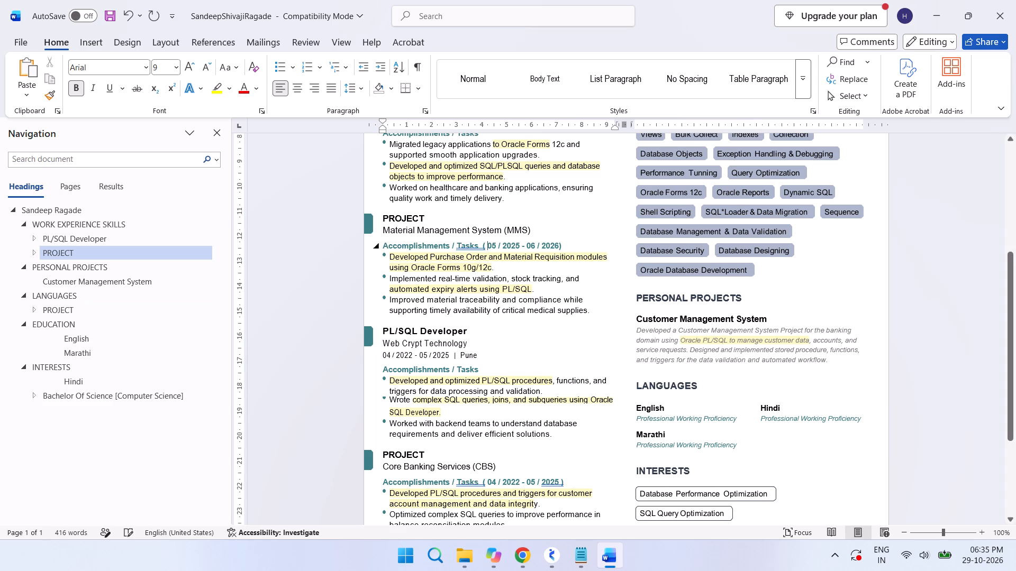
{"action": "left_click", "coordinate": [558, 243]}
{"action": "key", "text": "space"}
Save the edited resume document.
{"action": "scroll", "coordinate": [576, 431], "scroll_direction": "down", "scroll_amount": 7}
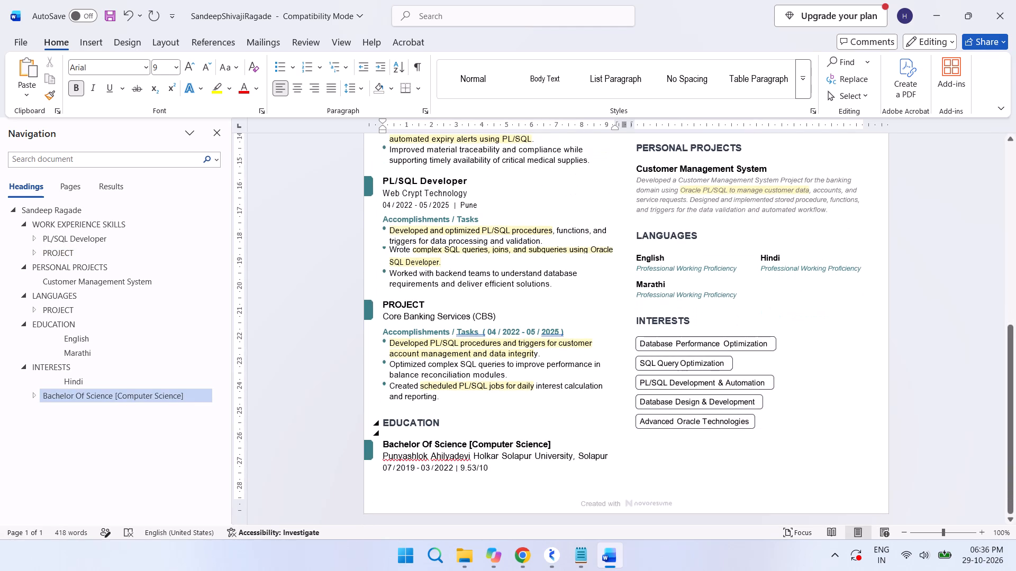
{"action": "key", "text": "ctrl+s"}
{"action": "key", "text": "ctrl+s"}
Save a copy of the resume as a PDF in the Downloads folder, keeping the same file name.
{"action": "left_click", "coordinate": [24, 40]}
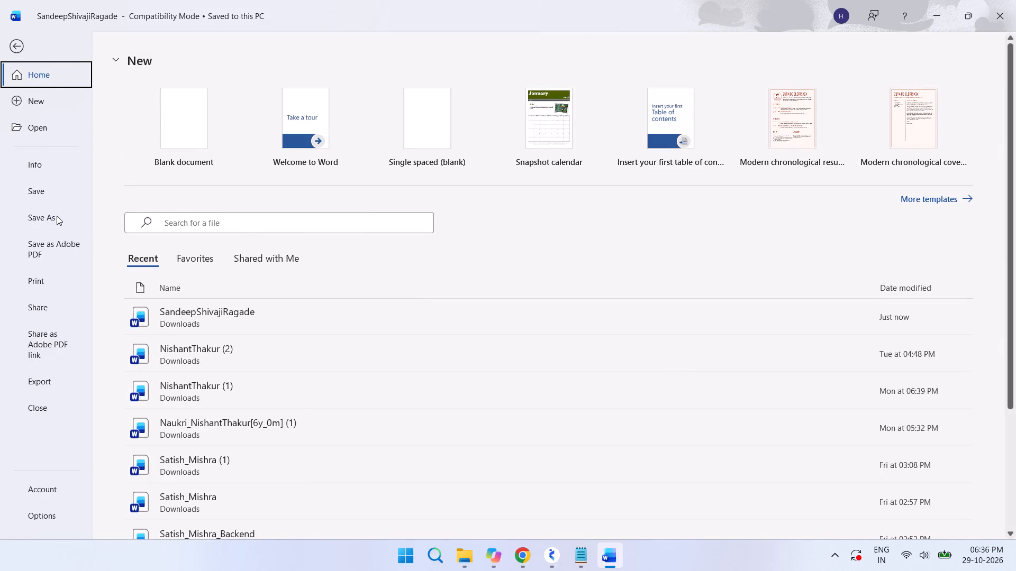
{"action": "left_click", "coordinate": [57, 216]}
{"action": "left_click", "coordinate": [400, 153]}
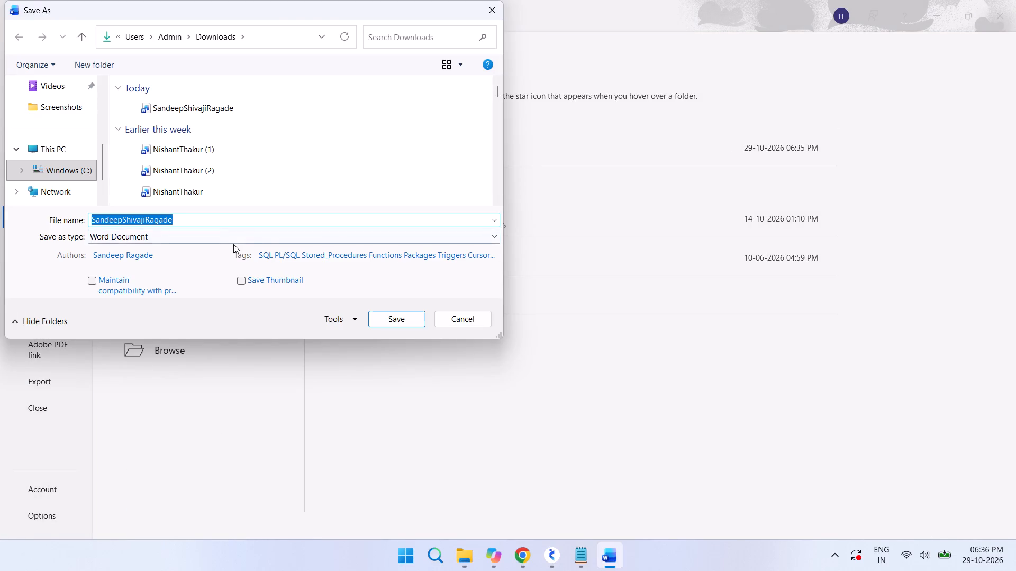
{"action": "left_click", "coordinate": [231, 240]}
{"action": "left_click", "coordinate": [115, 308]}
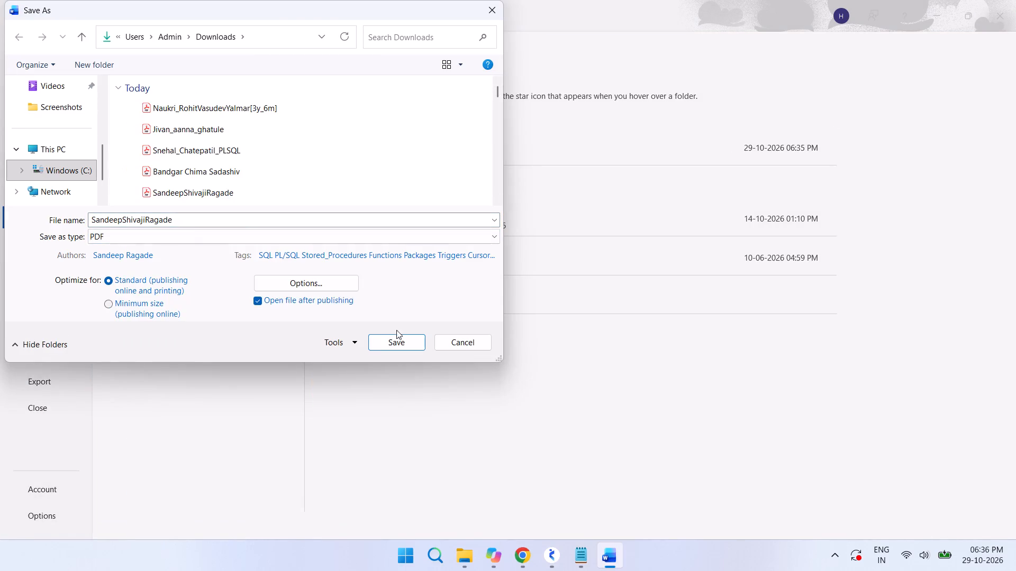
Save the resume as a PDF in the Downloads folder, replacing the existing PDF of the same name.
{"action": "left_click", "coordinate": [383, 338]}
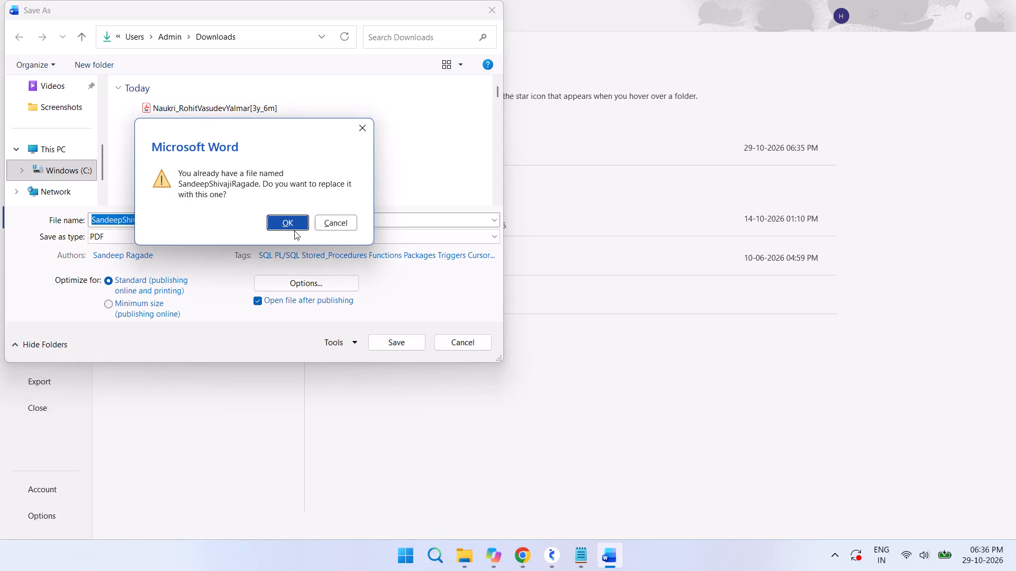
{"action": "left_click", "coordinate": [294, 231]}
{"action": "left_click", "coordinate": [296, 225]}
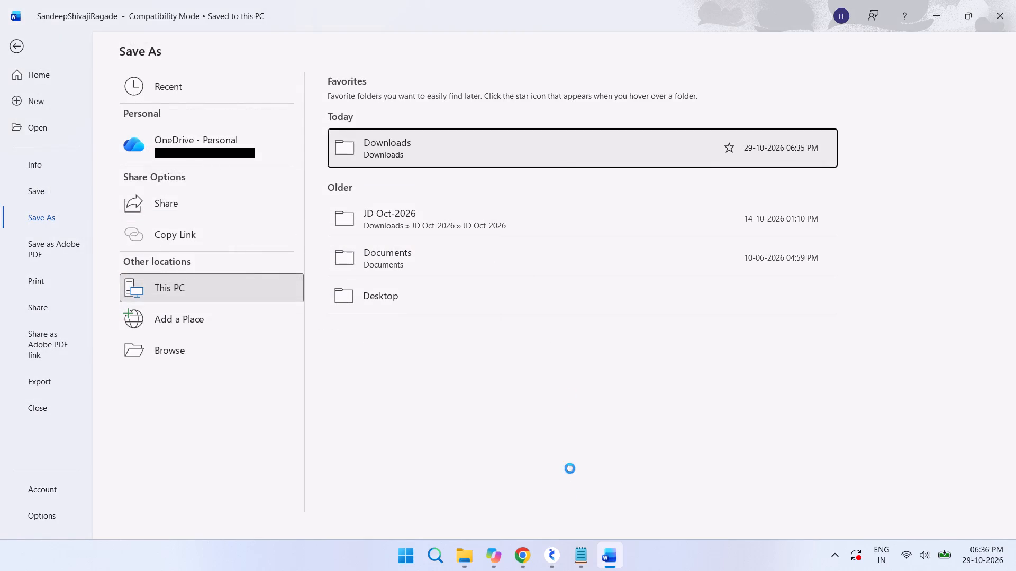
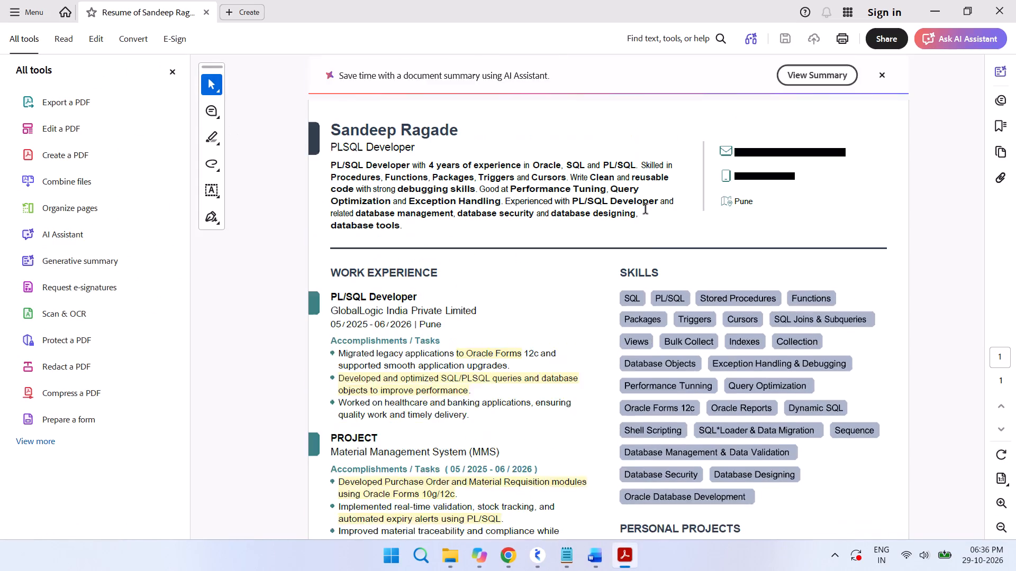
Review the exported resume PDF, checking the work experience and project dates.
{"action": "scroll", "coordinate": [646, 210], "scroll_direction": "down", "scroll_amount": 1}
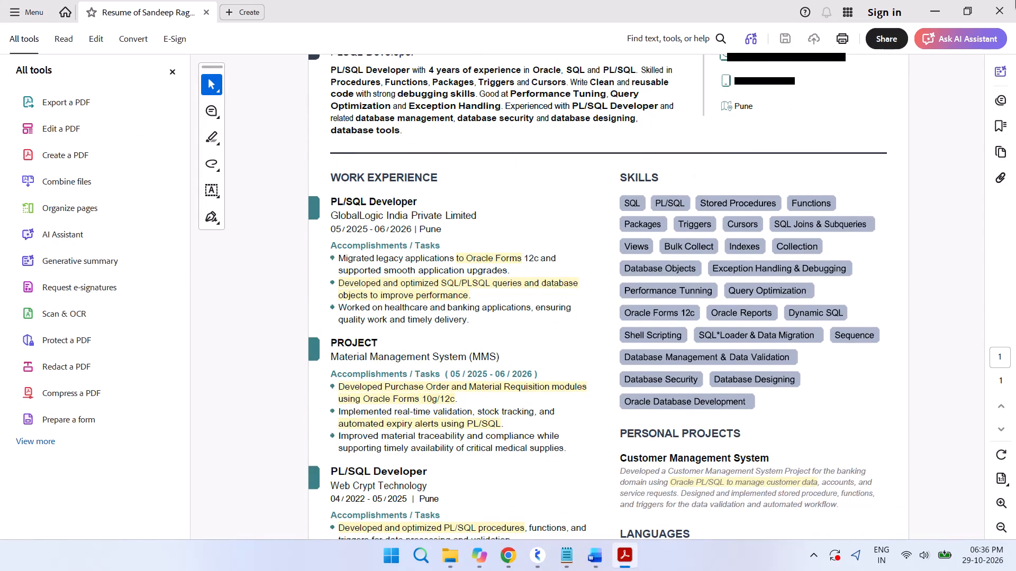
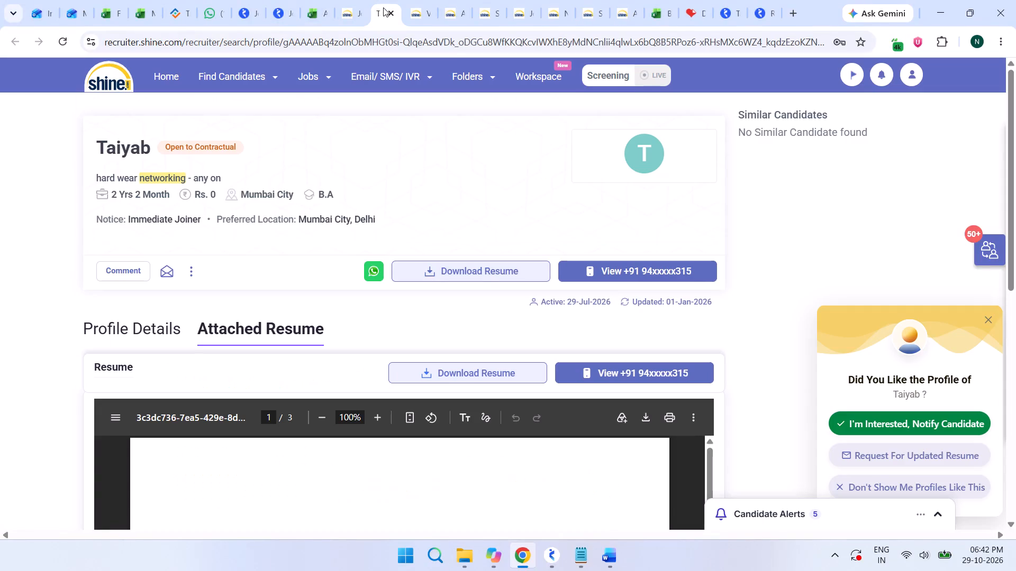
Review the attached resume on the open Shine profile of the Mumbai hardware and networking candidate.
{"action": "scroll", "coordinate": [472, 298], "scroll_direction": "down", "scroll_amount": 4}
{"action": "scroll", "coordinate": [472, 299], "scroll_direction": "up", "scroll_amount": 1}
{"action": "scroll", "coordinate": [472, 299], "scroll_direction": "down", "scroll_amount": 3}
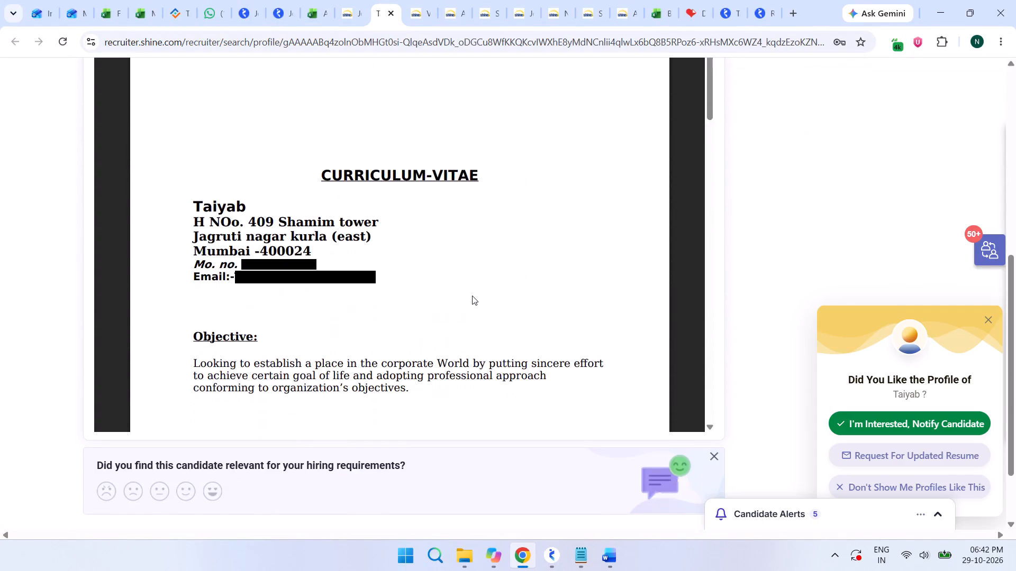
Switch to the Tallite workbench, examine the open applicant's resume for desktop support experience and employment dates, and close it.
{"action": "left_click", "coordinate": [180, 0]}
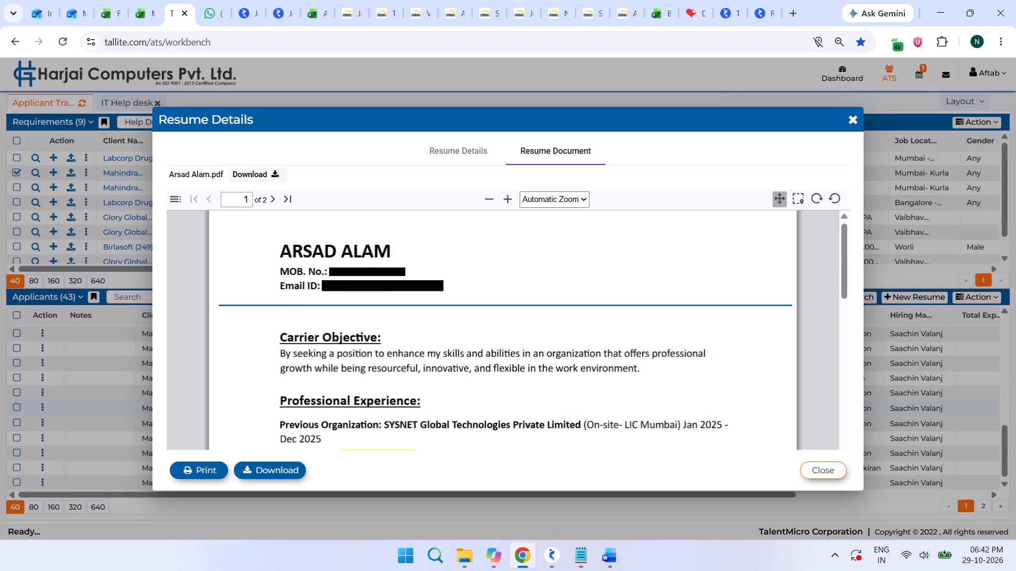
{"action": "scroll", "coordinate": [442, 331], "scroll_direction": "down", "scroll_amount": 2}
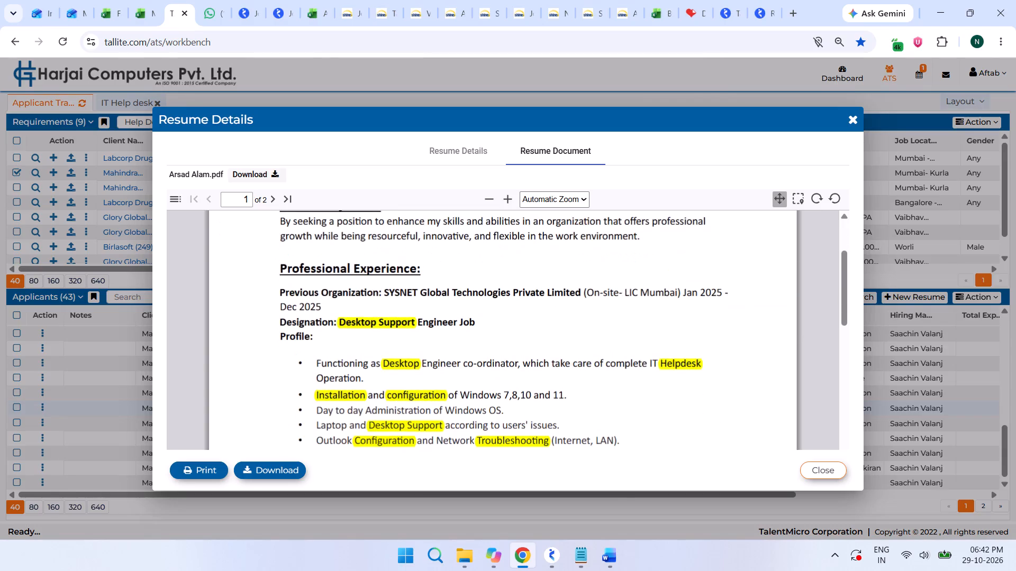
{"action": "scroll", "coordinate": [442, 331], "scroll_direction": "up", "scroll_amount": 3}
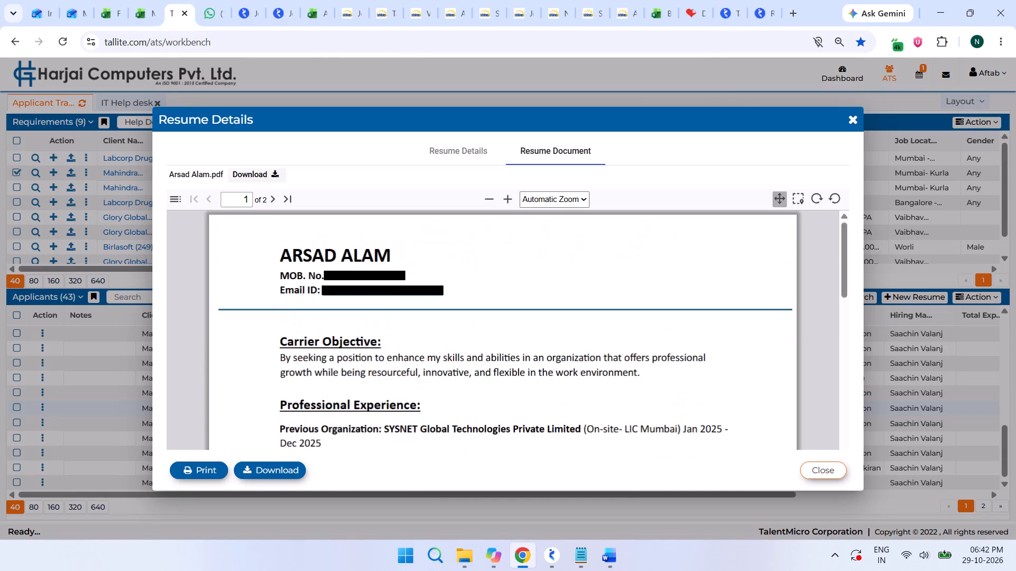
{"action": "scroll", "coordinate": [442, 331], "scroll_direction": "down", "scroll_amount": 7}
{"action": "scroll", "coordinate": [442, 331], "scroll_direction": "up", "scroll_amount": 1}
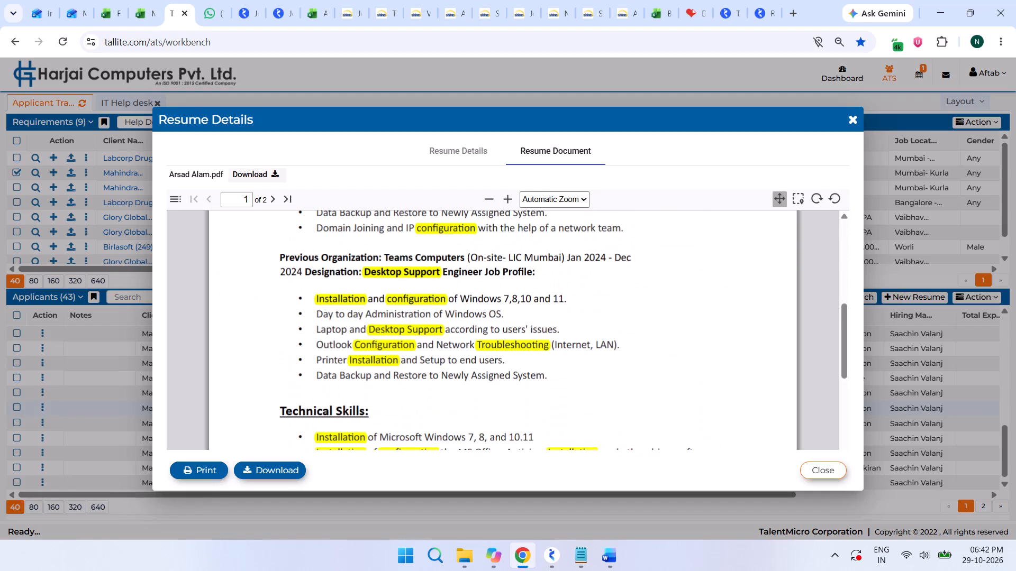
{"action": "scroll", "coordinate": [442, 331], "scroll_direction": "up", "scroll_amount": 5}
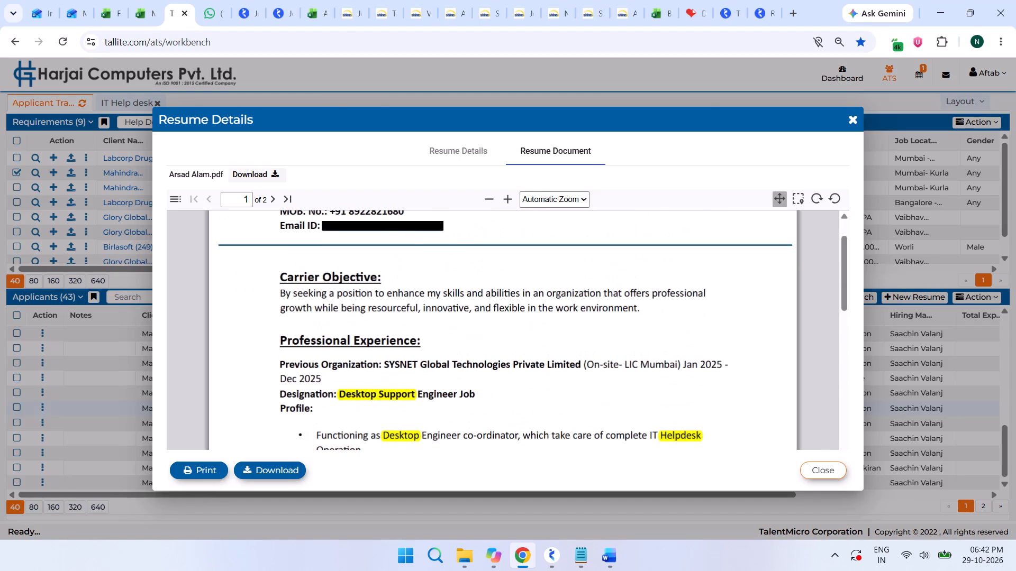
{"action": "scroll", "coordinate": [442, 331], "scroll_direction": "down", "scroll_amount": 5}
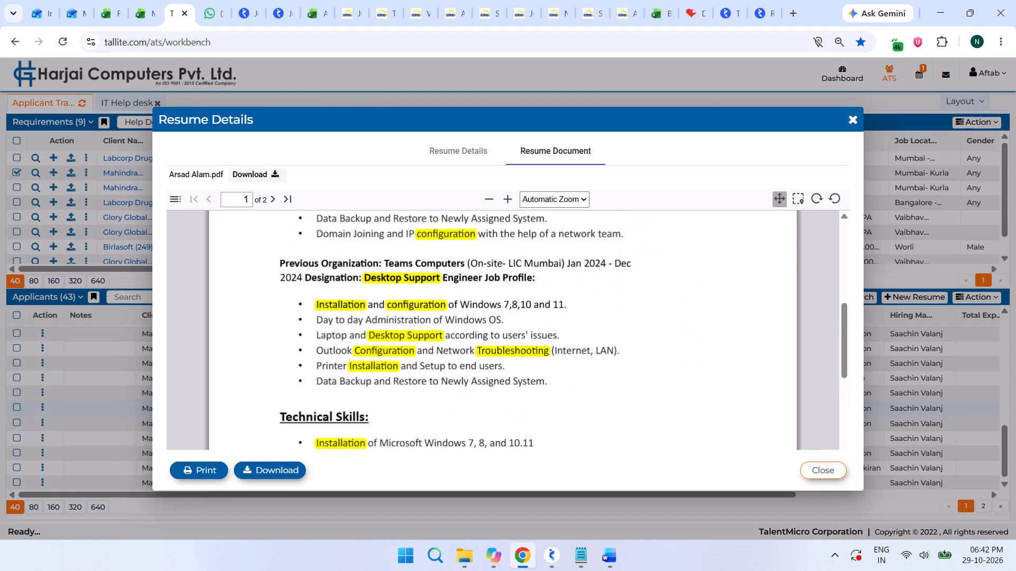
{"action": "left_click", "coordinate": [132, 427]}
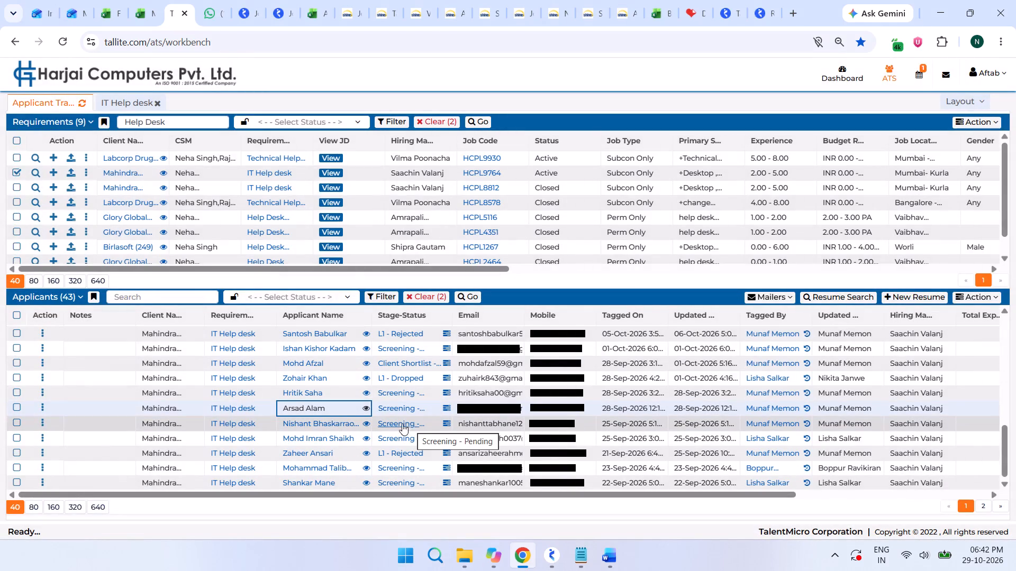
Open the resume document of the next IT Help desk applicant, directly below the one just reviewed.
{"action": "left_click", "coordinate": [367, 422]}
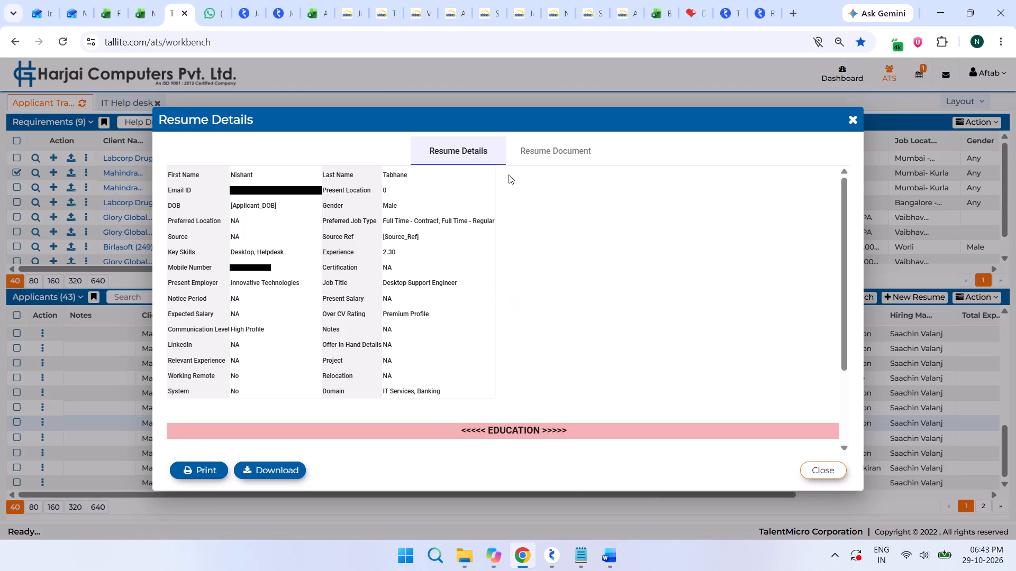
{"action": "left_click", "coordinate": [519, 151]}
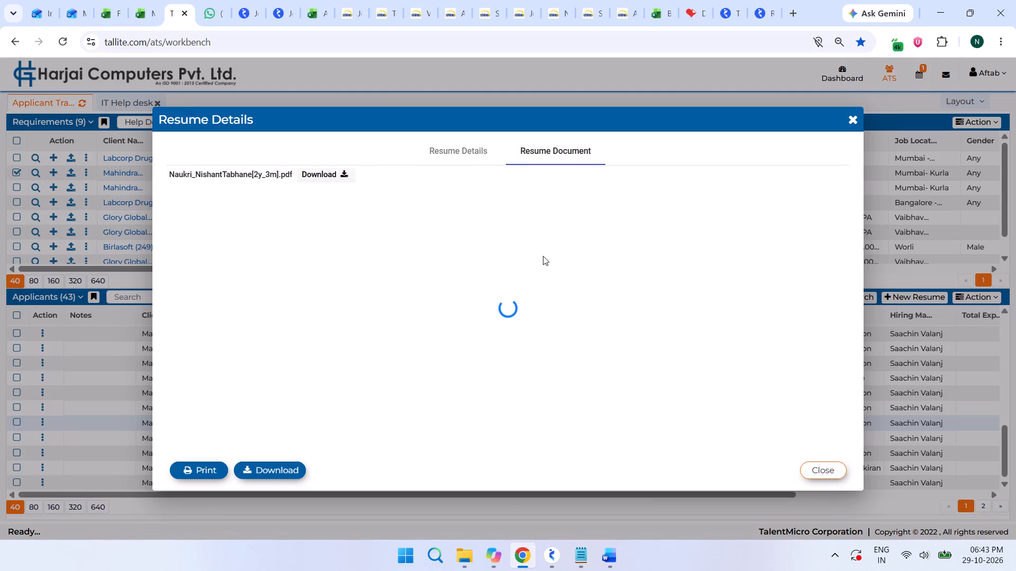
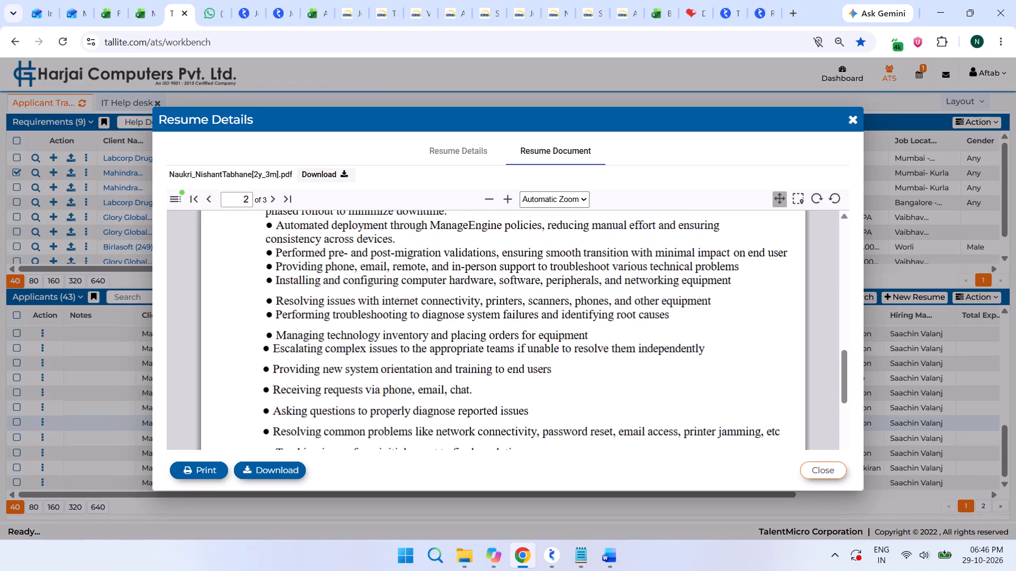
Close the open resume and look through the IT Help desk applicants list, checking names, stages and tagging dates.
{"action": "left_click", "coordinate": [854, 118]}
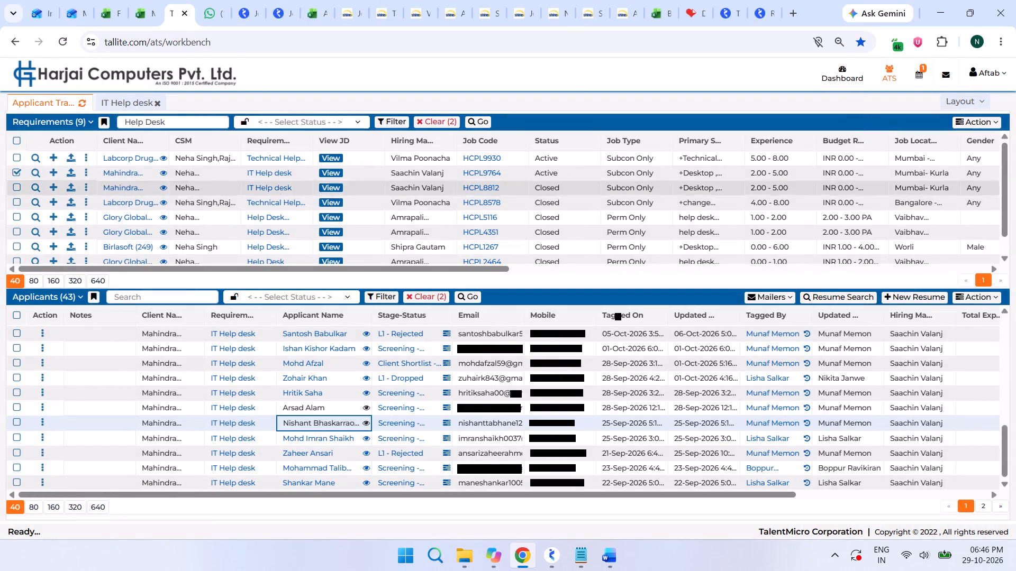
{"action": "scroll", "coordinate": [665, 306], "scroll_direction": "up", "scroll_amount": 8}
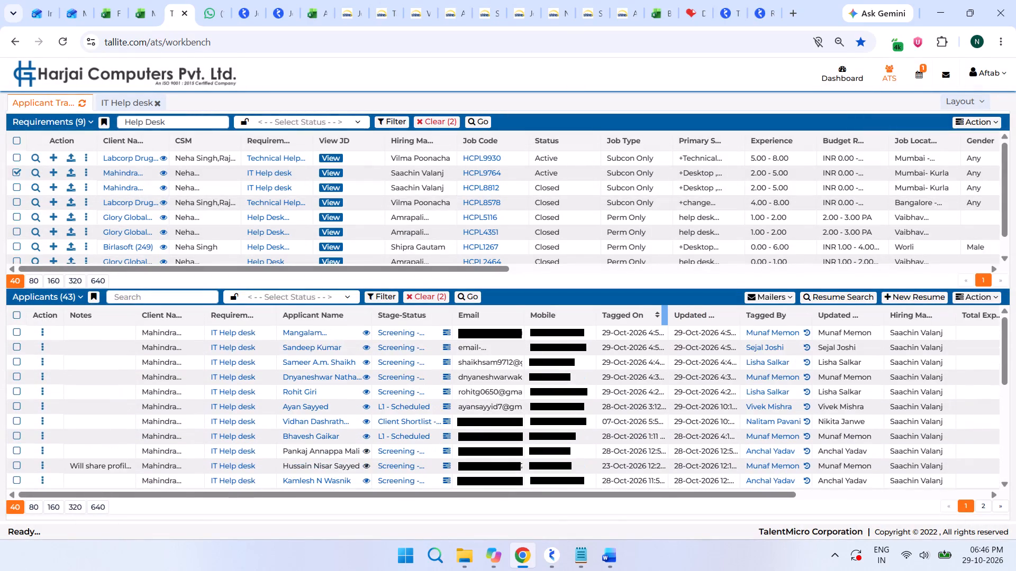
{"action": "scroll", "coordinate": [665, 306], "scroll_direction": "up", "scroll_amount": 12}
{"action": "scroll", "coordinate": [450, 388], "scroll_direction": "up", "scroll_amount": 4}
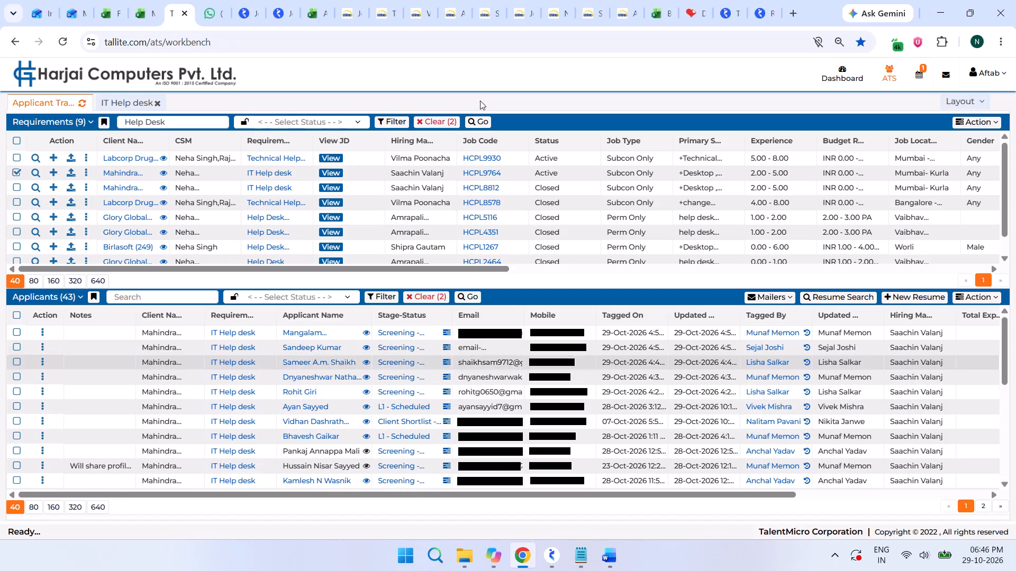
{"action": "scroll", "coordinate": [410, 220], "scroll_direction": "down", "scroll_amount": 2}
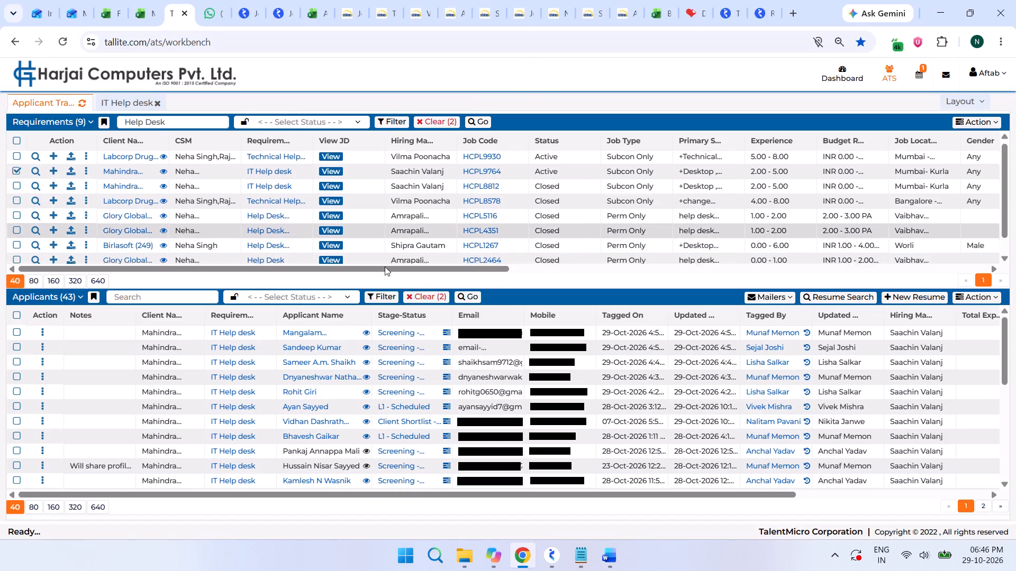
{"action": "scroll", "coordinate": [385, 266], "scroll_direction": "down", "scroll_amount": 3}
{"action": "scroll", "coordinate": [326, 326], "scroll_direction": "down", "scroll_amount": 7}
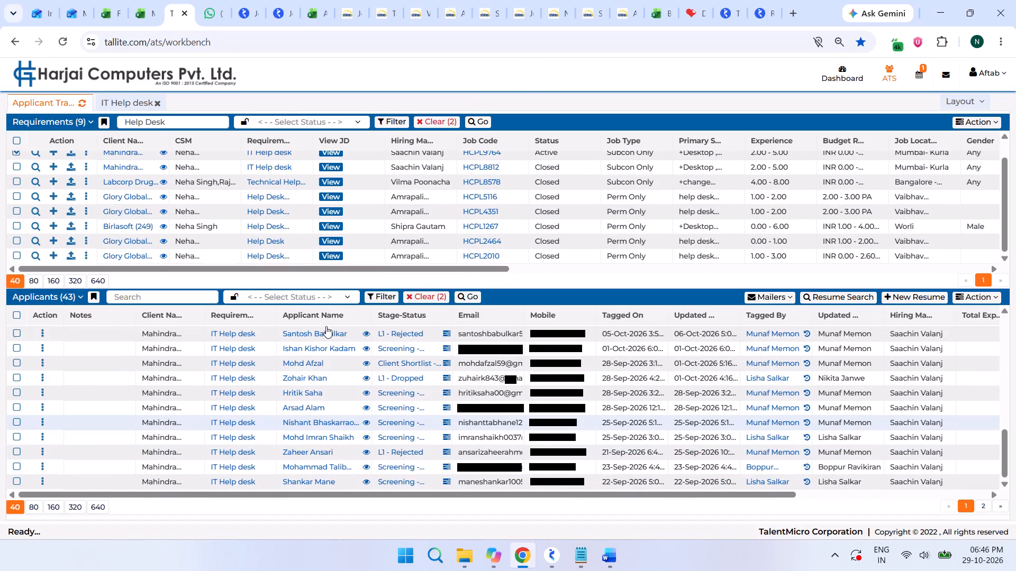
{"action": "scroll", "coordinate": [326, 326], "scroll_direction": "down", "scroll_amount": 2}
{"action": "scroll", "coordinate": [326, 326], "scroll_direction": "up", "scroll_amount": 1}
{"action": "scroll", "coordinate": [326, 326], "scroll_direction": "down", "scroll_amount": 9}
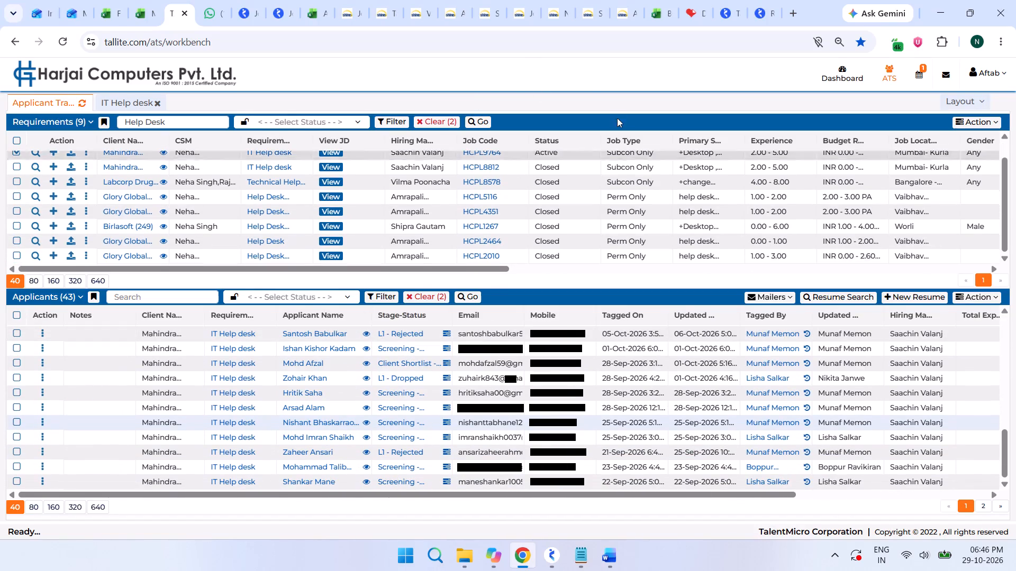
Switch to the Shine recent searches page and look over the listed search queries.
{"action": "left_click", "coordinate": [510, 15]}
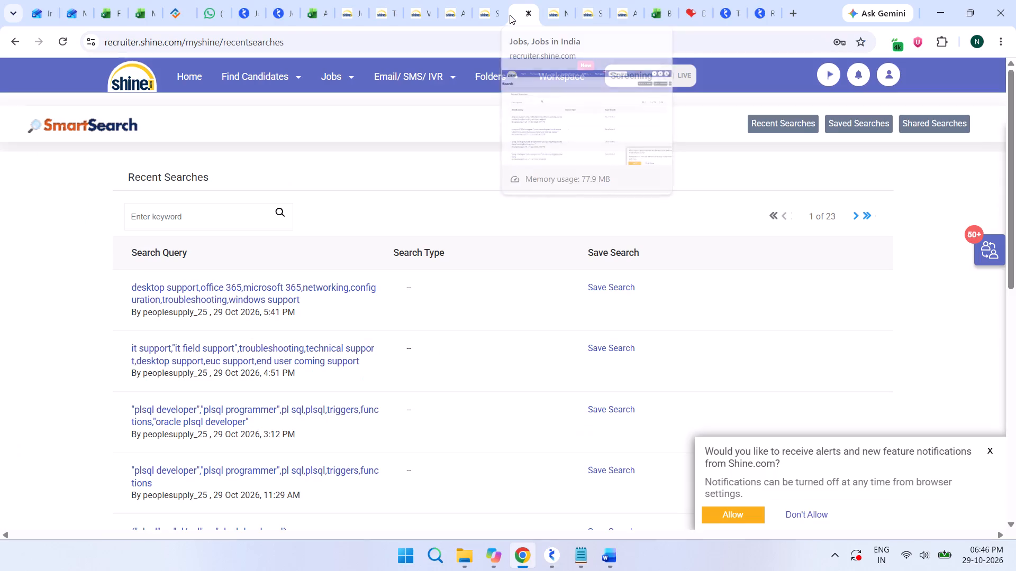
{"action": "scroll", "coordinate": [510, 15], "scroll_direction": "down", "scroll_amount": 1}
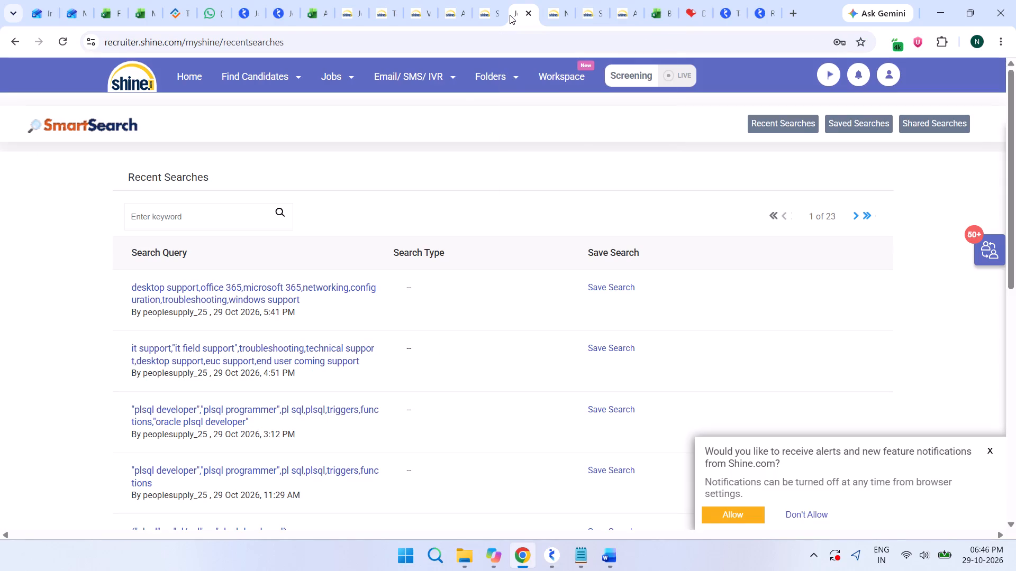
{"action": "scroll", "coordinate": [518, 180], "scroll_direction": "up", "scroll_amount": 2}
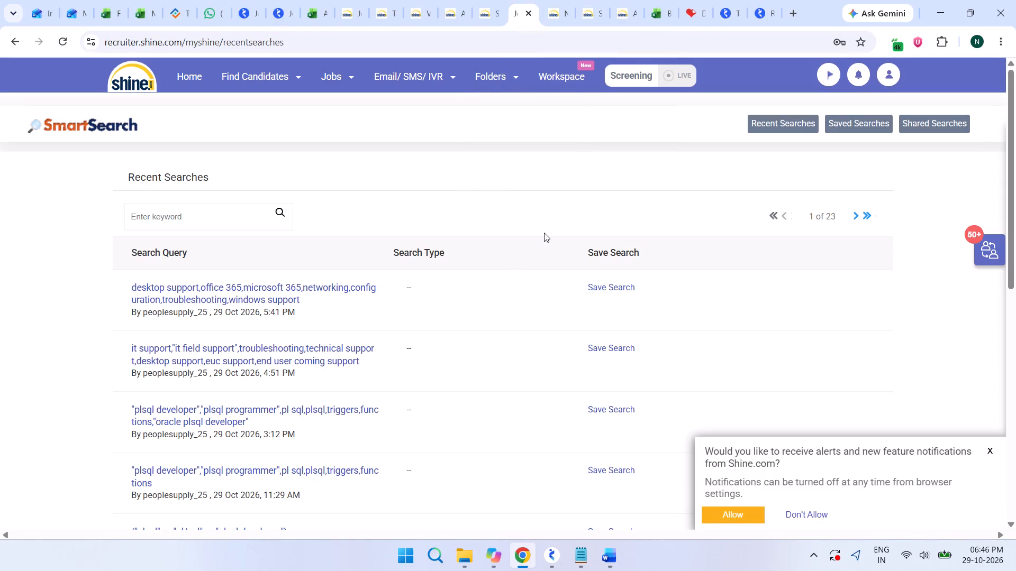
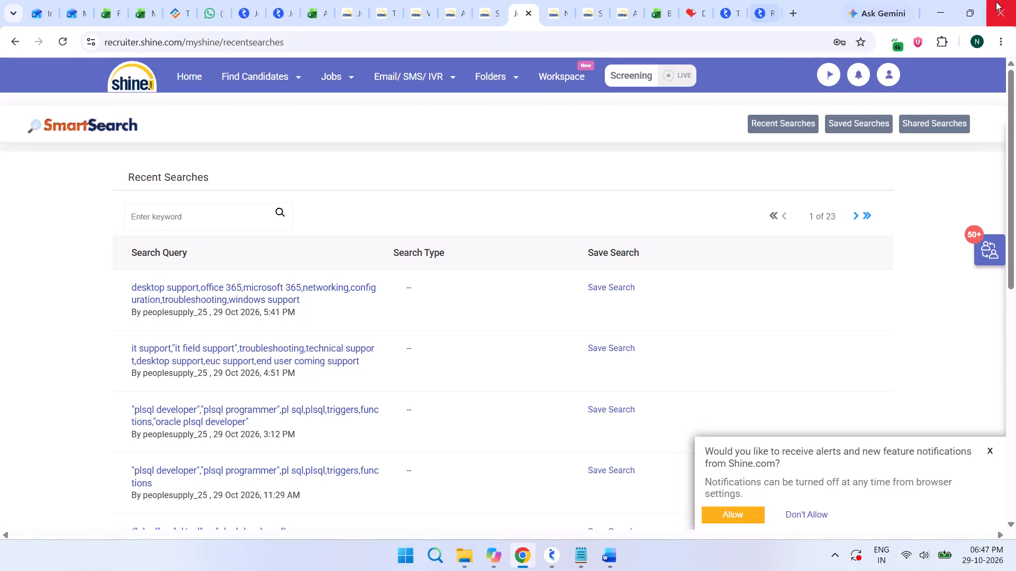
Look through the candidate profiles already open in Shine, checking each one's role, experience, Mumbai location, notice period and attached resume.
{"action": "left_click", "coordinate": [378, 0]}
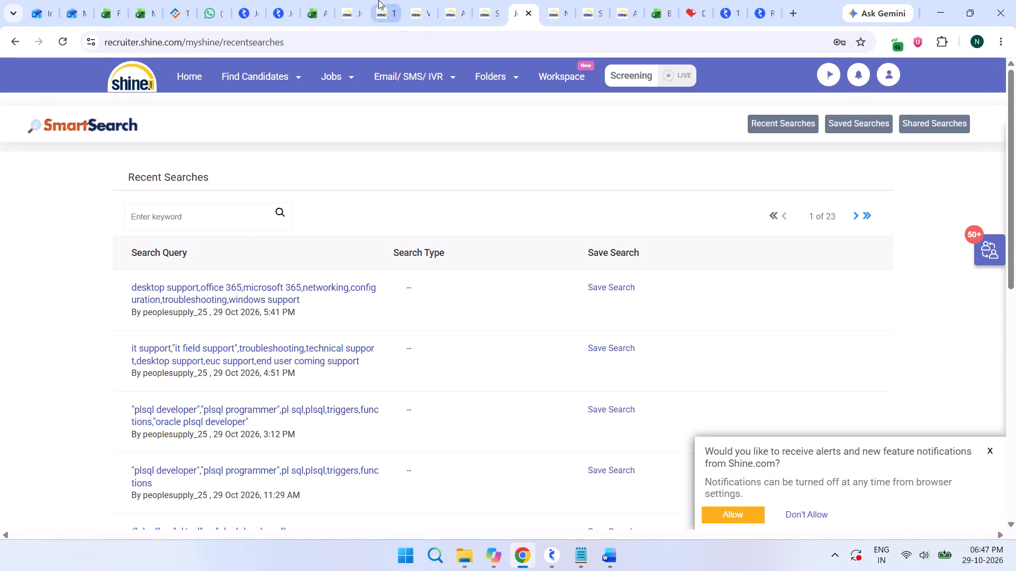
{"action": "scroll", "coordinate": [449, 176], "scroll_direction": "down", "scroll_amount": 1}
{"action": "scroll", "coordinate": [450, 176], "scroll_direction": "up", "scroll_amount": 6}
{"action": "scroll", "coordinate": [793, 192], "scroll_direction": "up", "scroll_amount": 5}
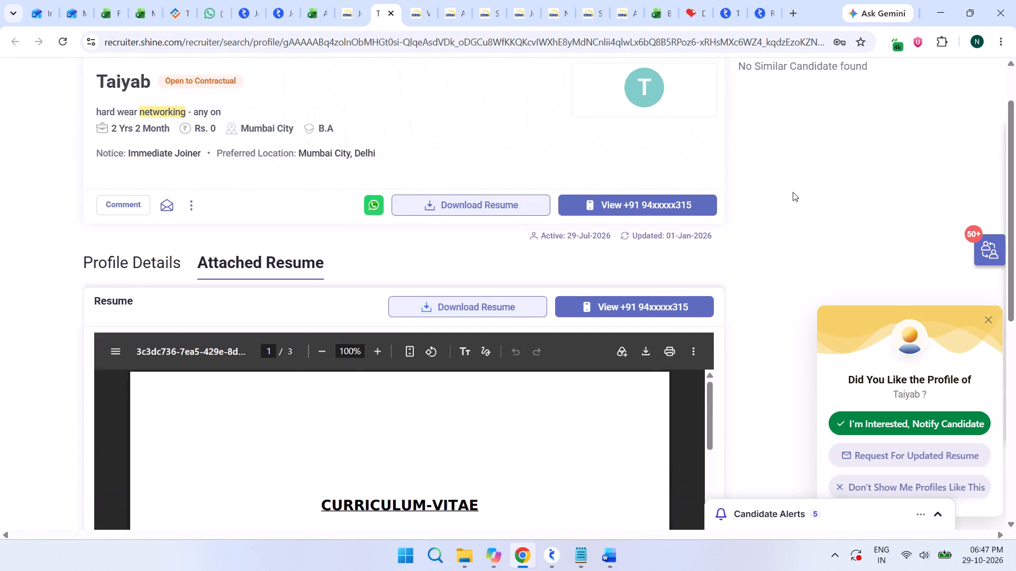
{"action": "scroll", "coordinate": [793, 192], "scroll_direction": "up", "scroll_amount": 4}
{"action": "left_click", "coordinate": [409, 0]}
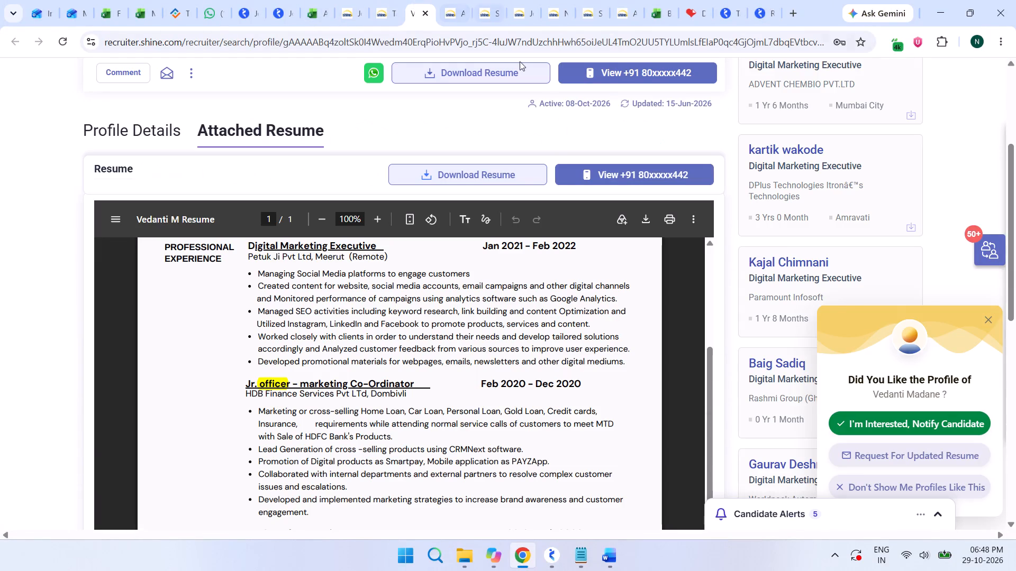
{"action": "scroll", "coordinate": [598, 211], "scroll_direction": "up", "scroll_amount": 4}
{"action": "scroll", "coordinate": [599, 211], "scroll_direction": "down", "scroll_amount": 1}
{"action": "scroll", "coordinate": [599, 211], "scroll_direction": "up", "scroll_amount": 3}
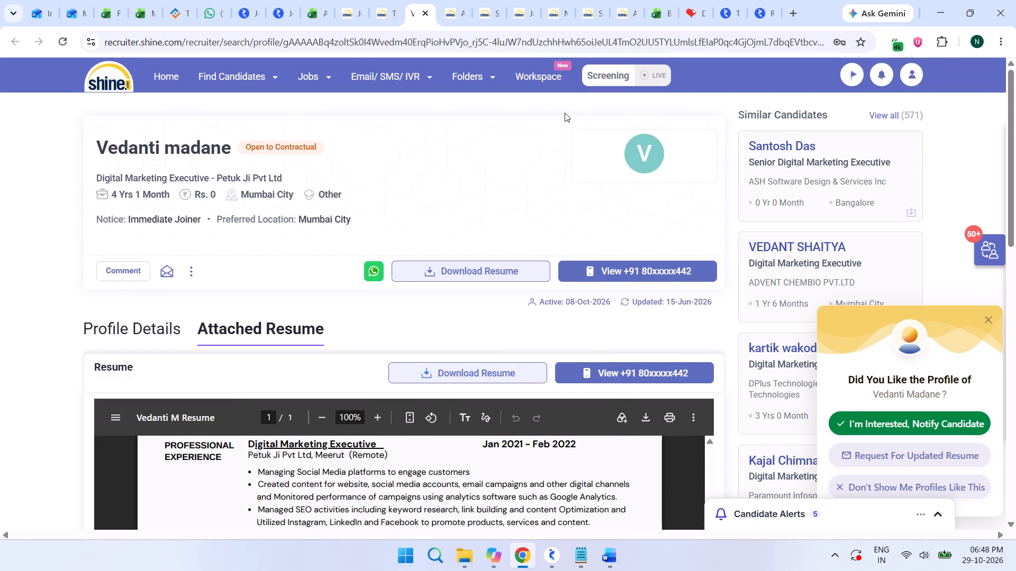
{"action": "left_click", "coordinate": [490, 0]}
{"action": "scroll", "coordinate": [564, 216], "scroll_direction": "up", "scroll_amount": 5}
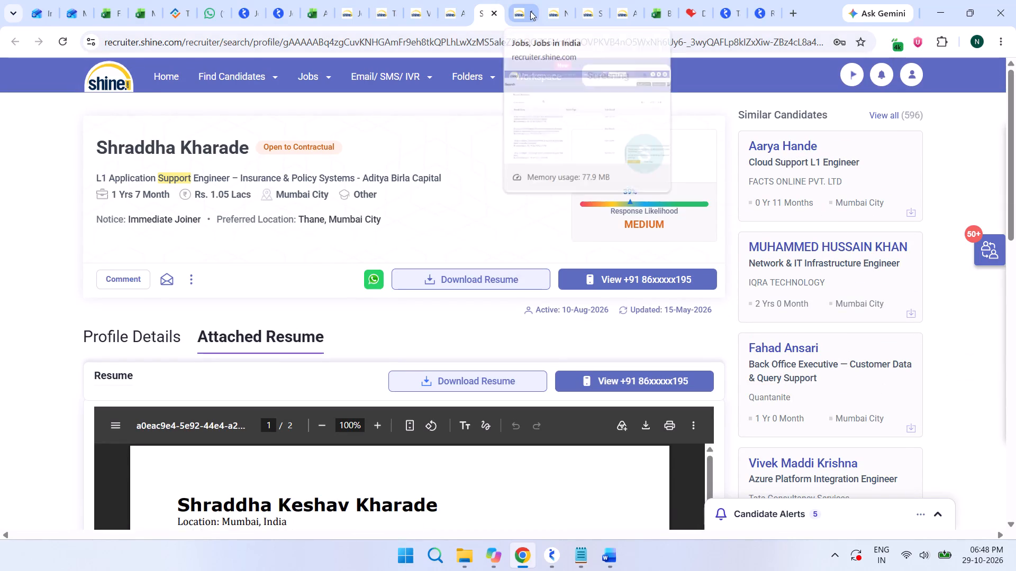
{"action": "left_click", "coordinate": [544, 2]}
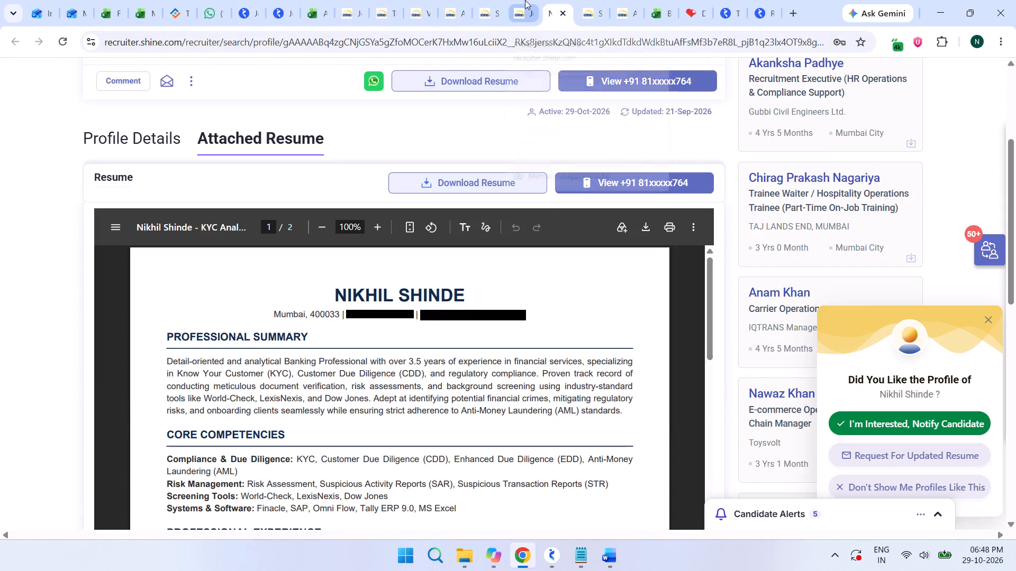
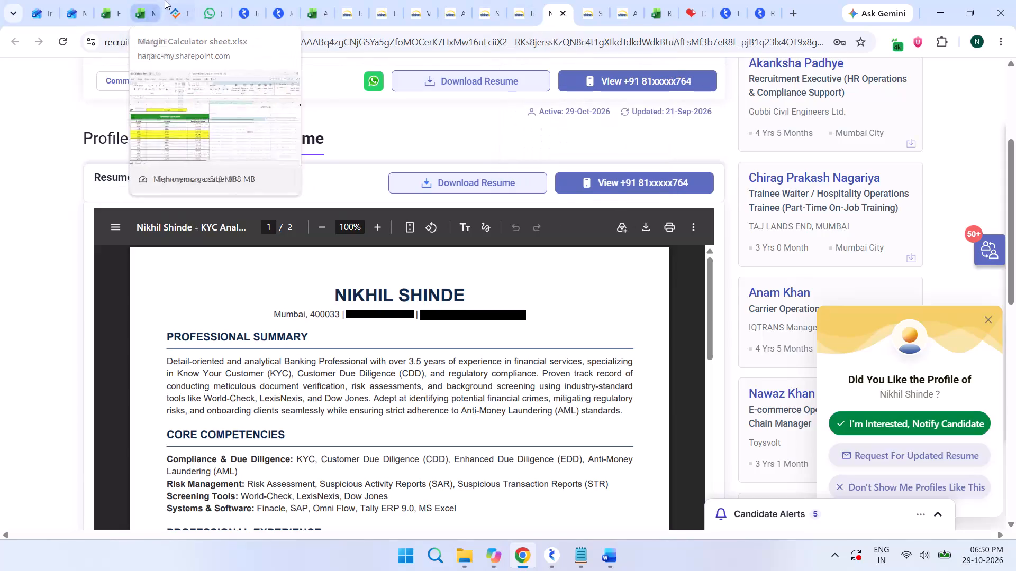
Look through the Farha Team Interview tracker sheet, the IT Help desk applicants list and the open Naukri recruiter pages.
{"action": "left_click", "coordinate": [105, 0]}
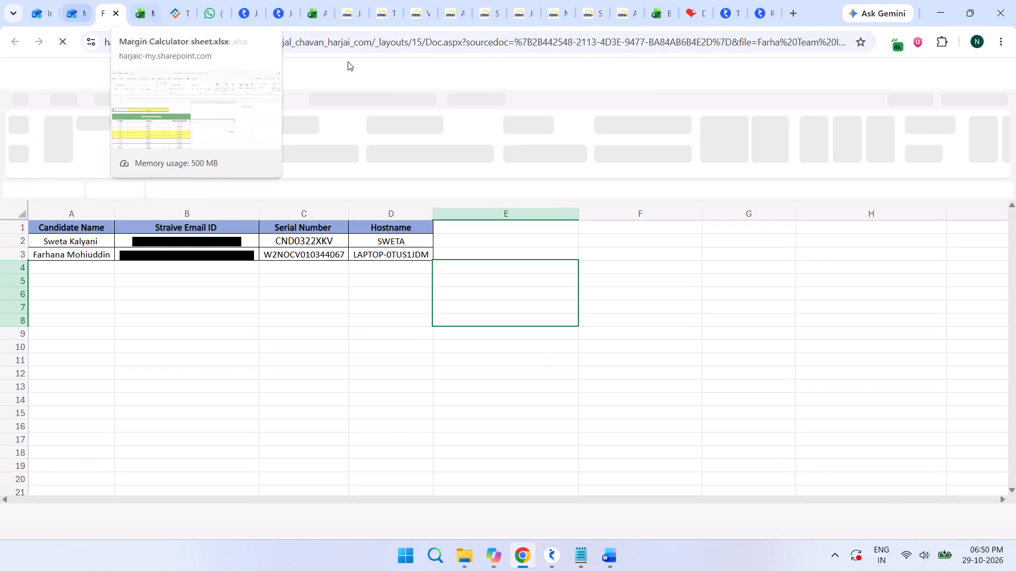
{"action": "left_click_drag", "start_coordinate": [143, 241], "coordinate": [65, 239]}
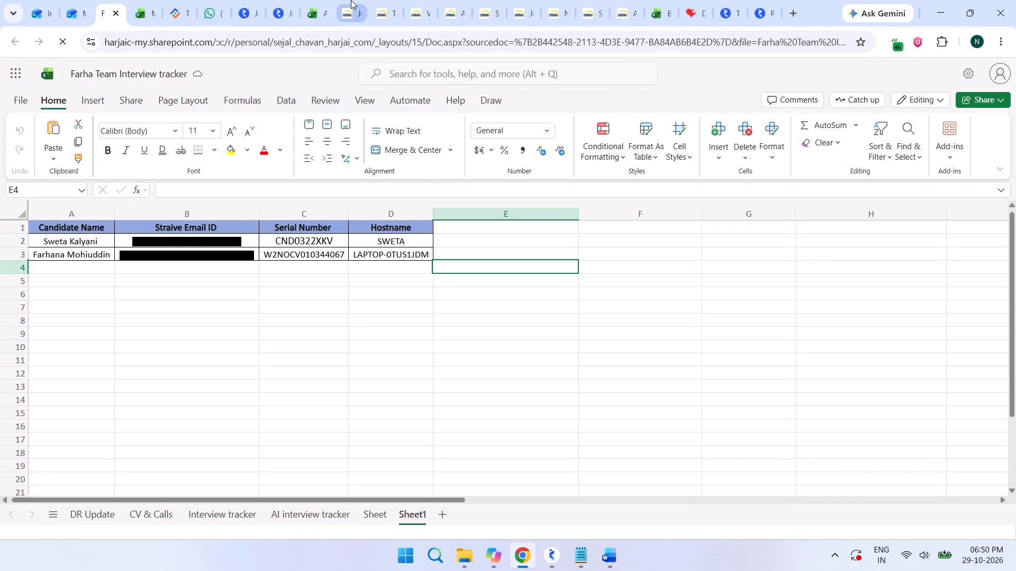
{"action": "left_click", "coordinate": [191, 5]}
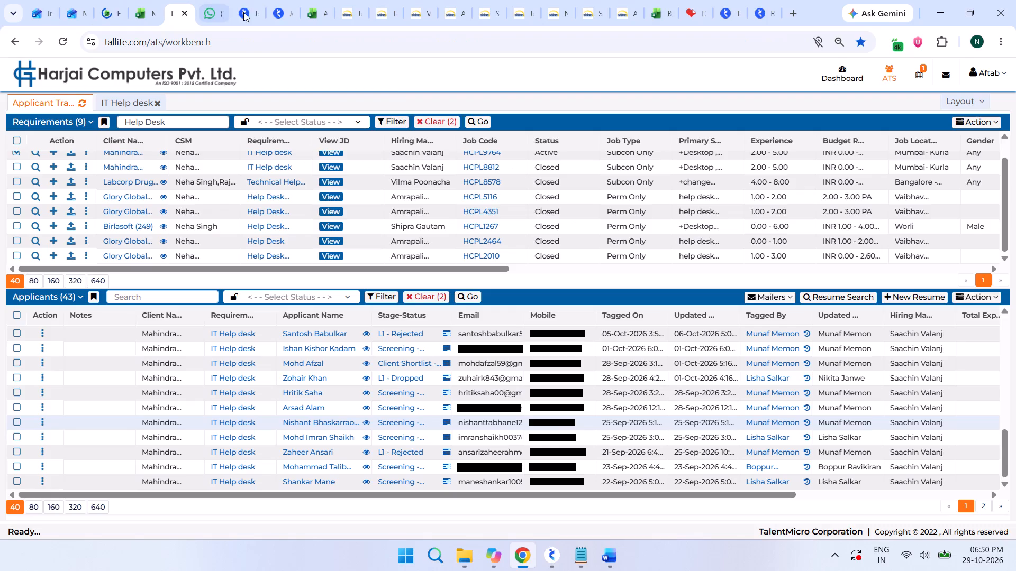
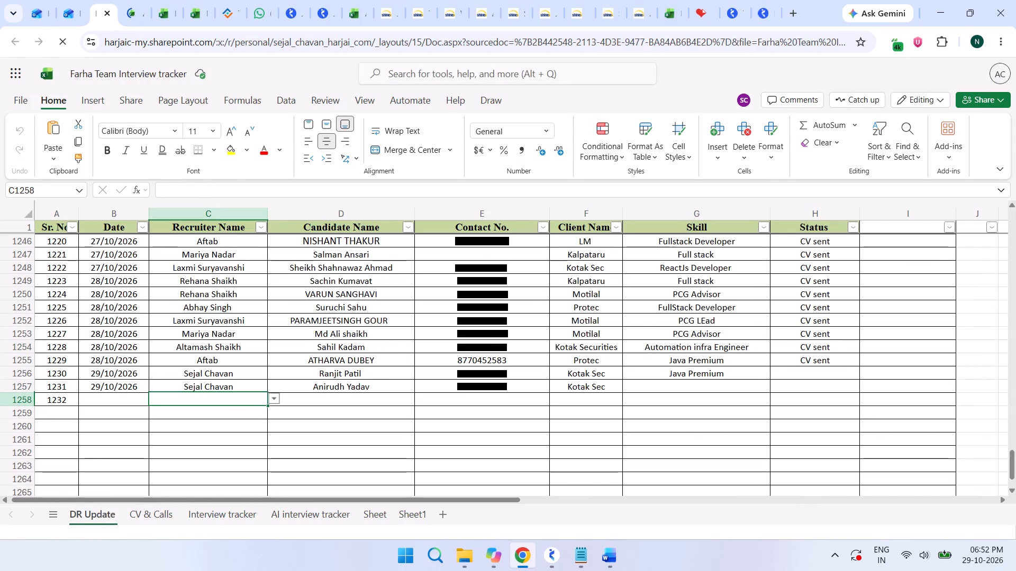
{"action": "key", "text": "ctrl+v"}
{"action": "left_click", "coordinate": [370, 412]}
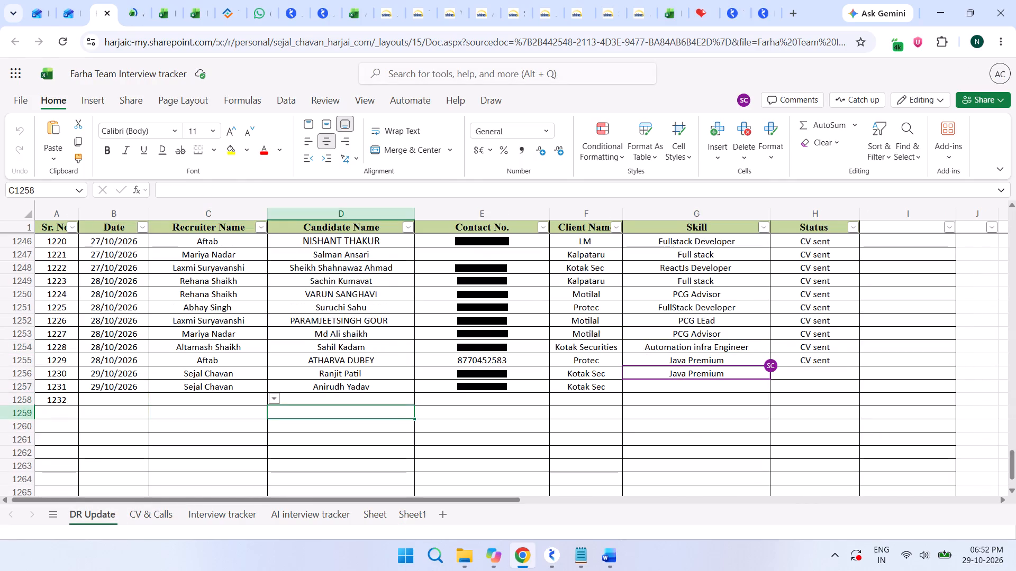
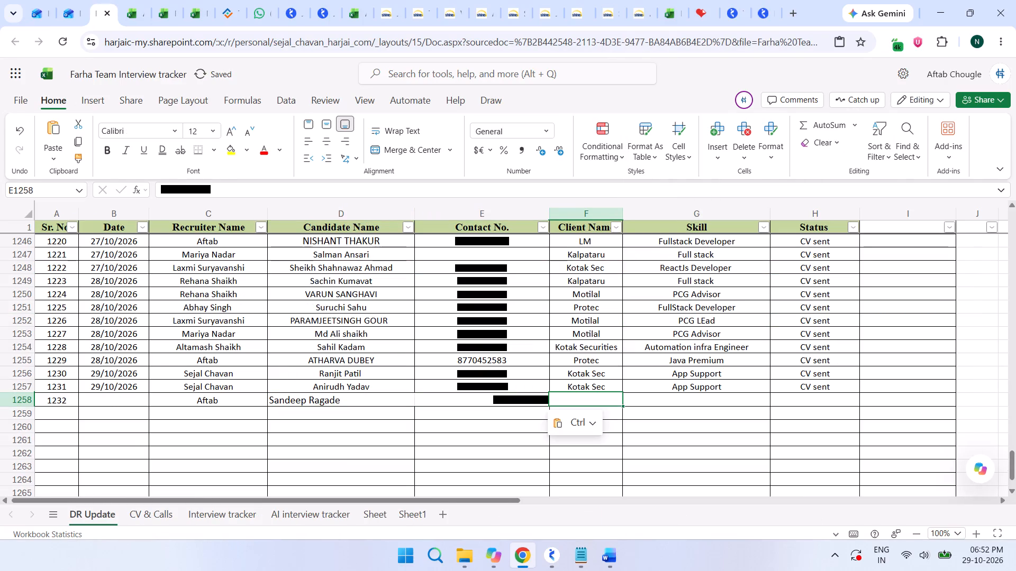
Fill the CV sent status down from row 1257 into the new candidate's entry in row 1258.
{"action": "left_click_drag", "start_coordinate": [816, 383], "coordinate": [820, 396]}
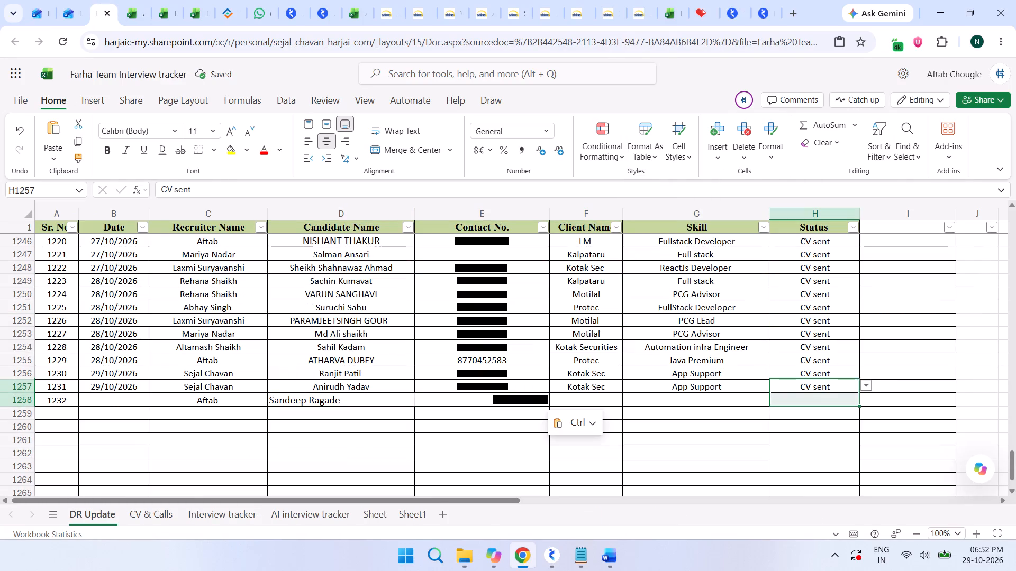
{"action": "key", "text": "ctrl+d"}
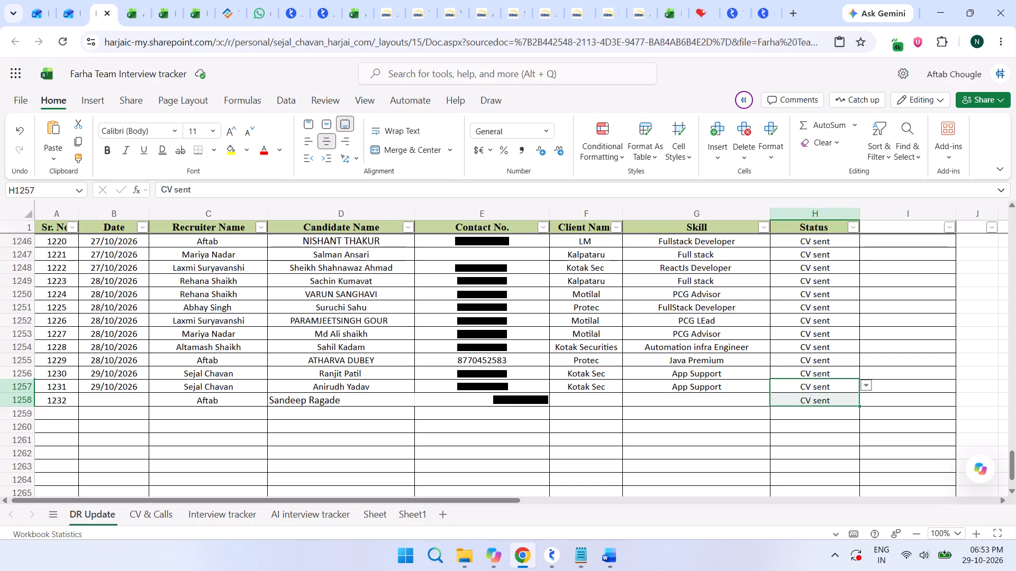
Copy the formatting of the candidate name cell in row 1256 onto the candidate name and contact number cells in row 1258.
{"action": "left_click", "coordinate": [339, 372]}
{"action": "left_click", "coordinate": [81, 161]}
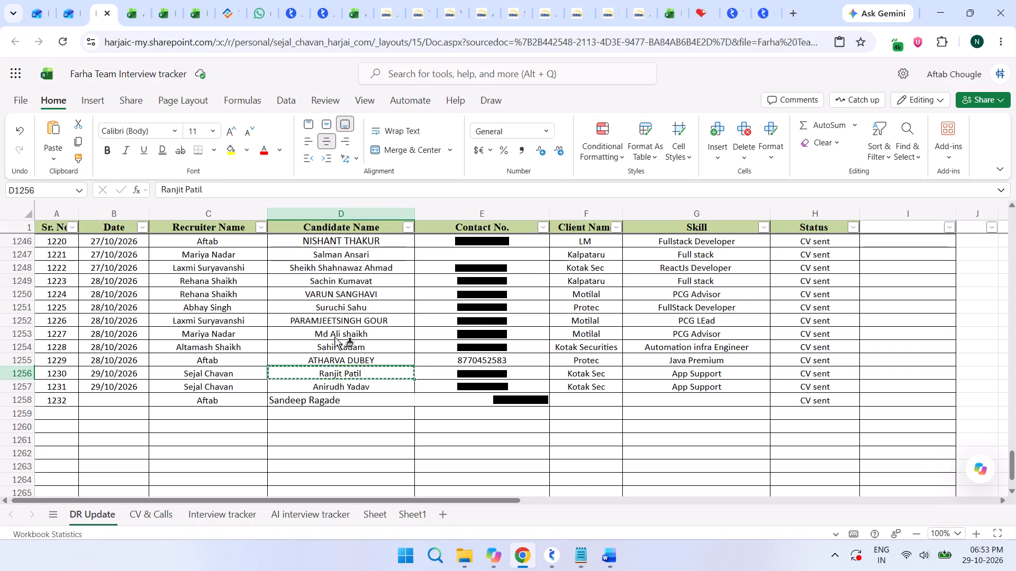
{"action": "left_click_drag", "start_coordinate": [334, 337], "coordinate": [511, 446]}
Fill in row 1258 of the tracker with client name BAGIC and skill PLSQL.
{"action": "left_click", "coordinate": [602, 398]}
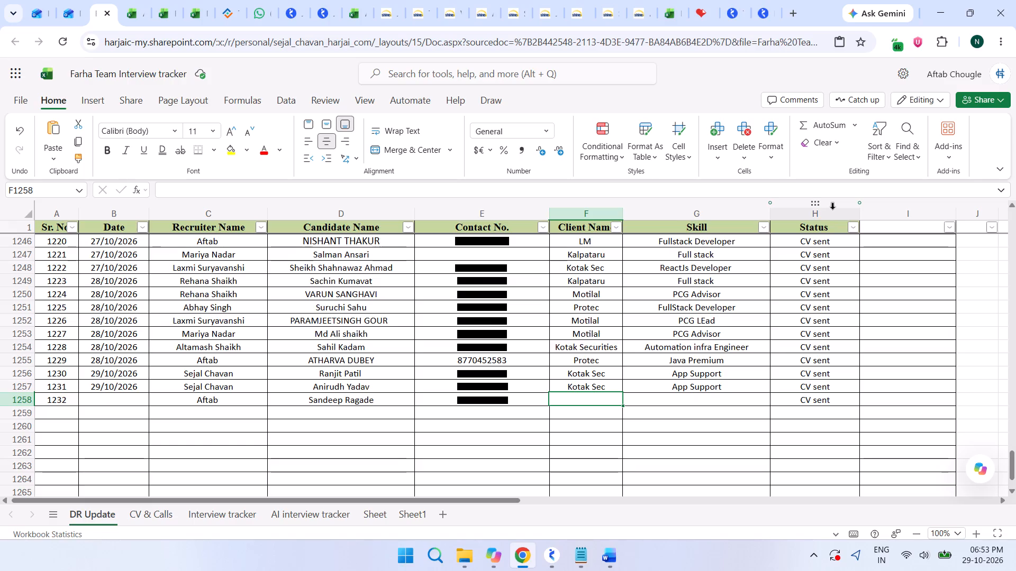
{"action": "type", "text": "BAFIC"}
{"action": "key", "text": "shift+BackSpace"}
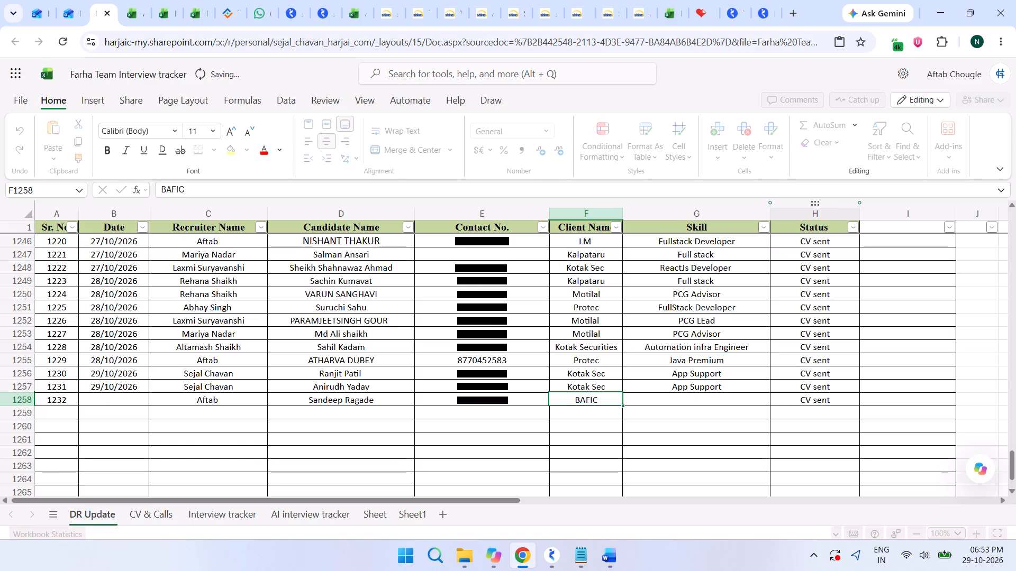
{"action": "key", "text": "shift+BackSpace"}
{"action": "key", "text": "shift+BackSpace"}
{"action": "double_click", "coordinate": [613, 397]}
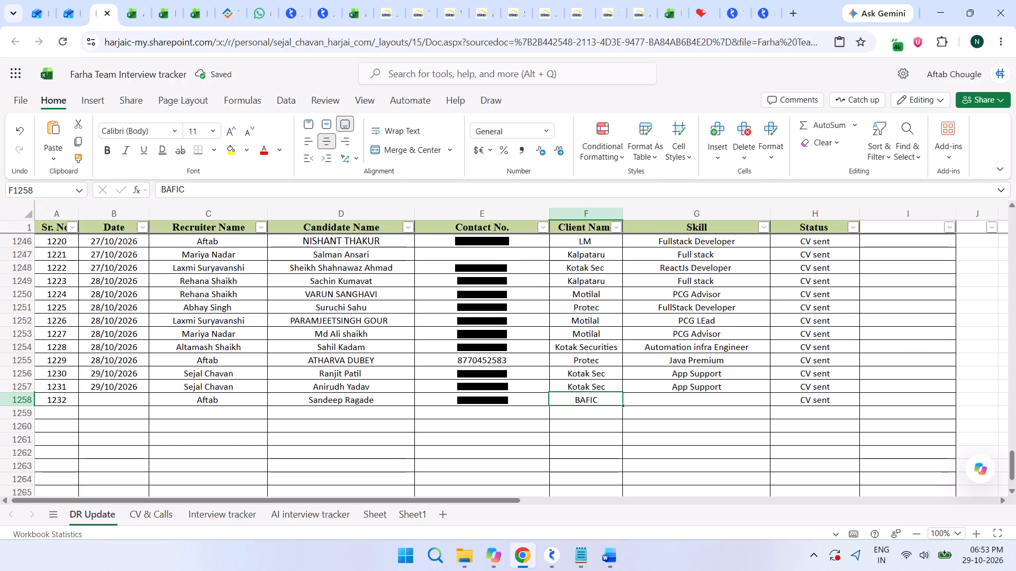
{"action": "key", "text": "BackSpace"}
{"action": "key", "text": "BackSpace"}
{"action": "key", "text": "BackSpace"}
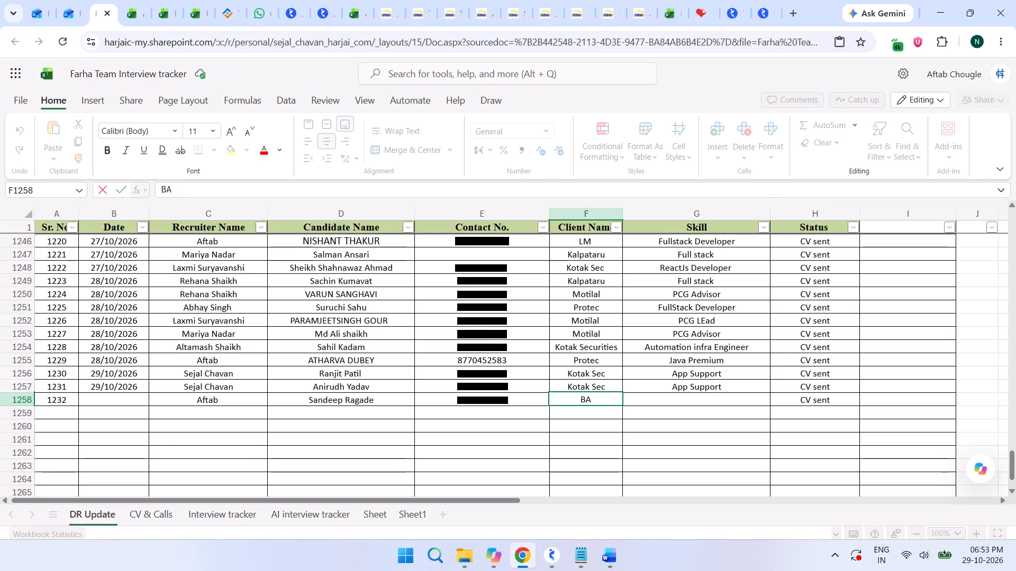
{"action": "type", "text": "GIC"}
{"action": "key", "text": "space"}
{"action": "key", "text": "Tab"}
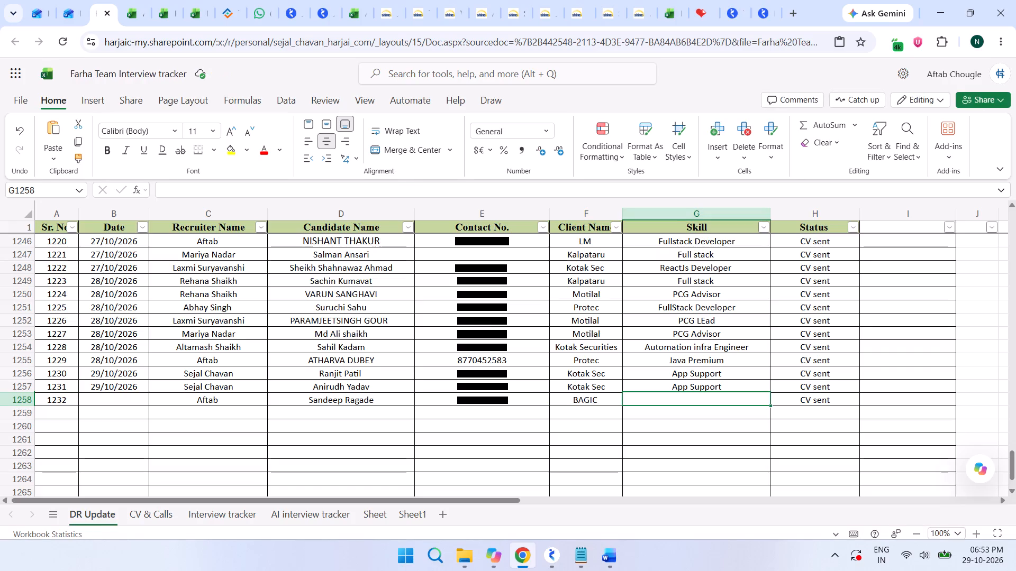
{"action": "type", "text": "PLSQL"}
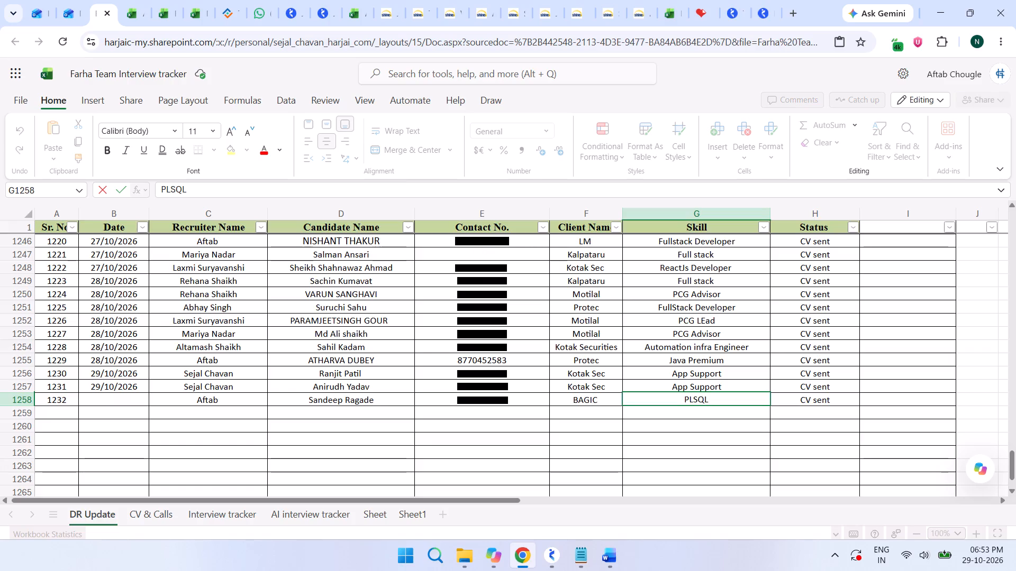
Fill the date 29/10/2026 down from row 1257 into row 1258.
{"action": "left_click_drag", "start_coordinate": [123, 386], "coordinate": [123, 396]}
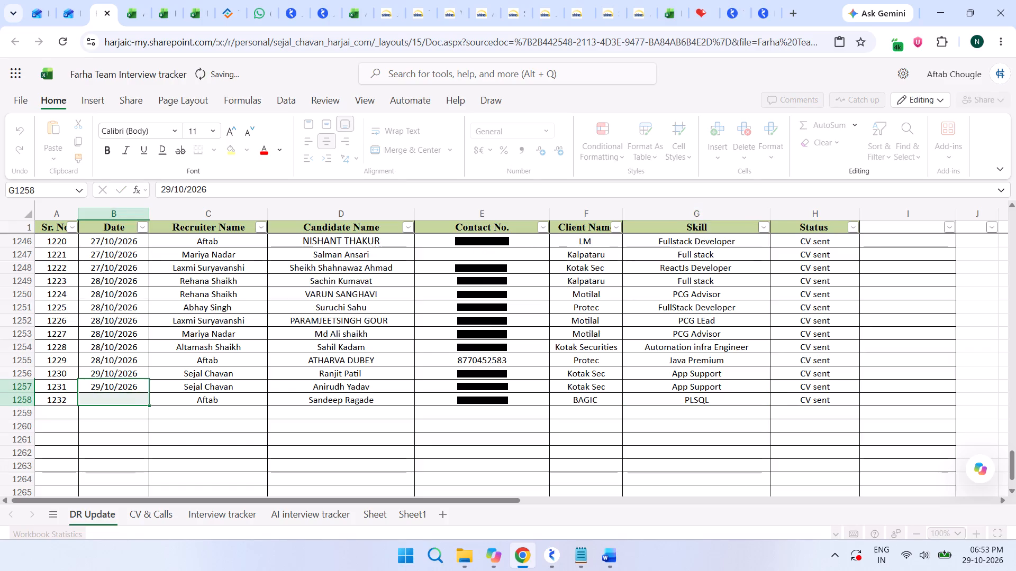
{"action": "left_click_drag", "start_coordinate": [123, 396], "coordinate": [123, 398]}
{"action": "key", "text": "ctrl+d"}
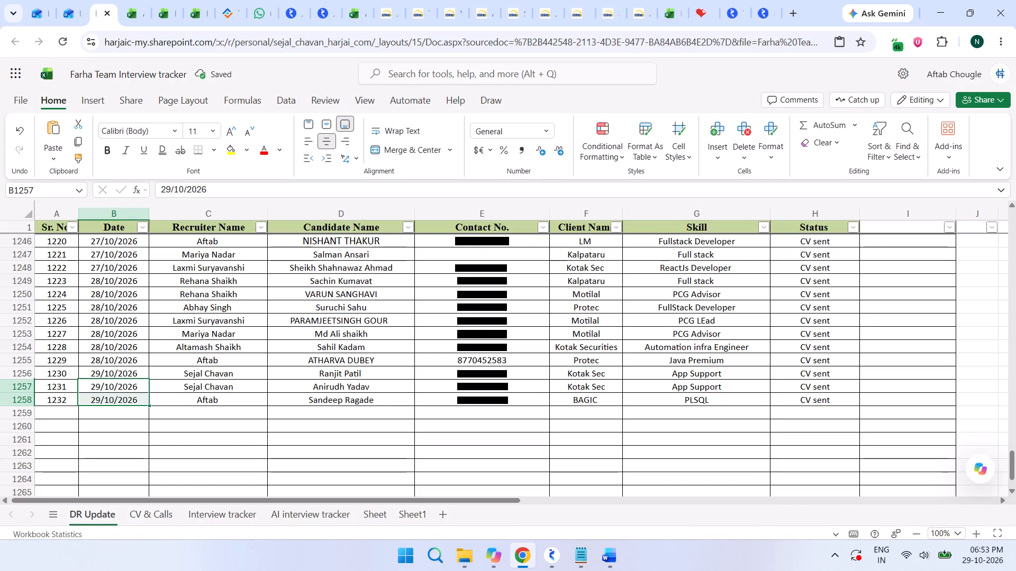
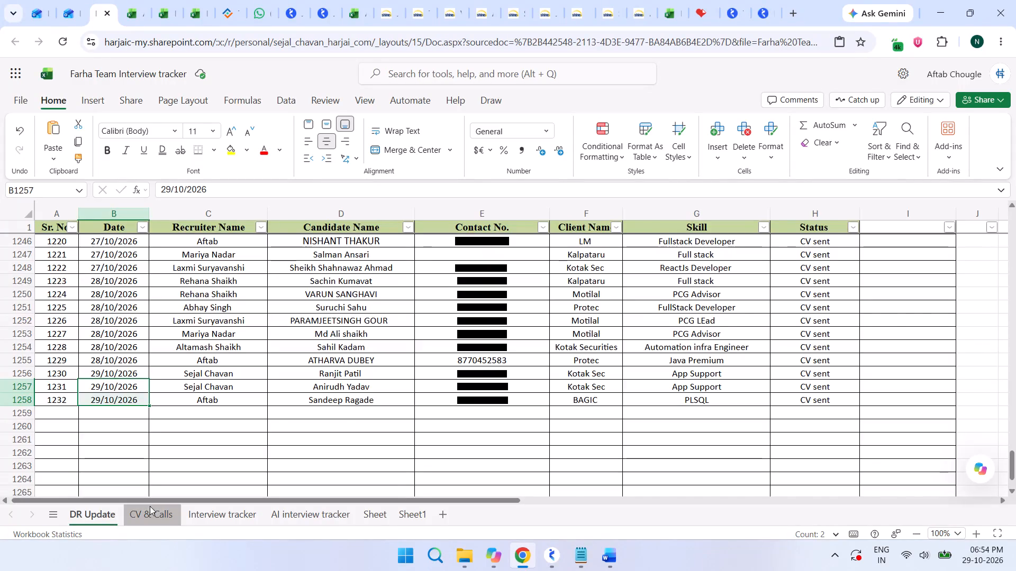
On the CV & Calls sheet, enter 60 in column B of Aftab's row for 29/10/2026.
{"action": "left_click_drag", "start_coordinate": [166, 406], "coordinate": [165, 494]}
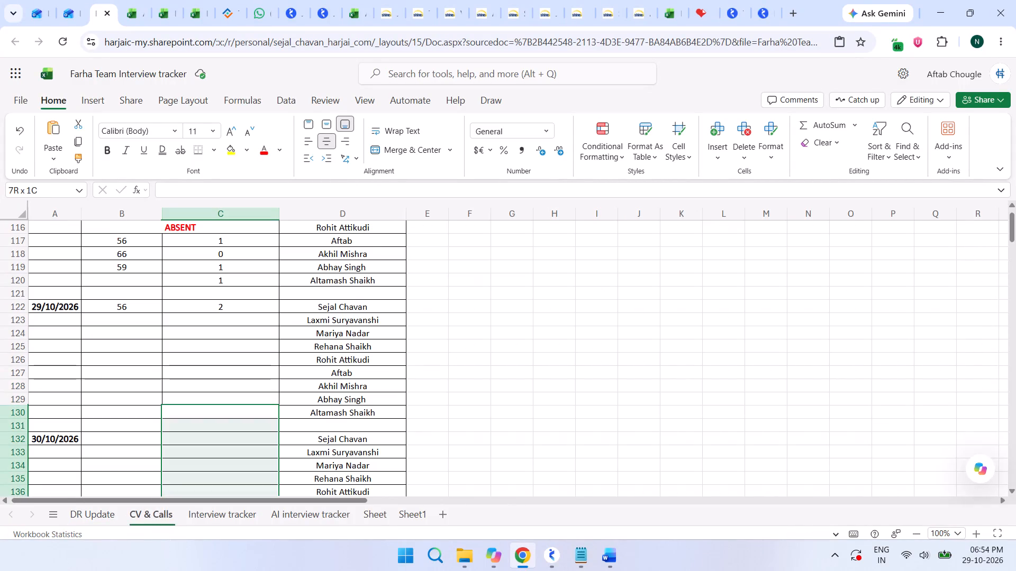
{"action": "left_click_drag", "start_coordinate": [165, 494], "coordinate": [159, 440]}
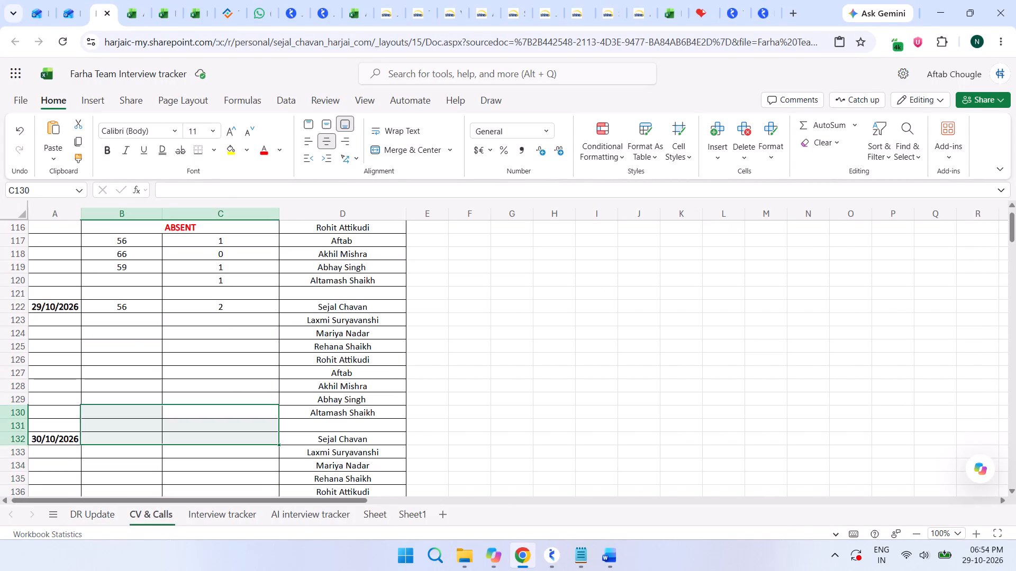
{"action": "left_click", "coordinate": [148, 375]}
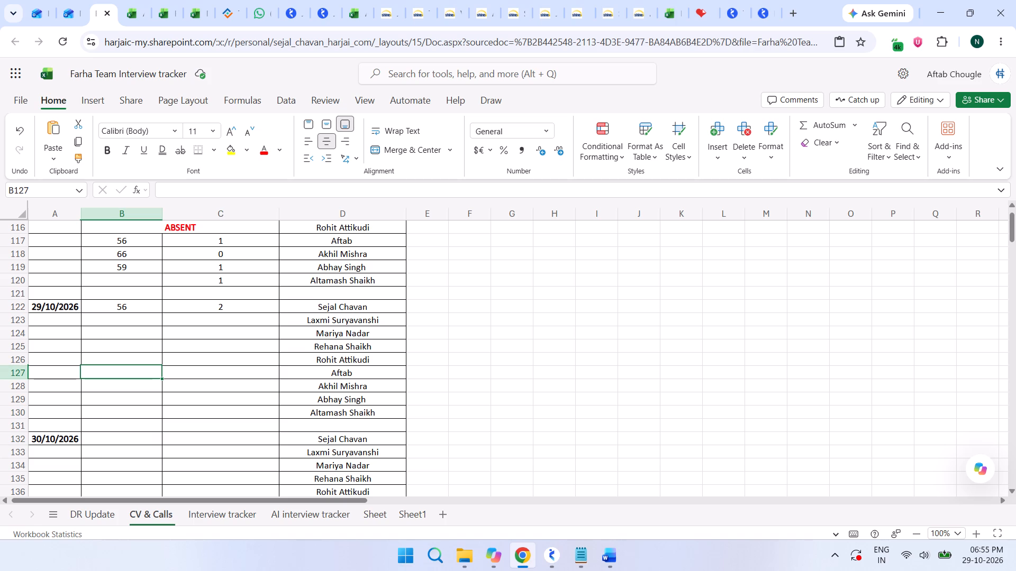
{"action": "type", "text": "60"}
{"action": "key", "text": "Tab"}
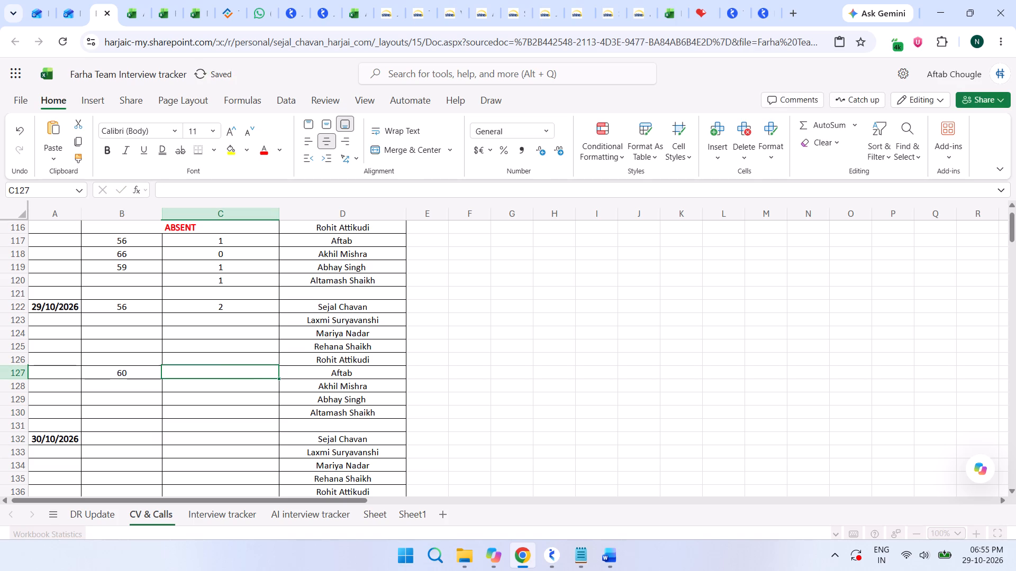
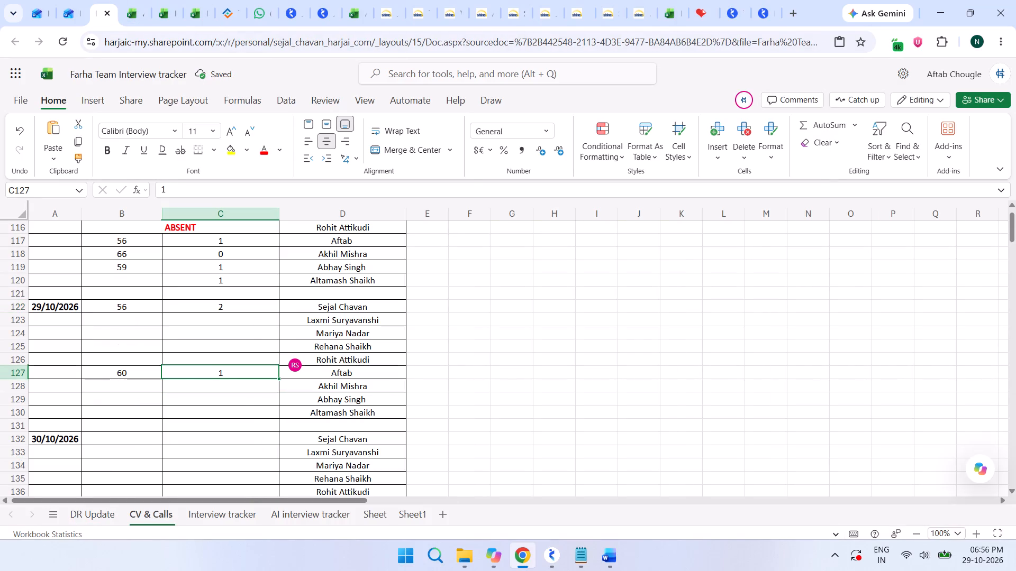
Copy the contact number from row 1258 of the DR Update sheet and search the Tallite ATS applicants list for it.
{"action": "left_click", "coordinate": [111, 514]}
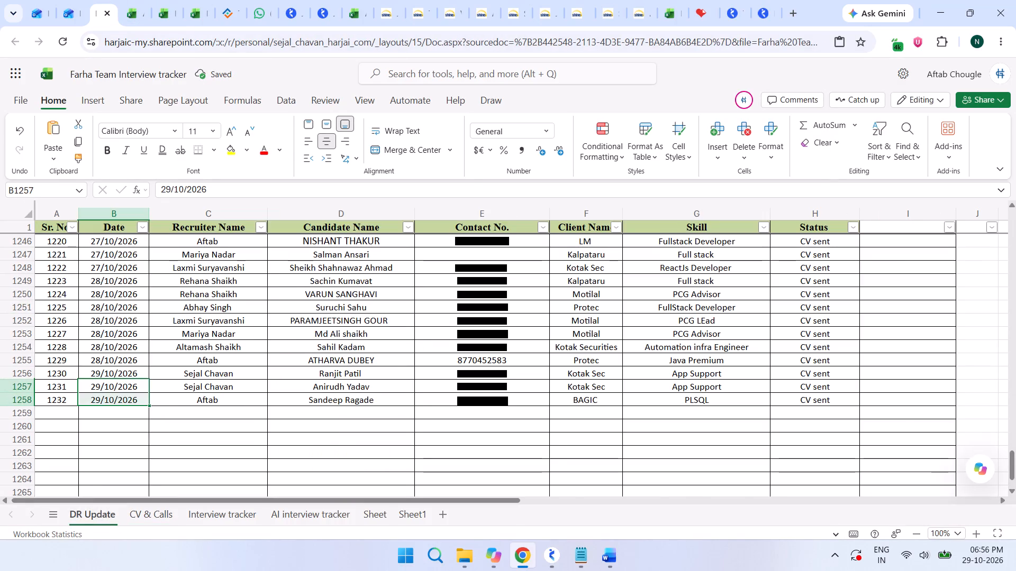
{"action": "left_click", "coordinate": [394, 398]}
{"action": "left_click", "coordinate": [453, 399]}
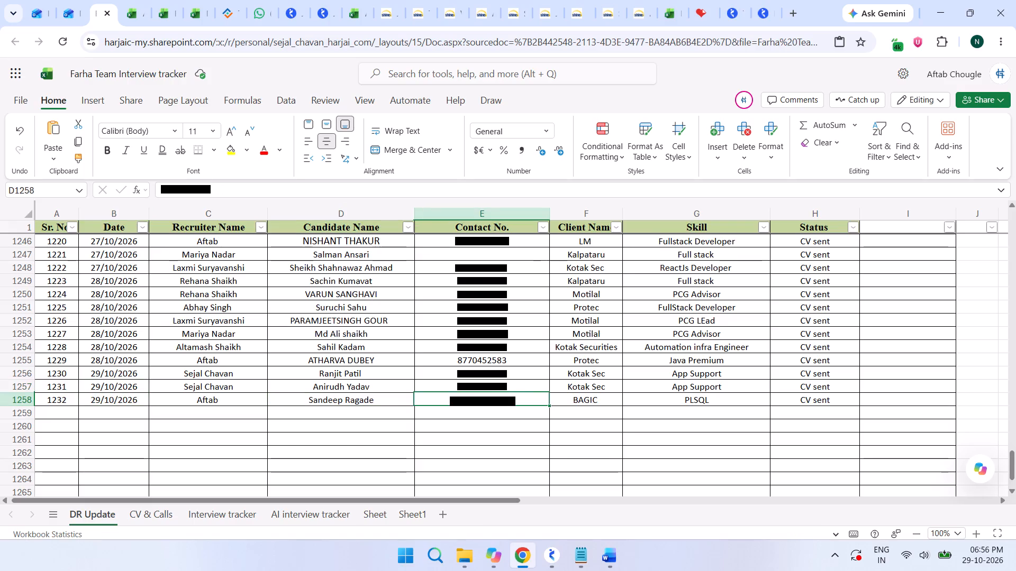
{"action": "key", "text": "ctrl+c"}
{"action": "left_click", "coordinate": [233, 0]}
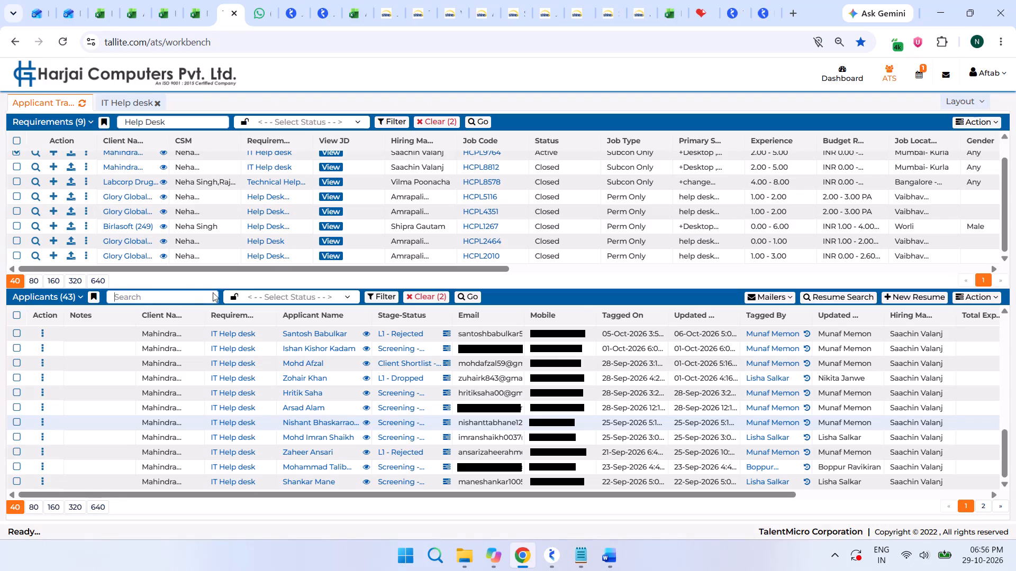
{"action": "left_click", "coordinate": [149, 298]}
{"action": "key", "text": "ctrl+v"}
{"action": "key", "text": "Return"}
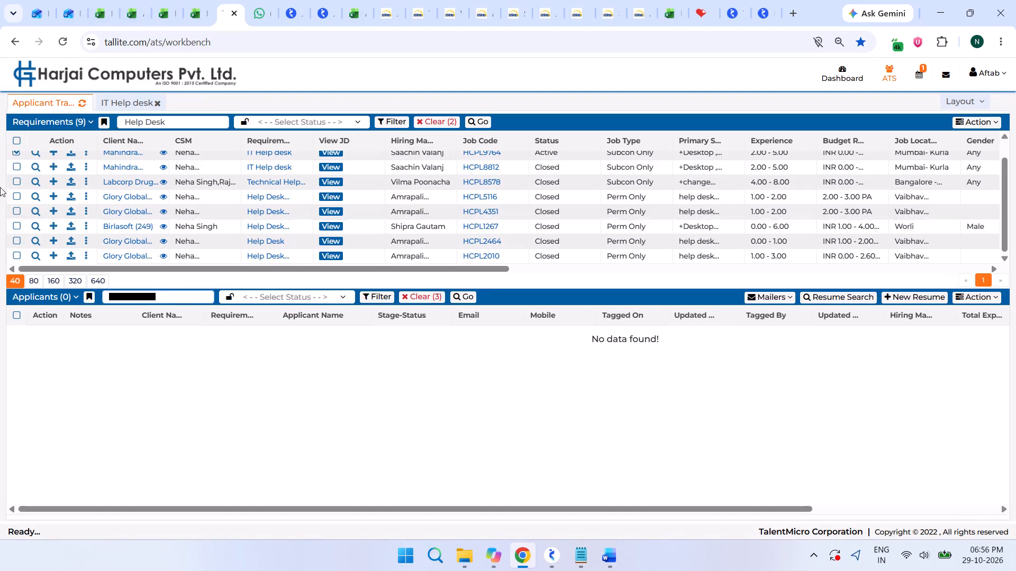
Clear the requirement and applicant filters and search the applicants by the PL/SQL candidate's copied contact number.
{"action": "left_click", "coordinate": [450, 125]}
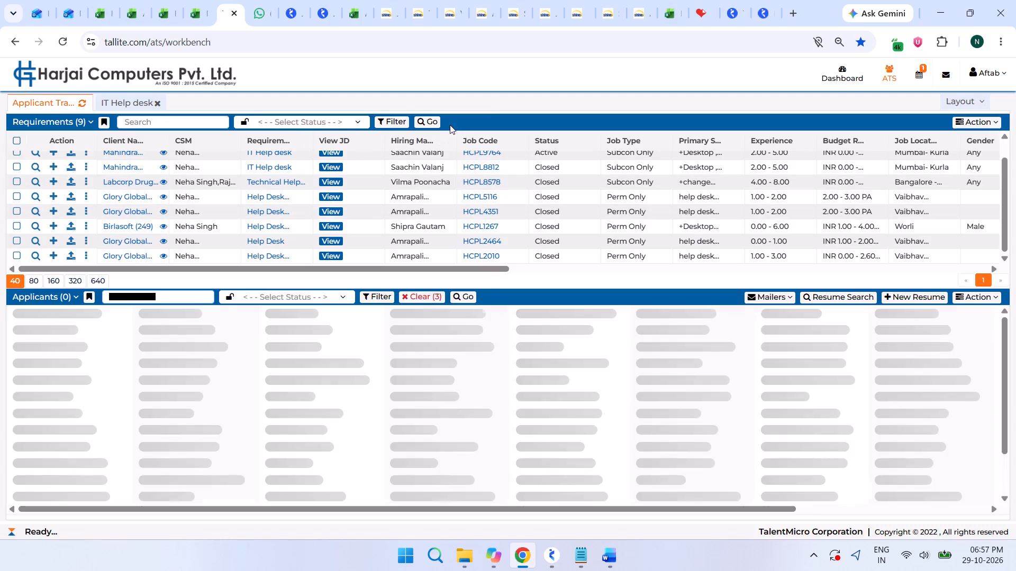
{"action": "left_click", "coordinate": [428, 300]}
{"action": "left_click", "coordinate": [138, 300]}
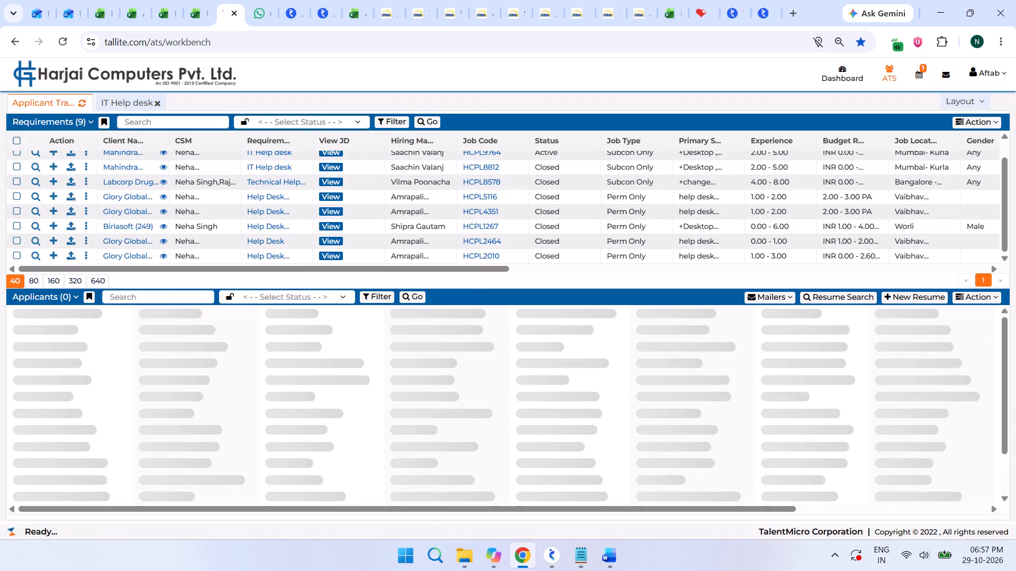
{"action": "left_click", "coordinate": [158, 302]}
{"action": "key", "text": "ctrl+v"}
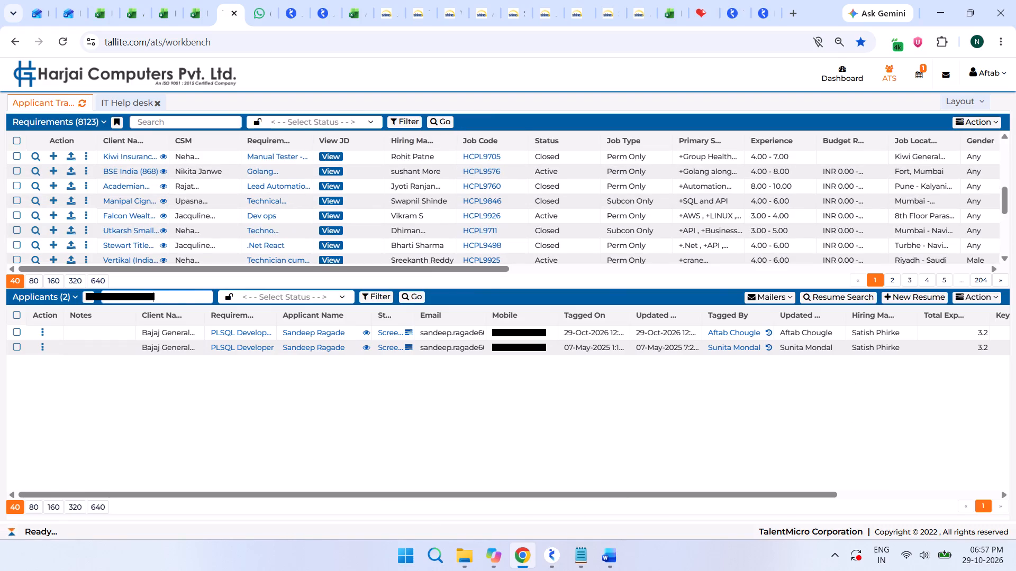
{"action": "key", "text": "Return"}
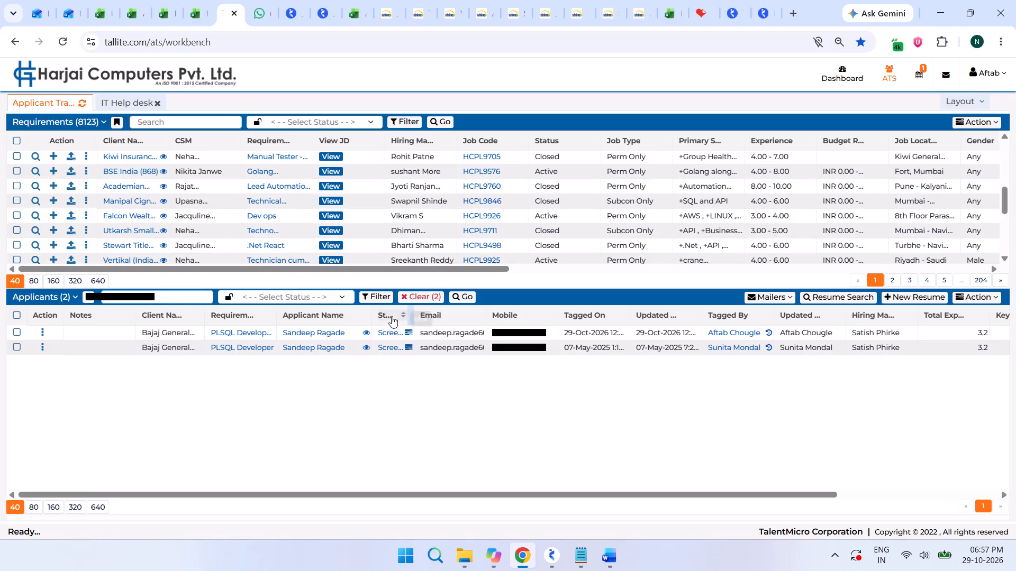
Move the candidate's Screening - Pending application for the Bajaj General PLSQL requirement to Client Shortlist with status CV Sent.
{"action": "left_click_drag", "start_coordinate": [409, 311], "coordinate": [445, 311]}
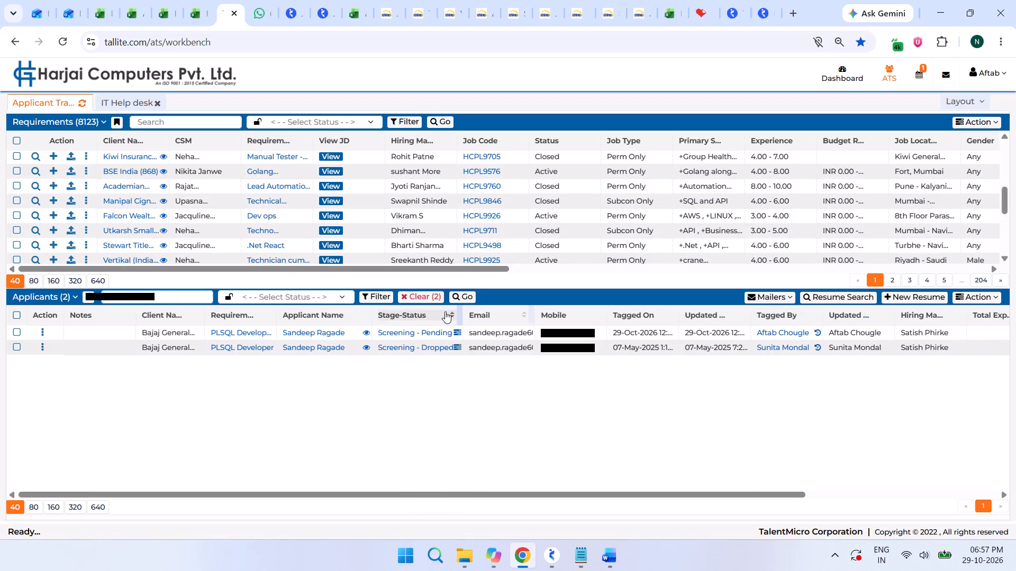
{"action": "left_click", "coordinate": [429, 336]}
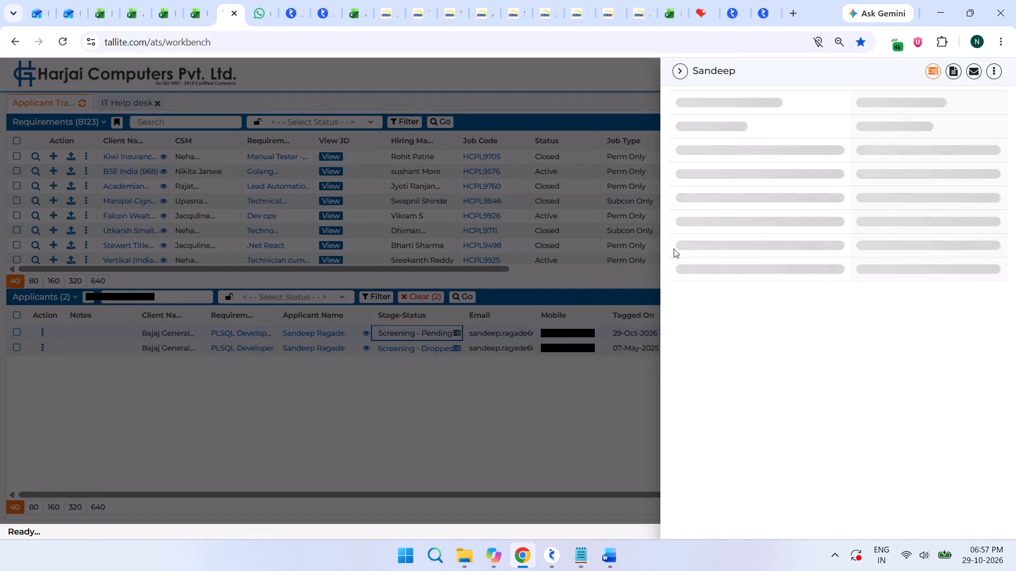
{"action": "left_click", "coordinate": [684, 102]}
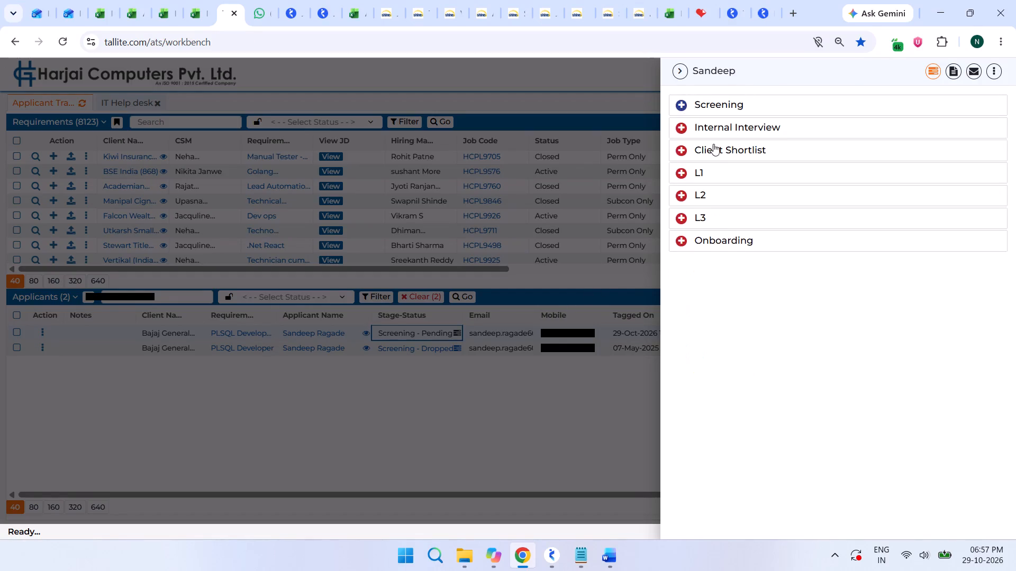
{"action": "left_click", "coordinate": [678, 155]}
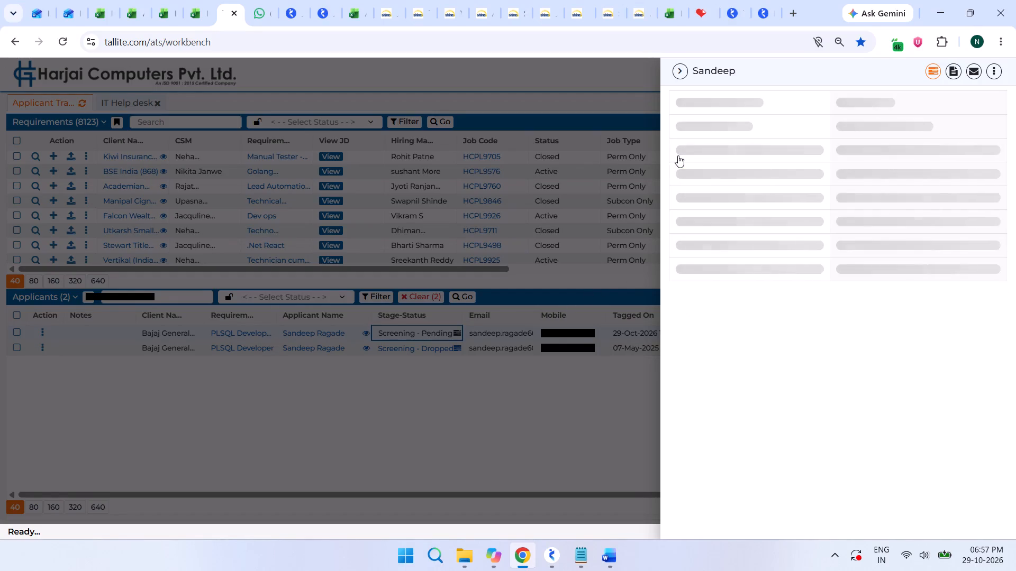
{"action": "left_click", "coordinate": [691, 136]}
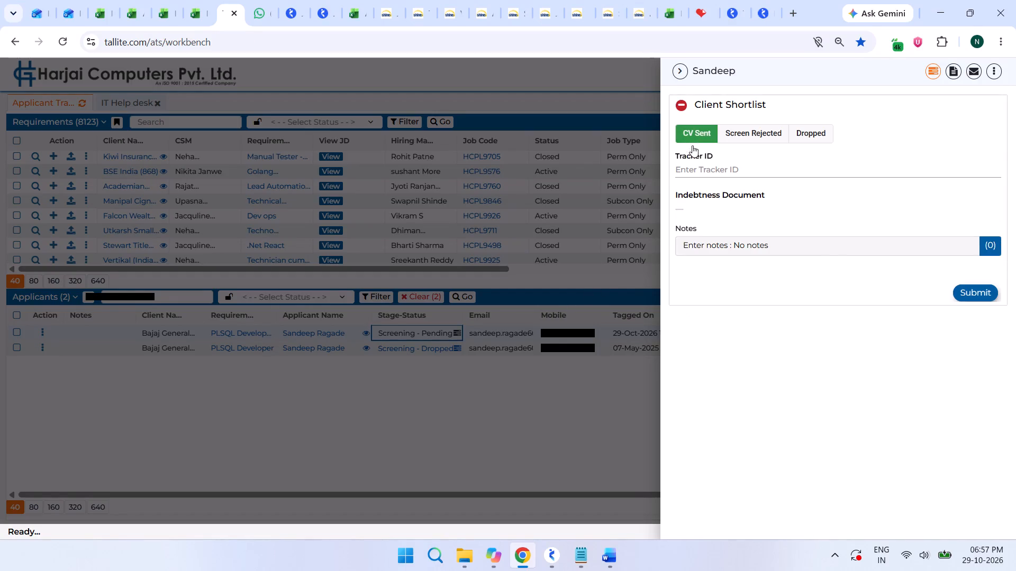
{"action": "left_click", "coordinate": [975, 301]}
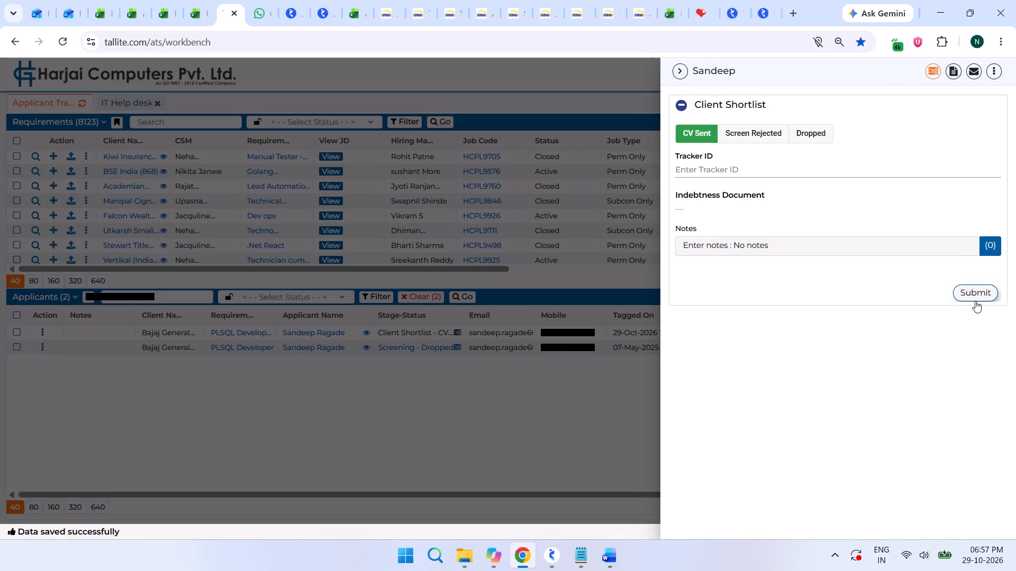
{"action": "left_click", "coordinate": [579, 413]}
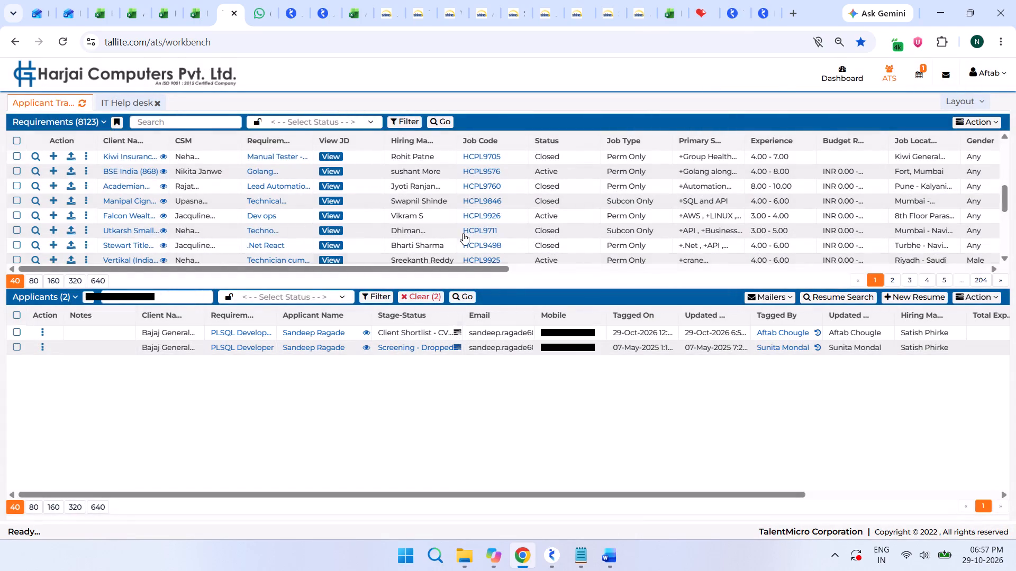
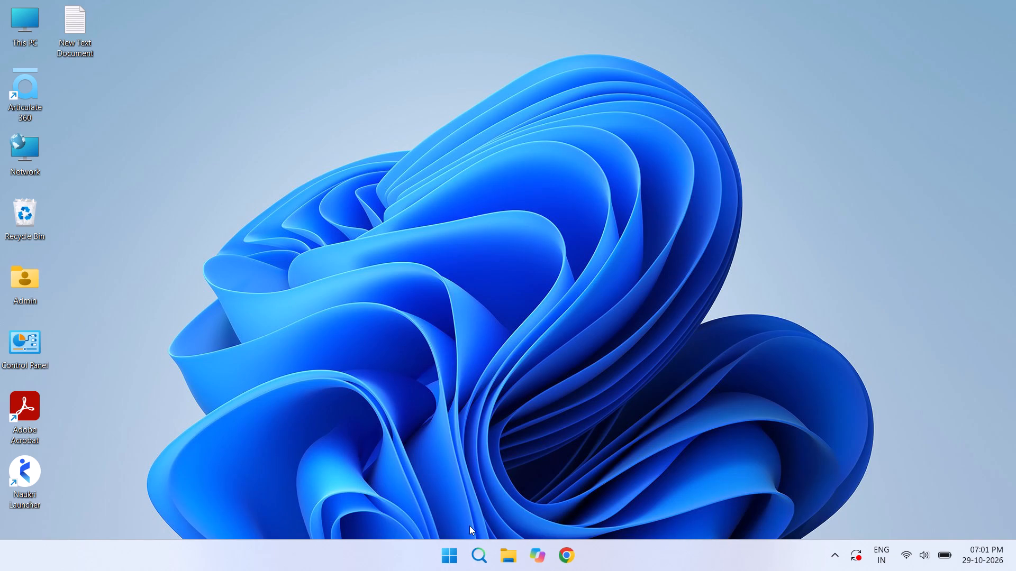
Shut down the computer.
{"action": "left_click", "coordinate": [435, 570]}
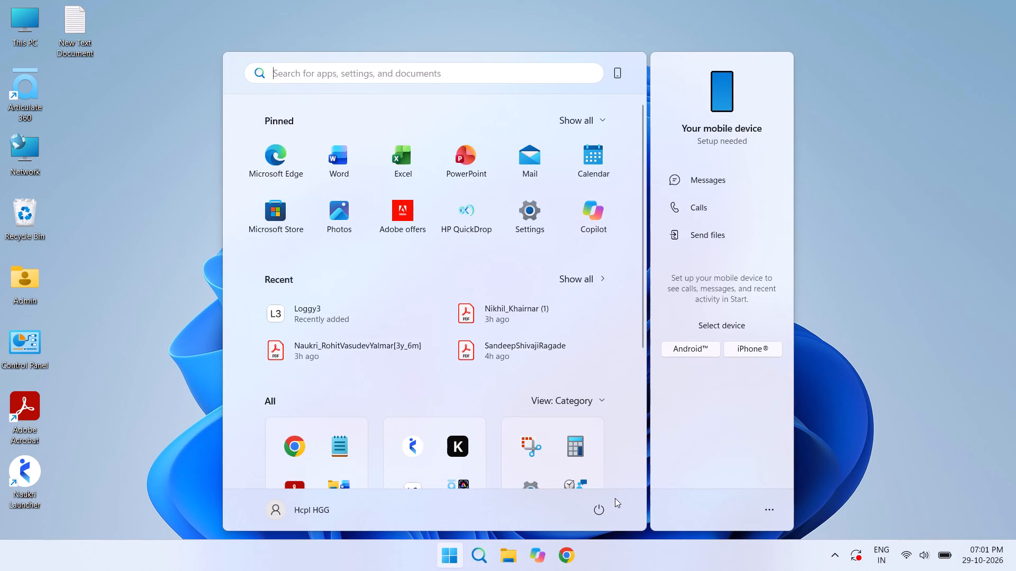
{"action": "left_click", "coordinate": [605, 506]}
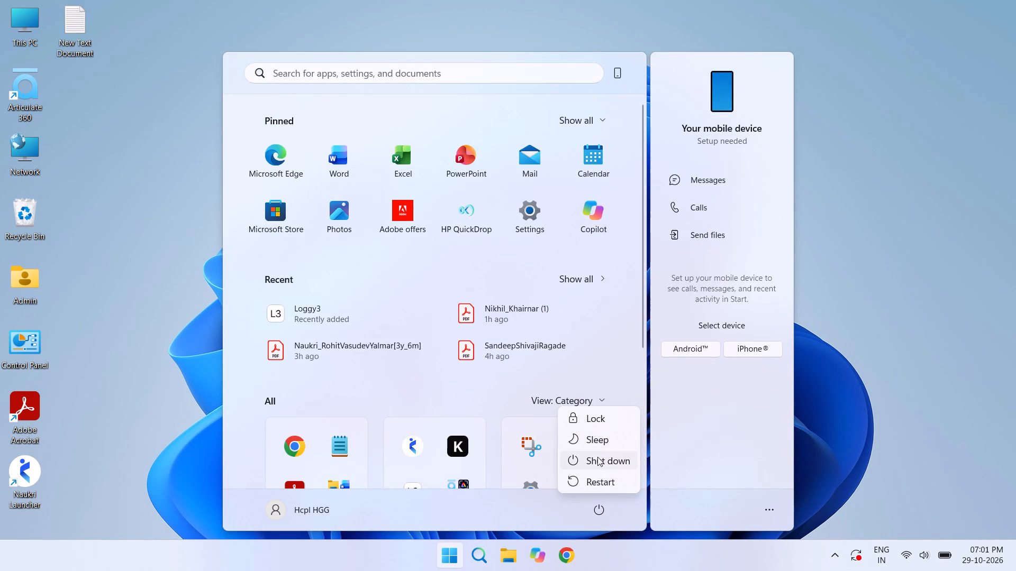
{"action": "left_click", "coordinate": [598, 459]}
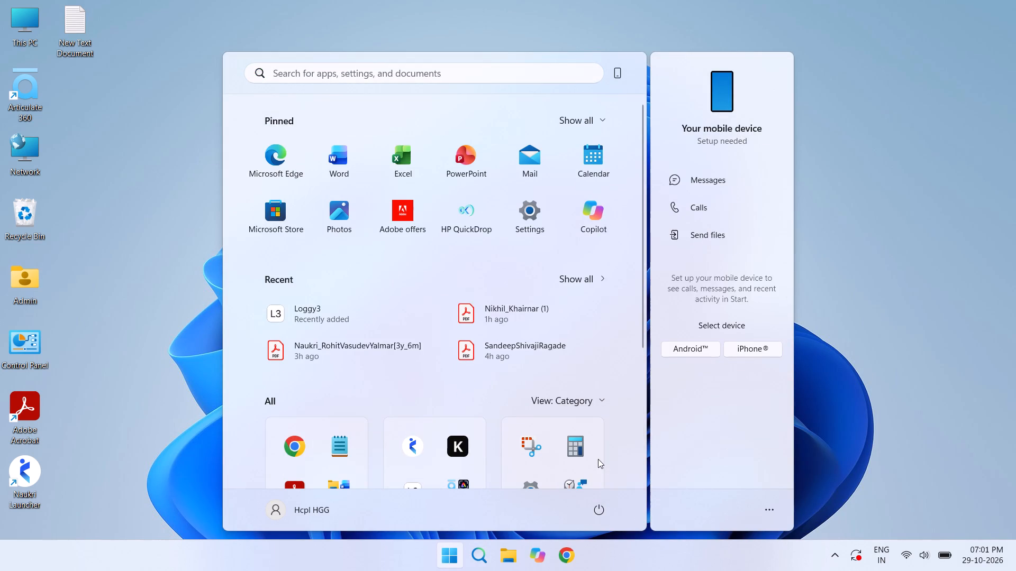